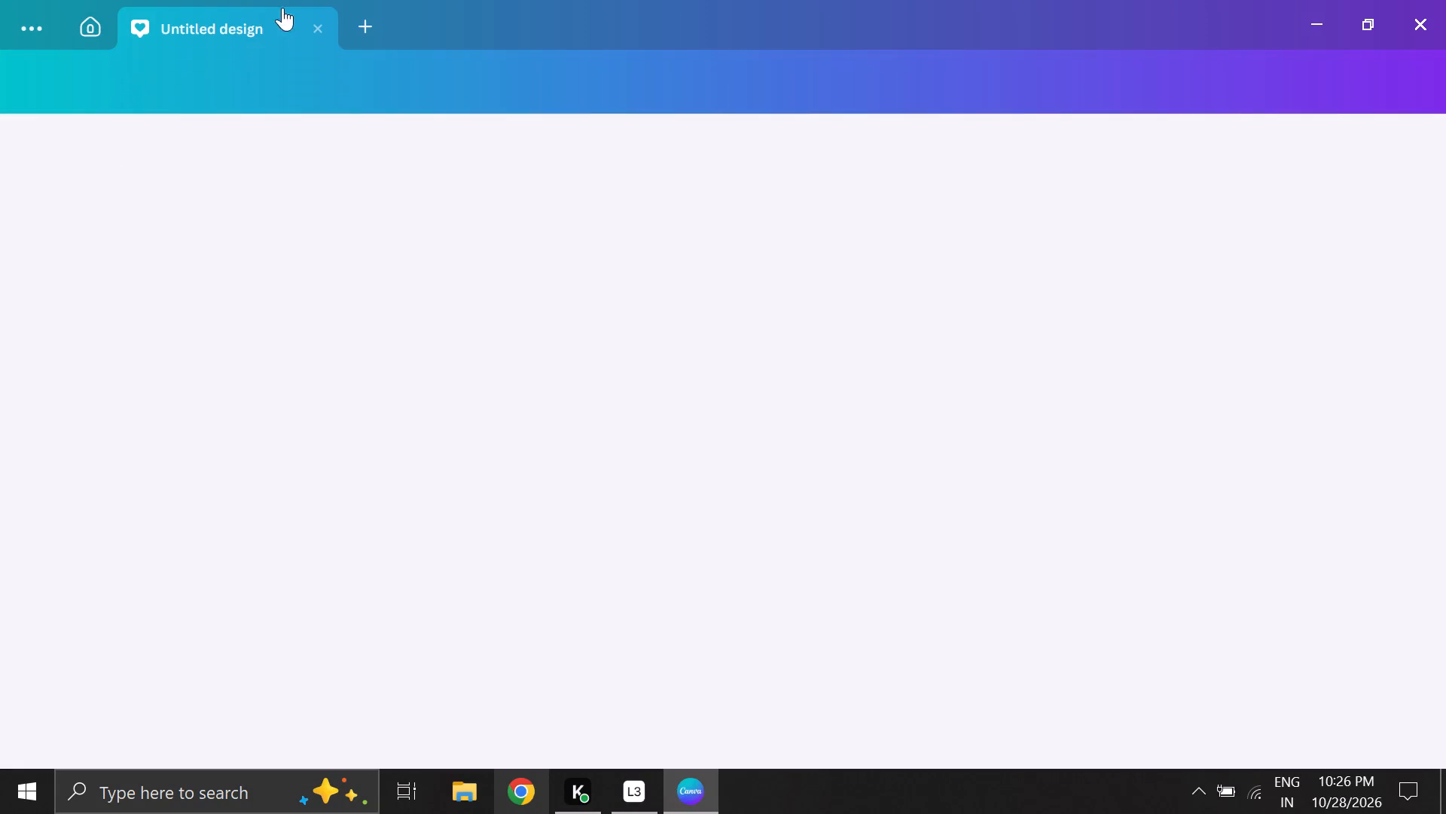
Close the open "Untitled design - Your Story" design.
click(371, 23)
click(316, 27)
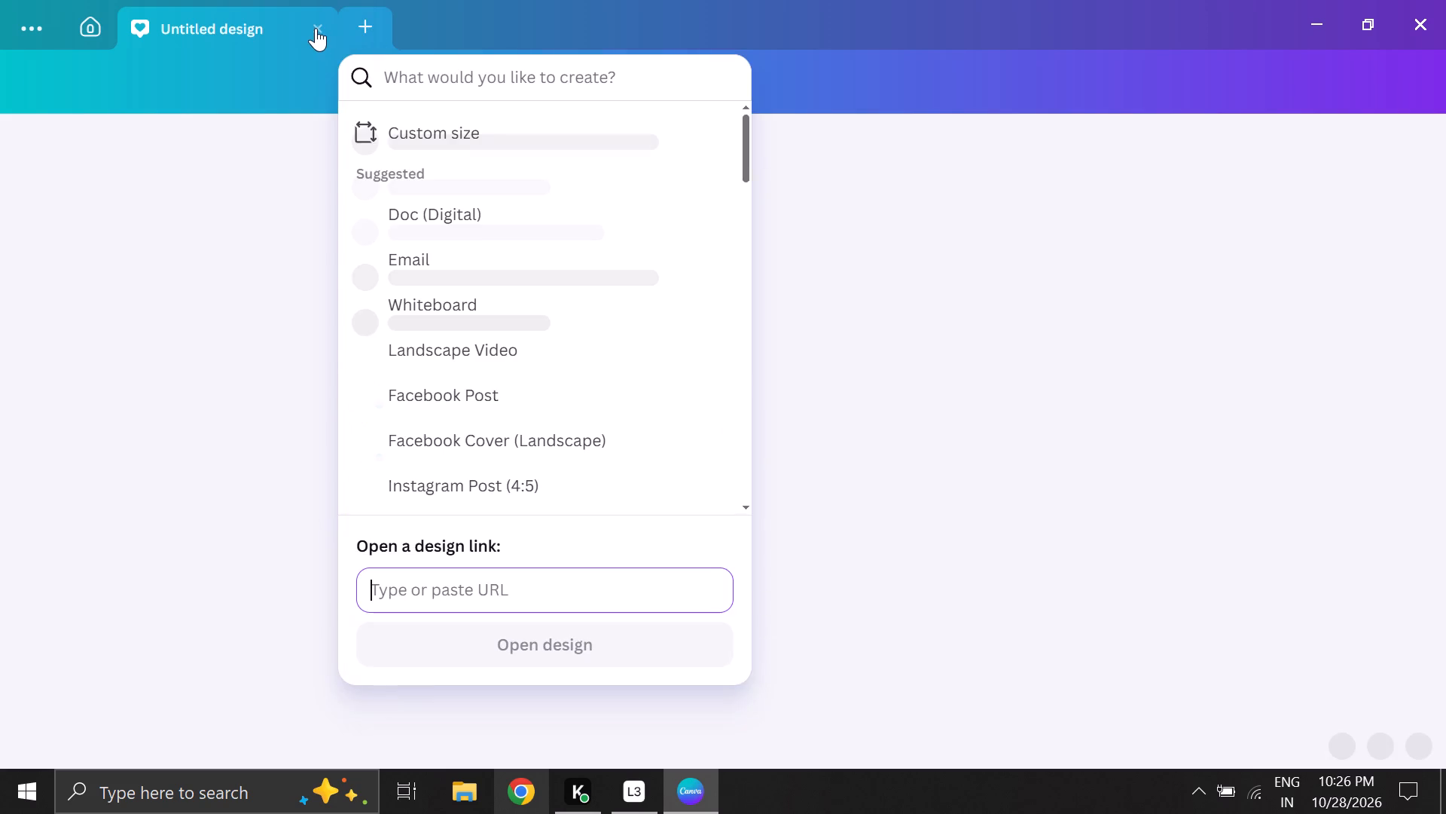
click(310, 27)
click(320, 29)
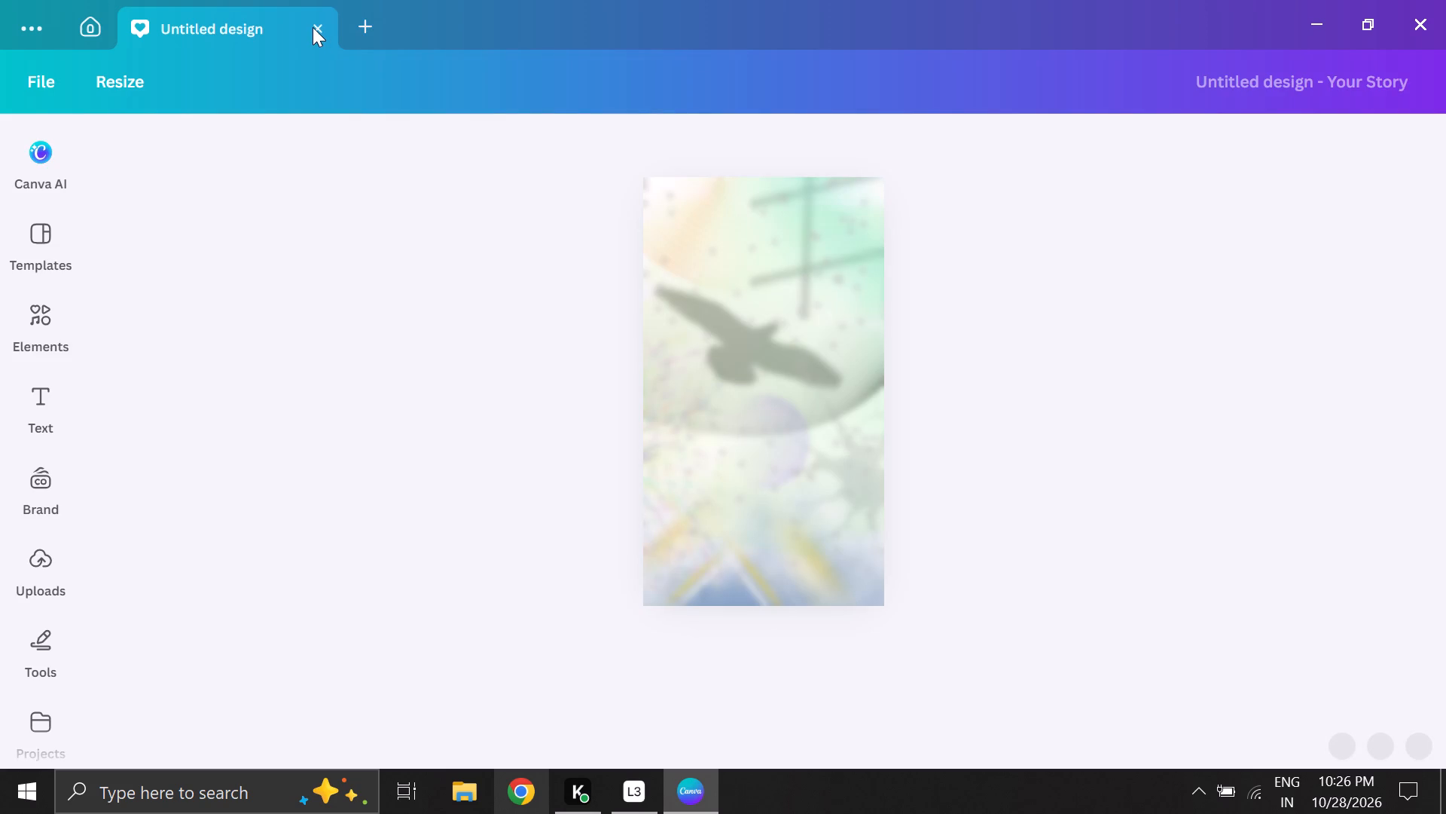
click(313, 27)
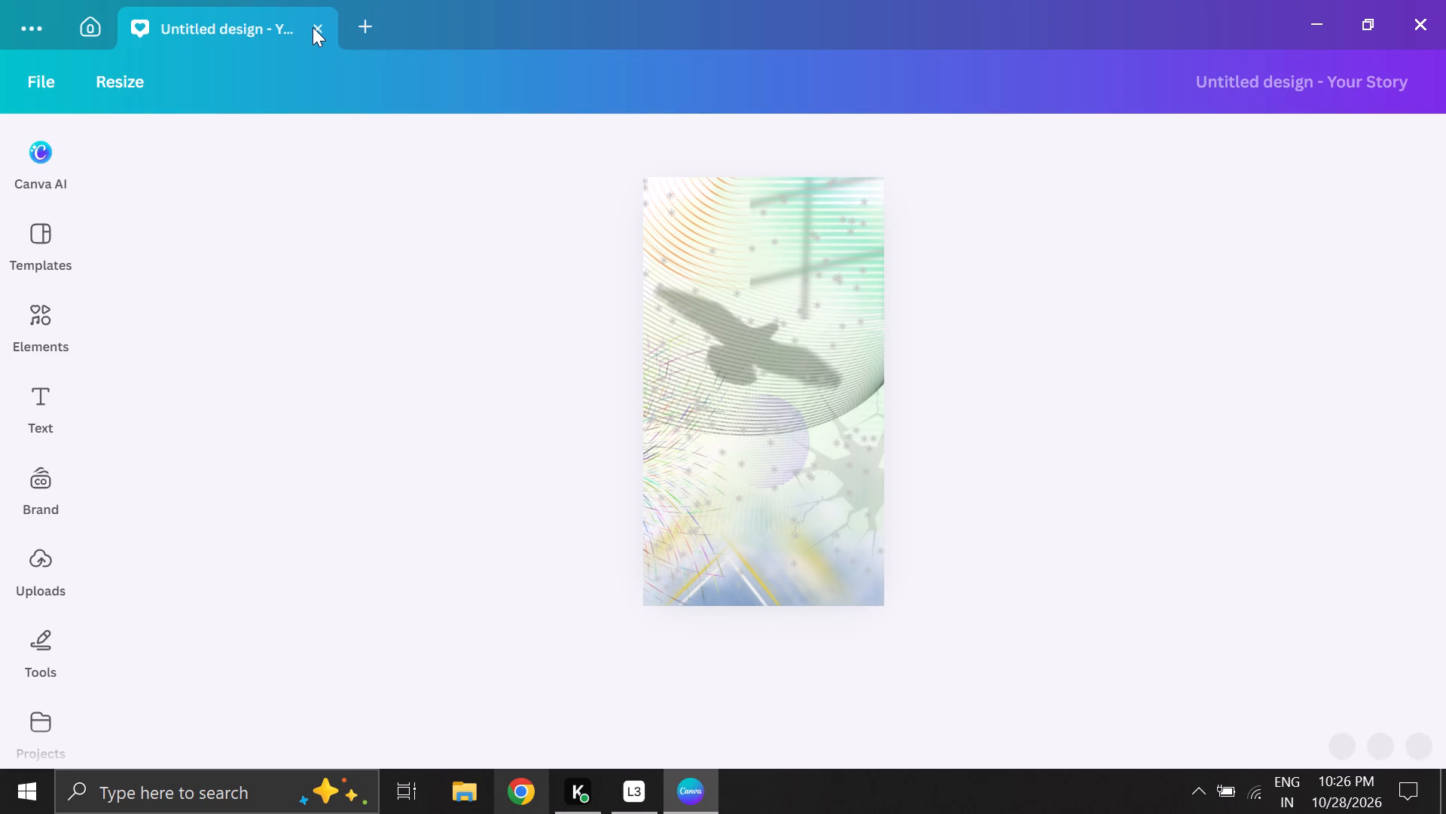
click(318, 29)
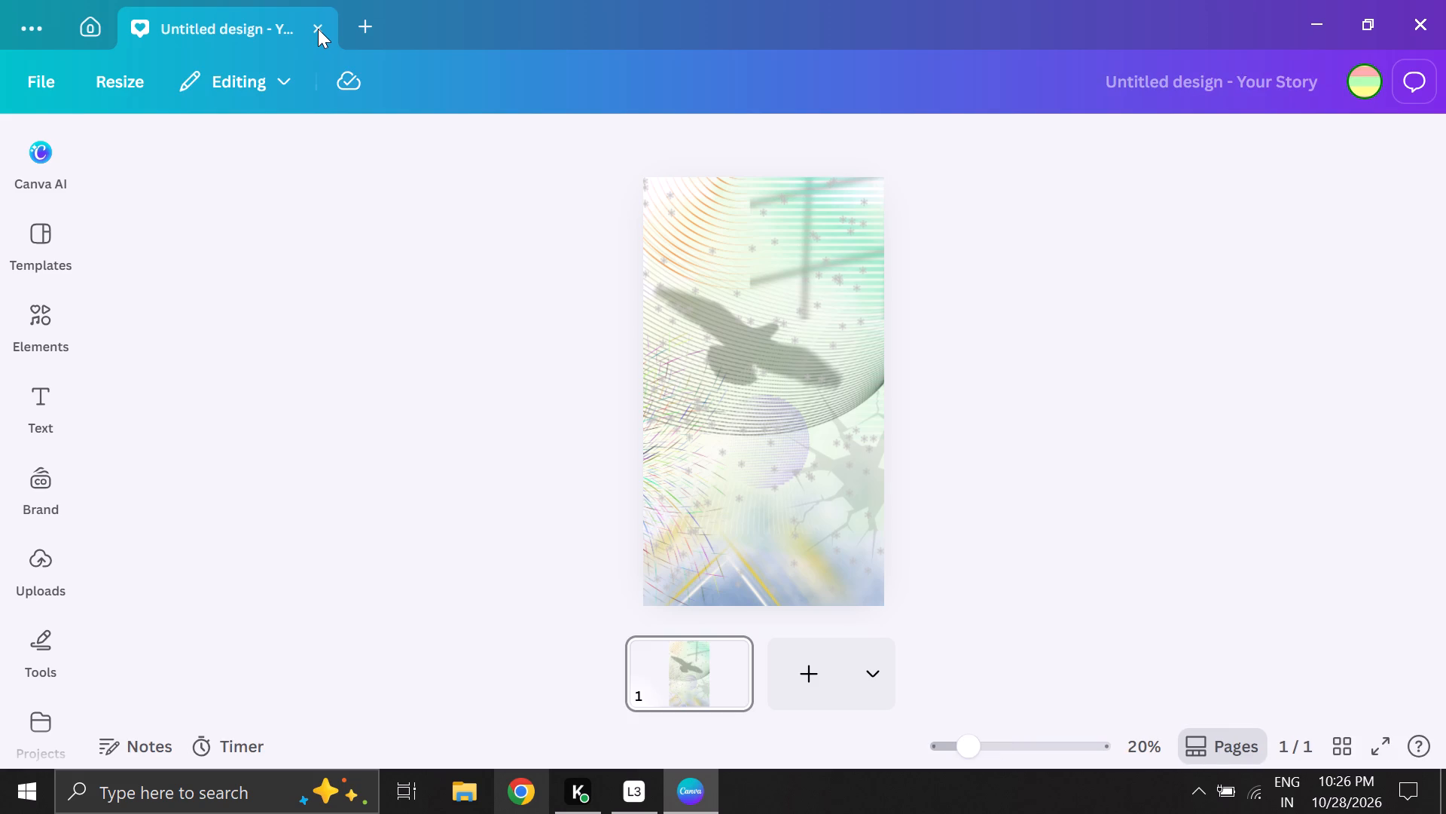
click(318, 29)
Create a new design of the Letterhead (Responsive) type.
click(146, 21)
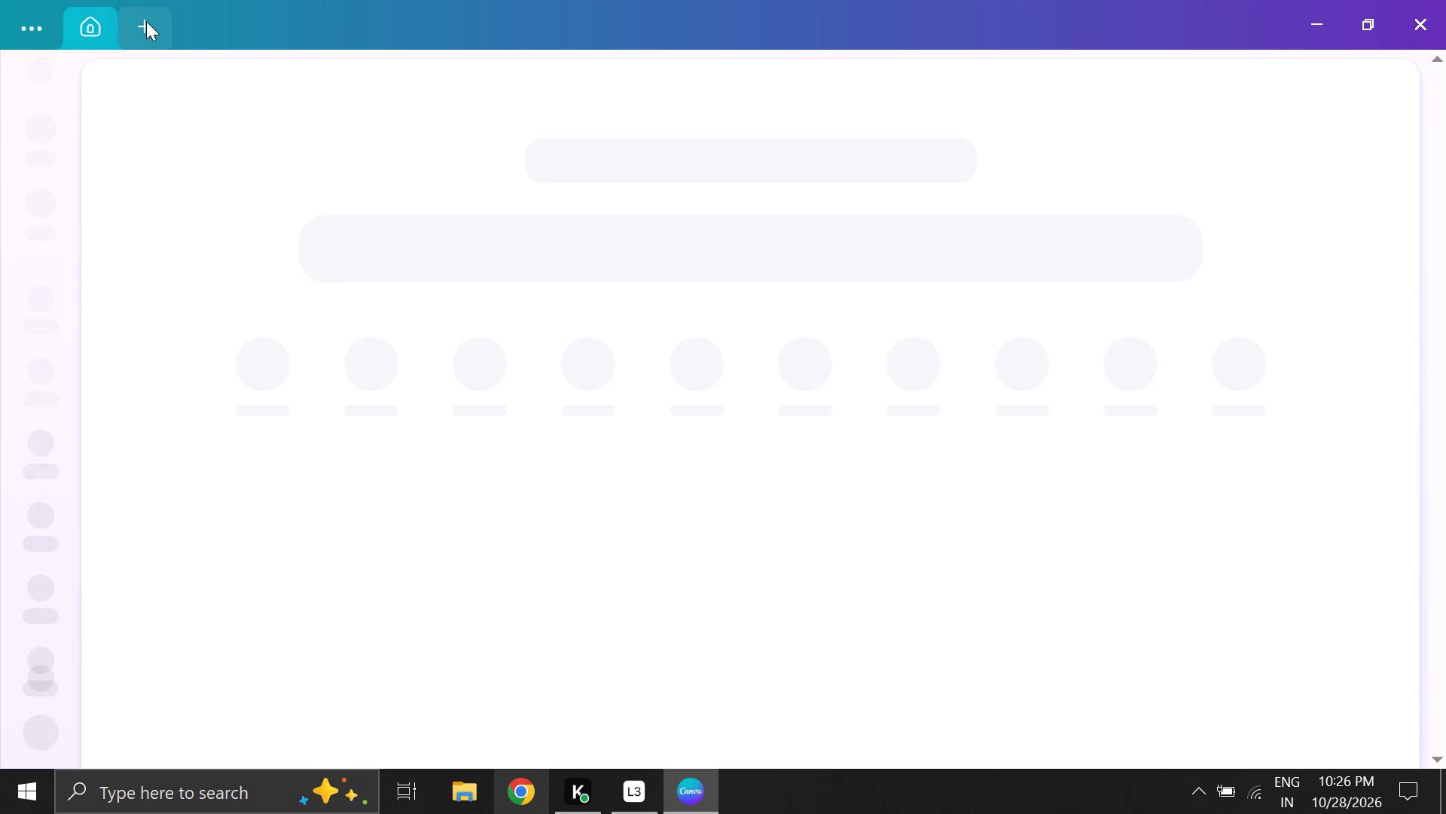
scroll(252, 331, down, 2)
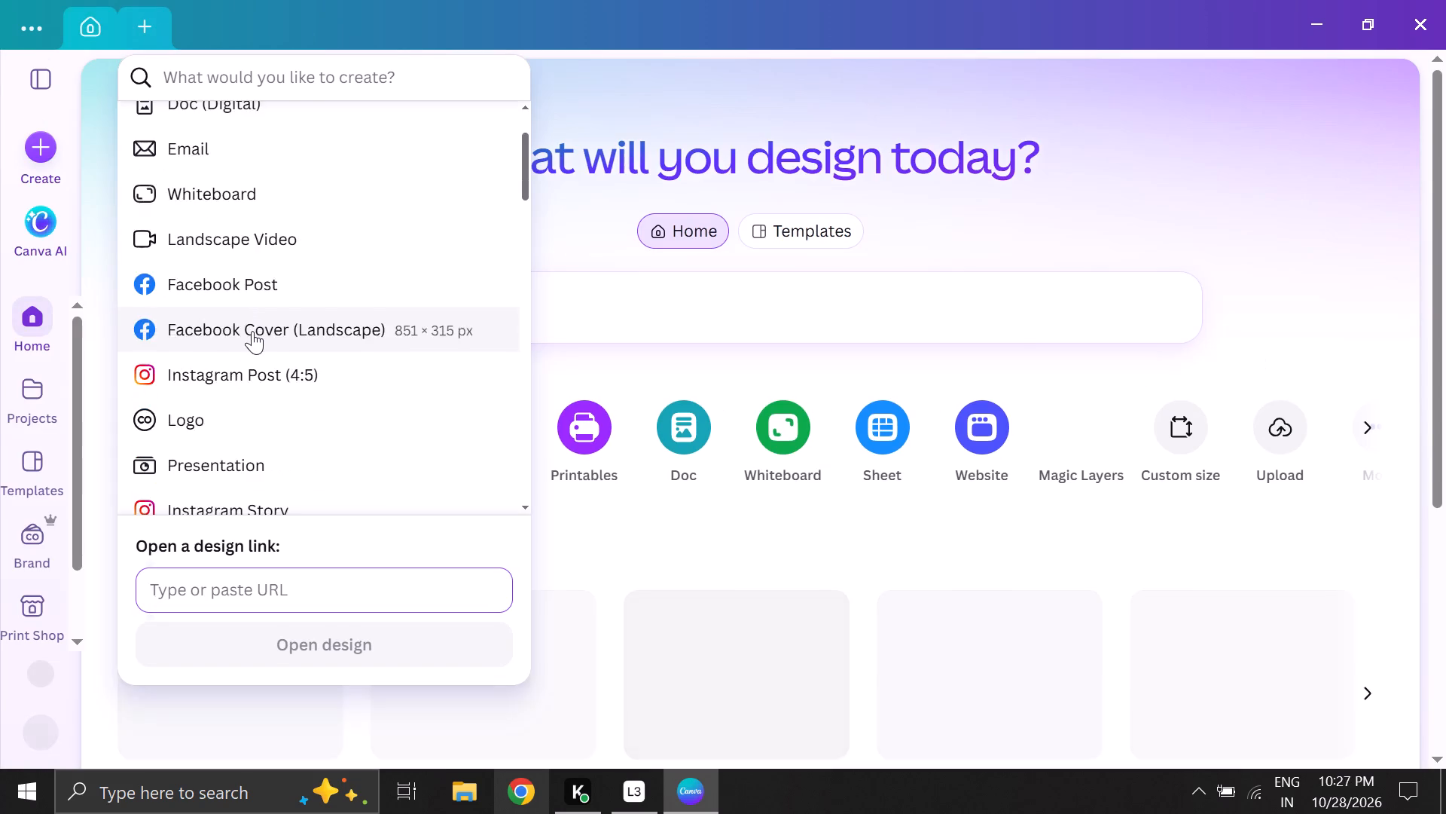
scroll(252, 331, down, 2)
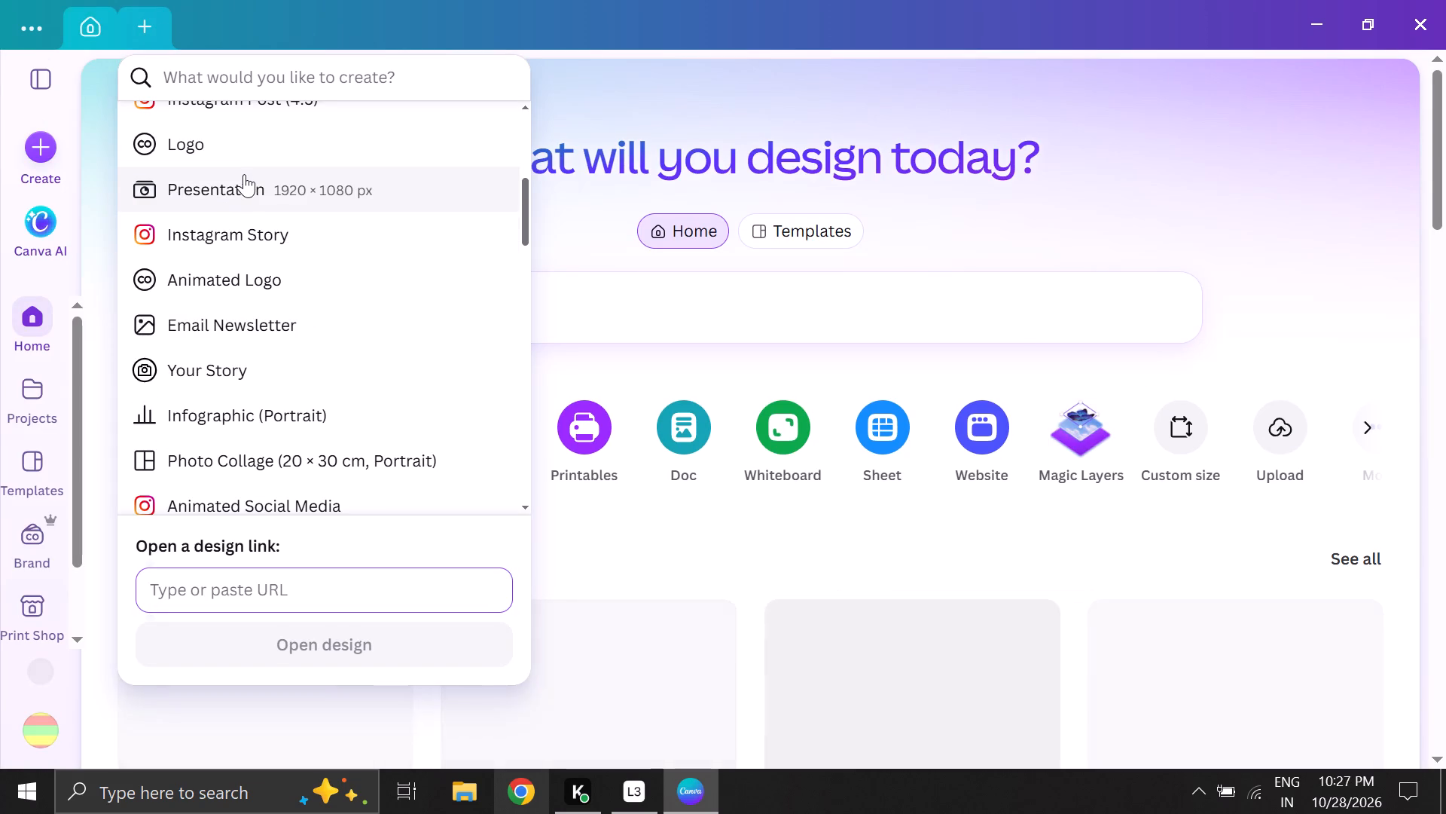
scroll(244, 174, down, 4)
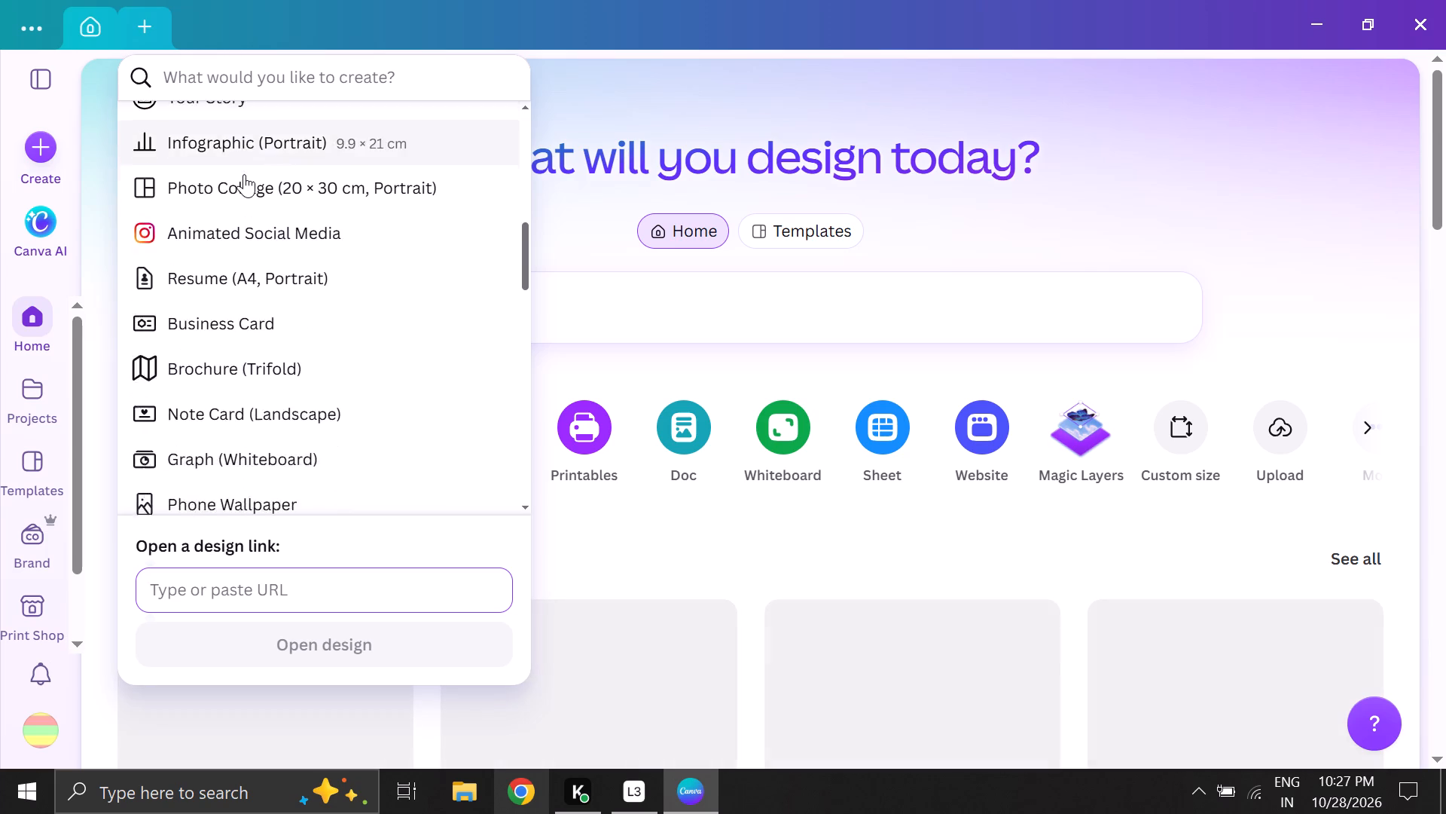
scroll(244, 174, down, 1)
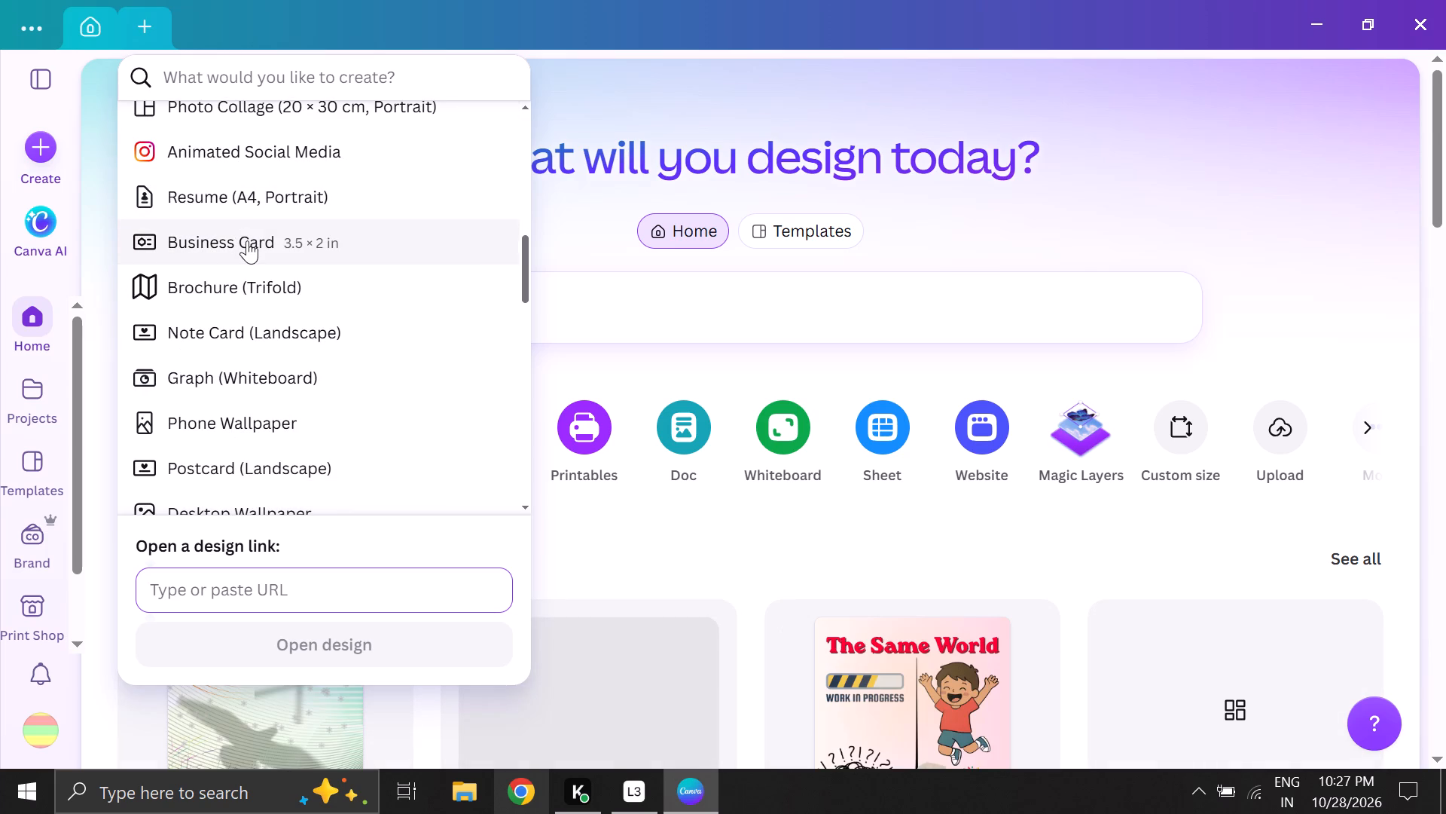
scroll(255, 344, down, 4)
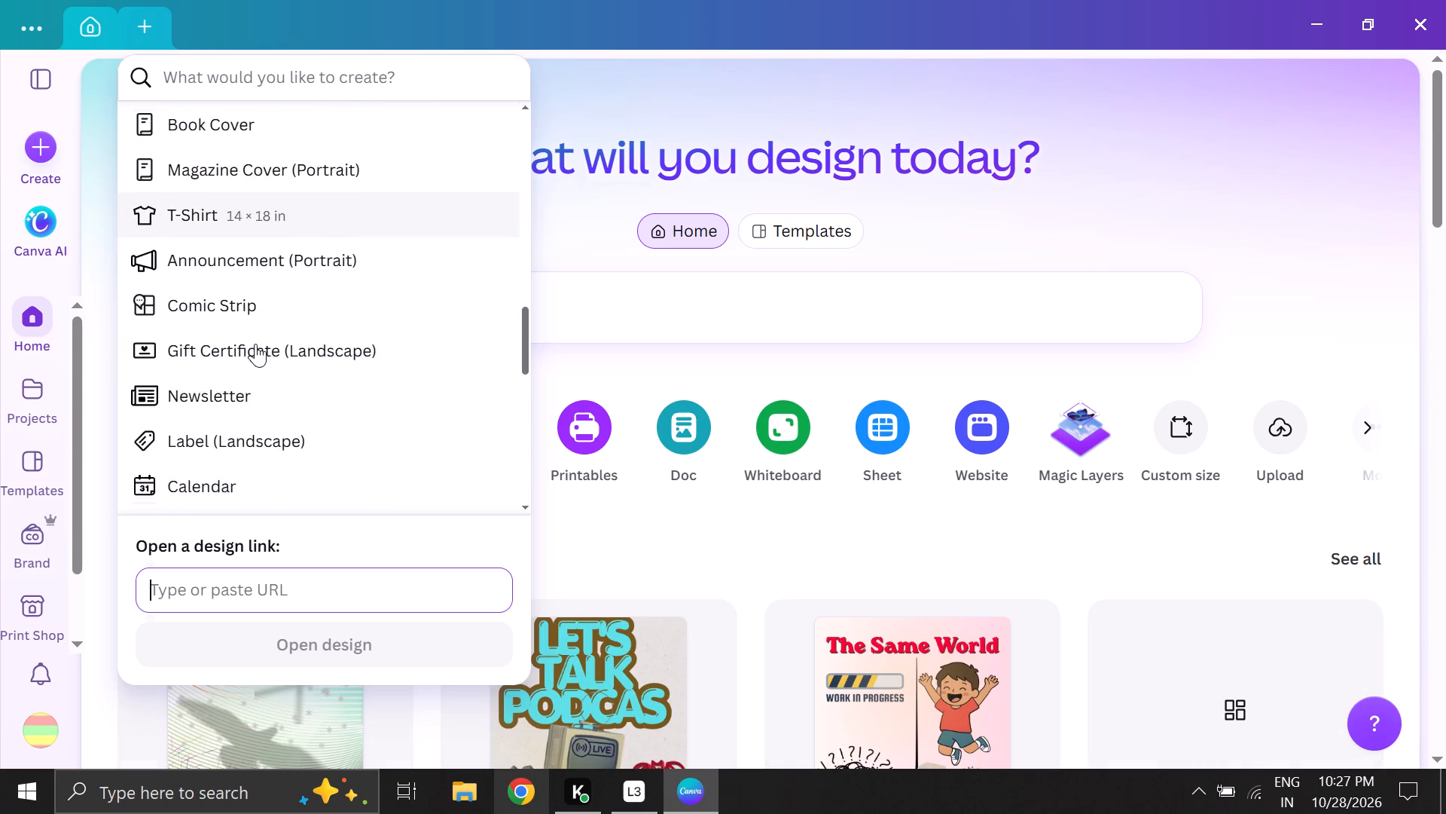
scroll(255, 344, down, 4)
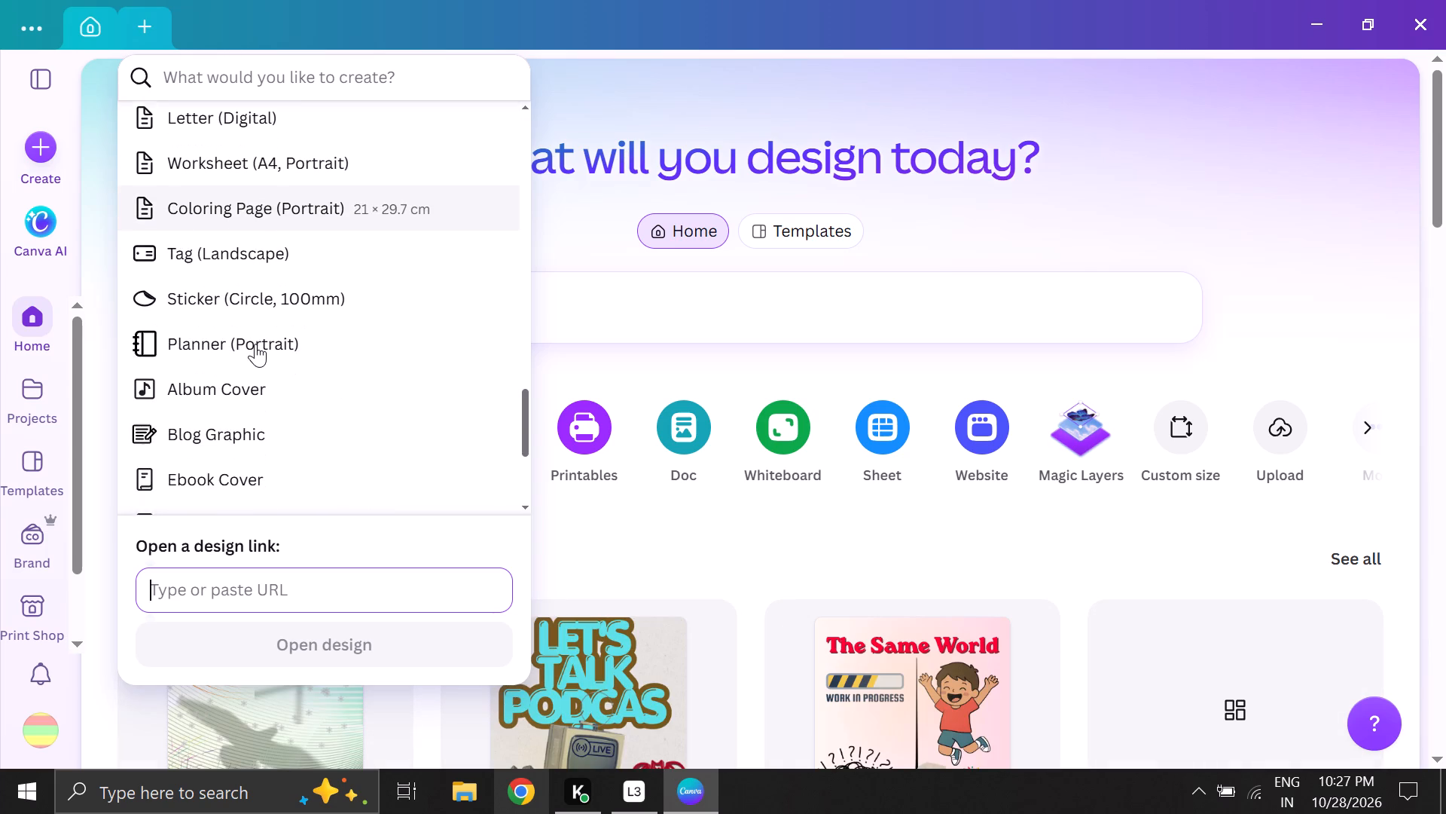
scroll(255, 344, down, 2)
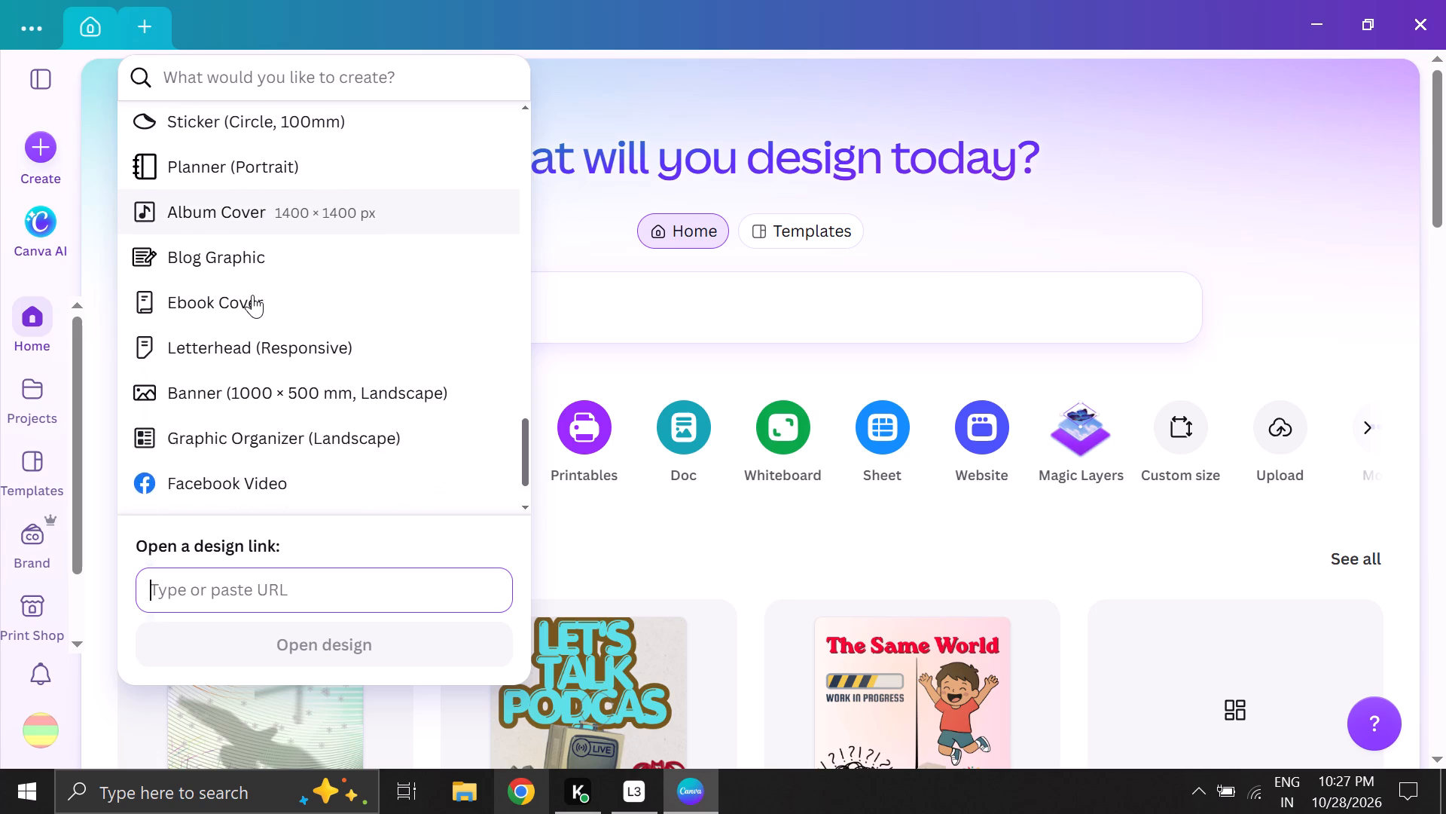
scroll(252, 295, down, 3)
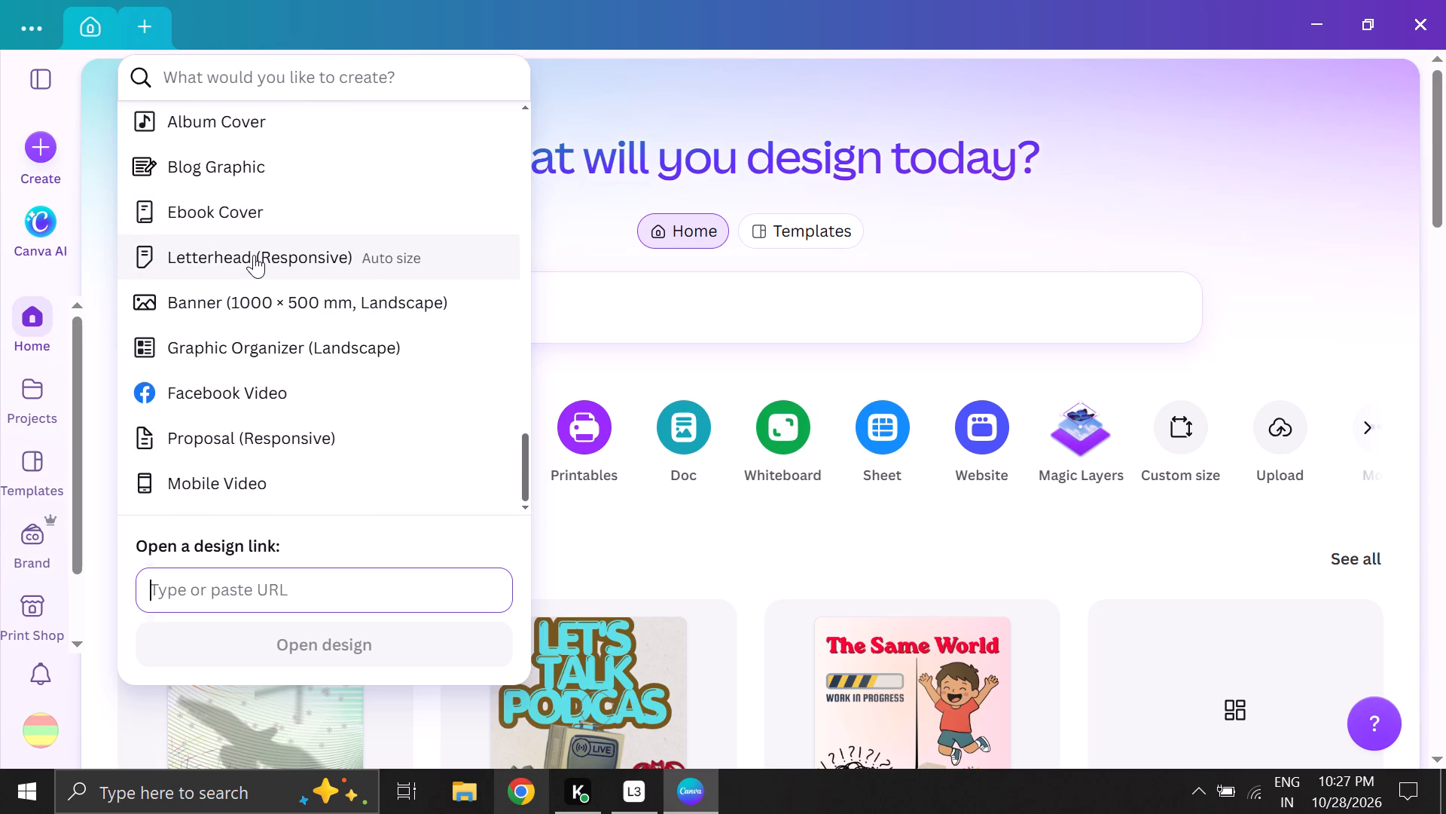
click(254, 255)
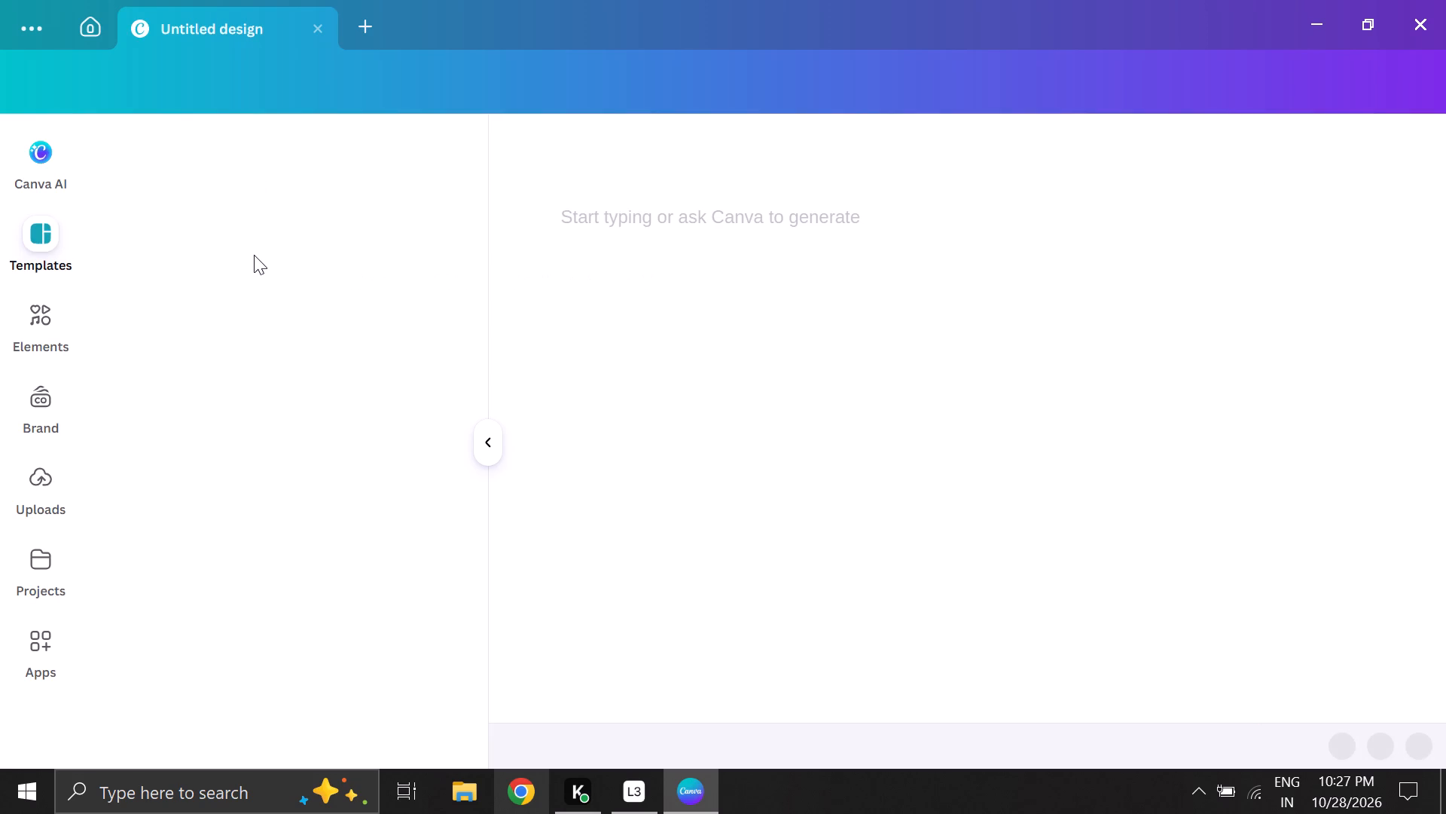
Browse the templates and insert the Green Minimalist Modern Business Letterhead with the lotus logo into the document.
click(55, 231)
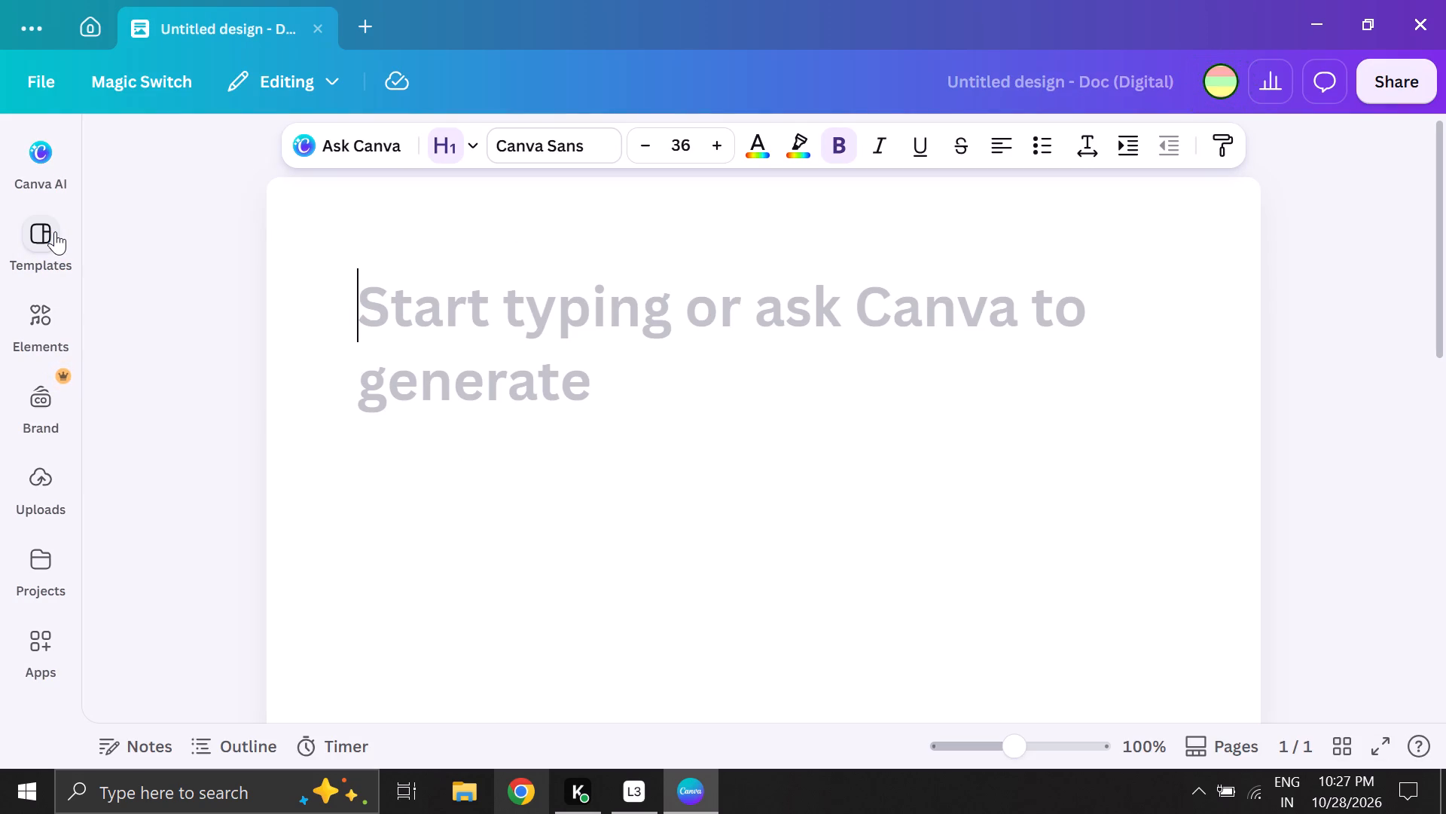
click(55, 231)
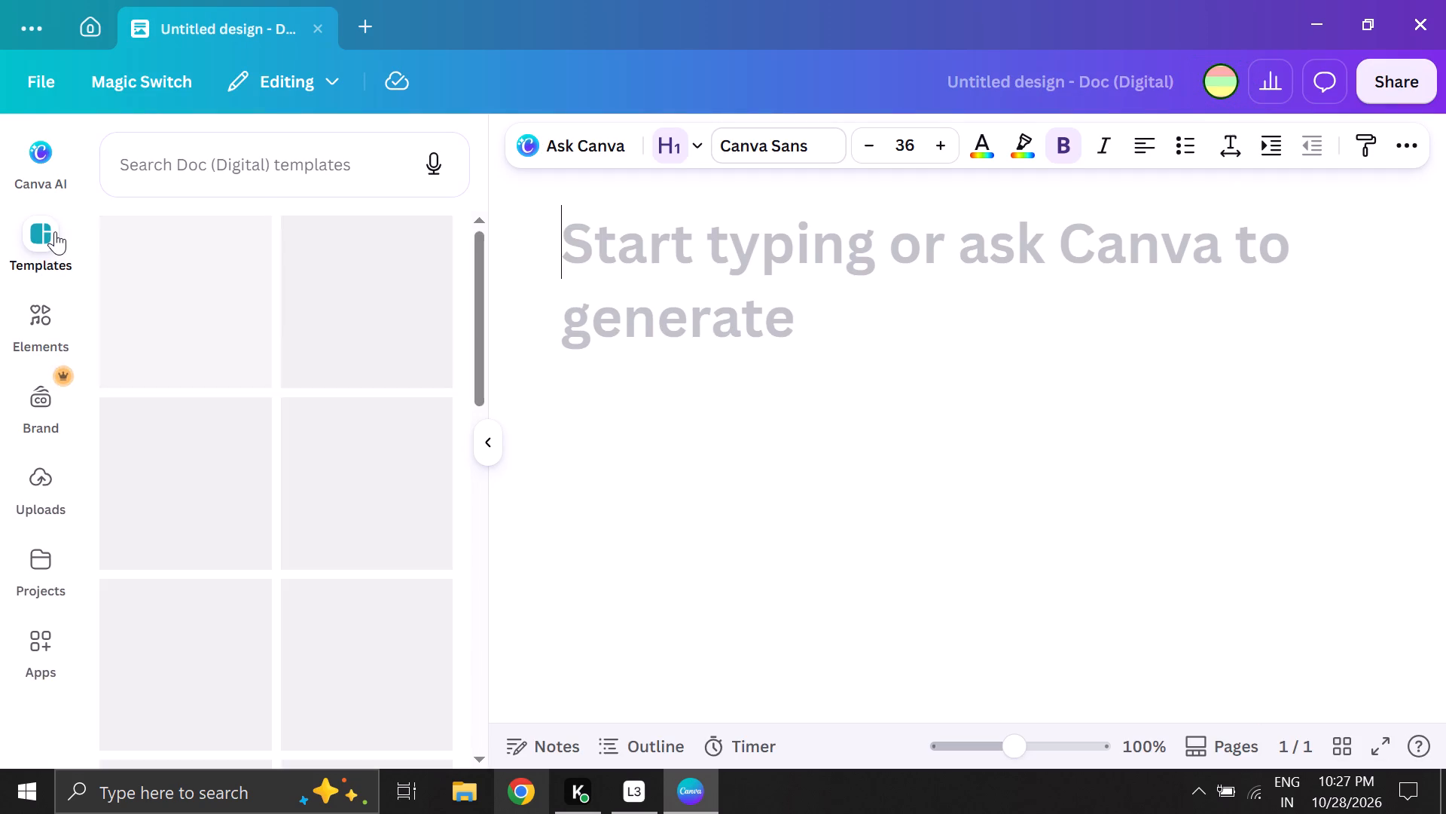
scroll(221, 491, down, 2)
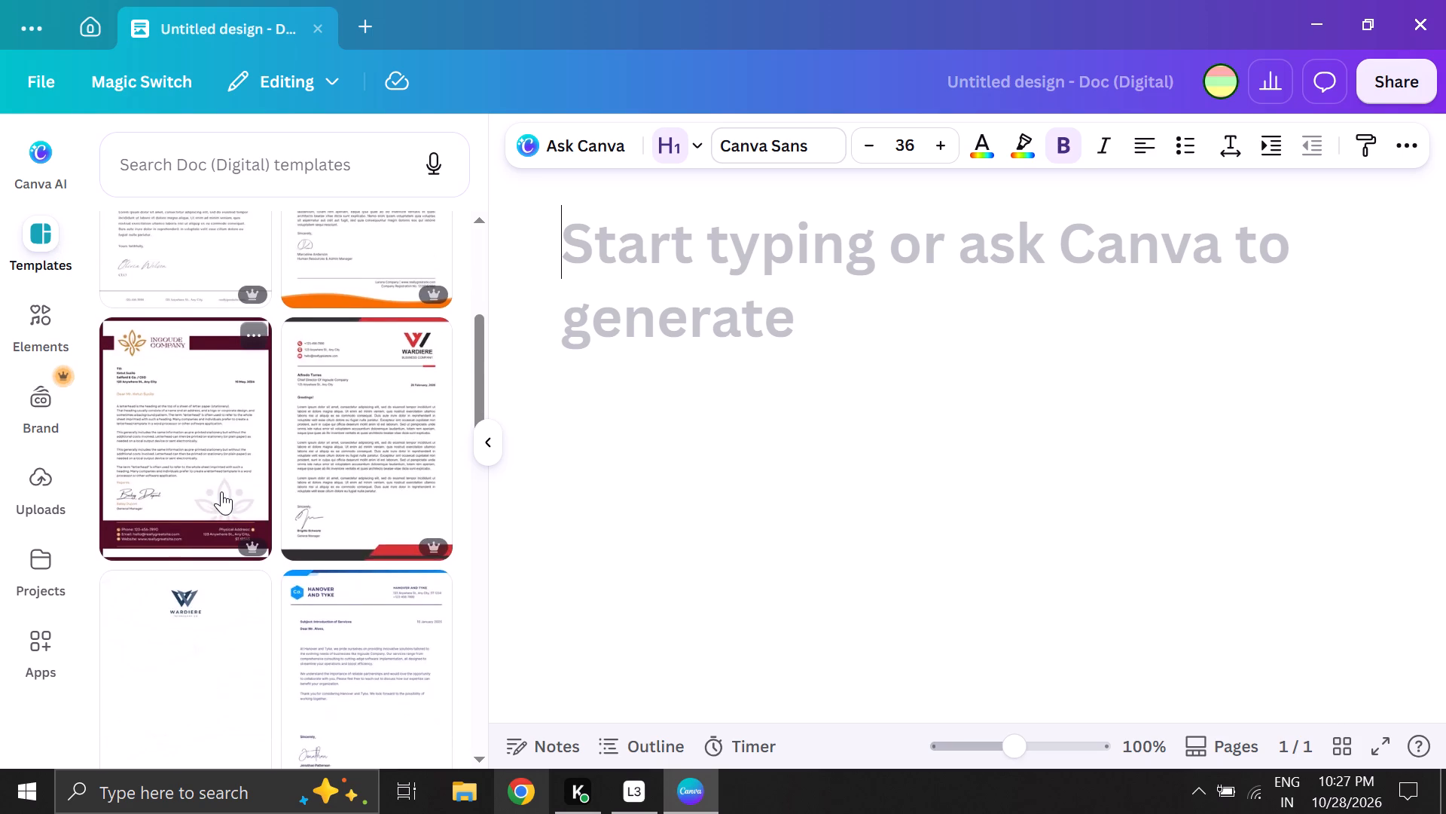
scroll(221, 491, down, 3)
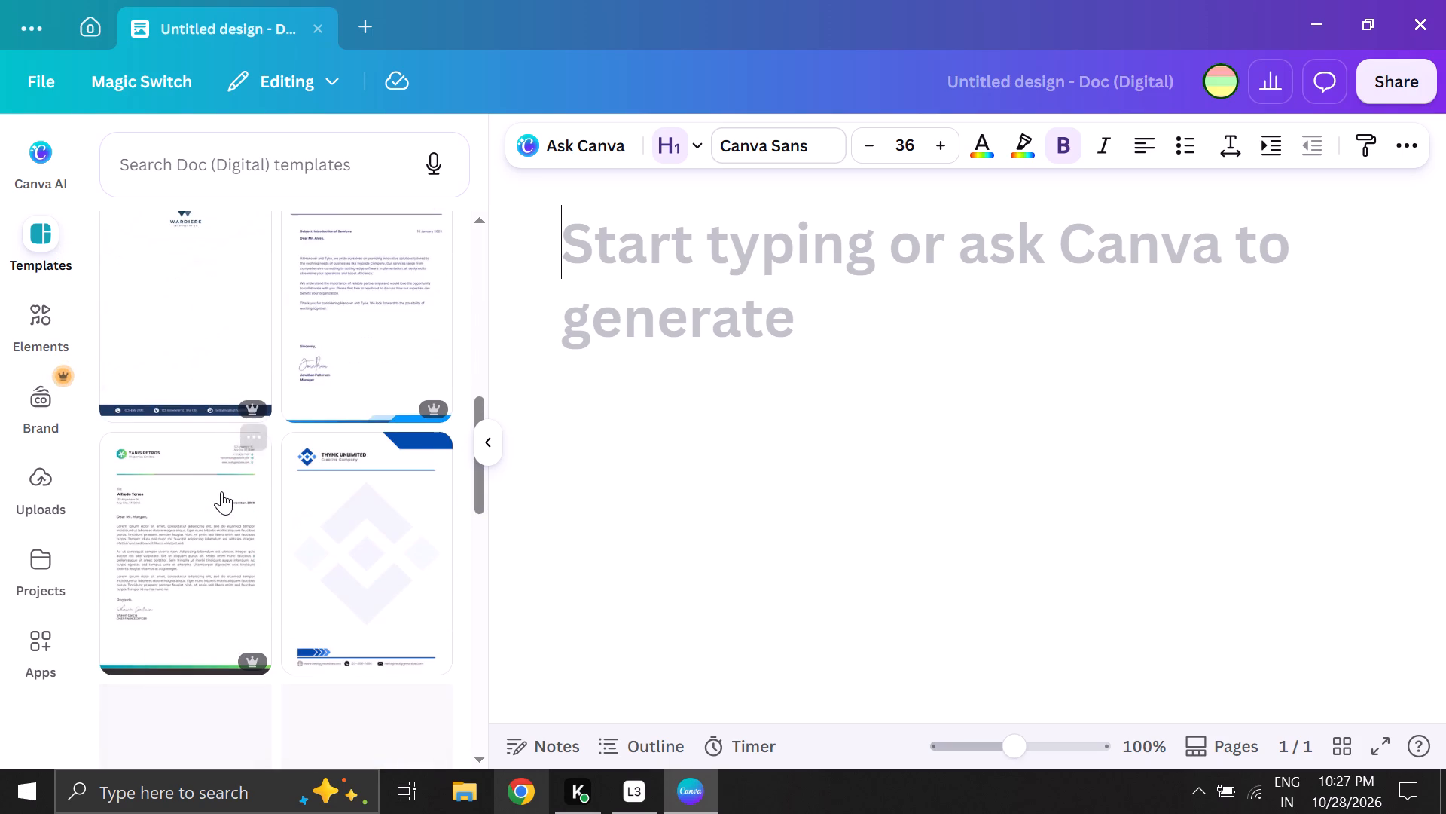
scroll(221, 491, down, 2)
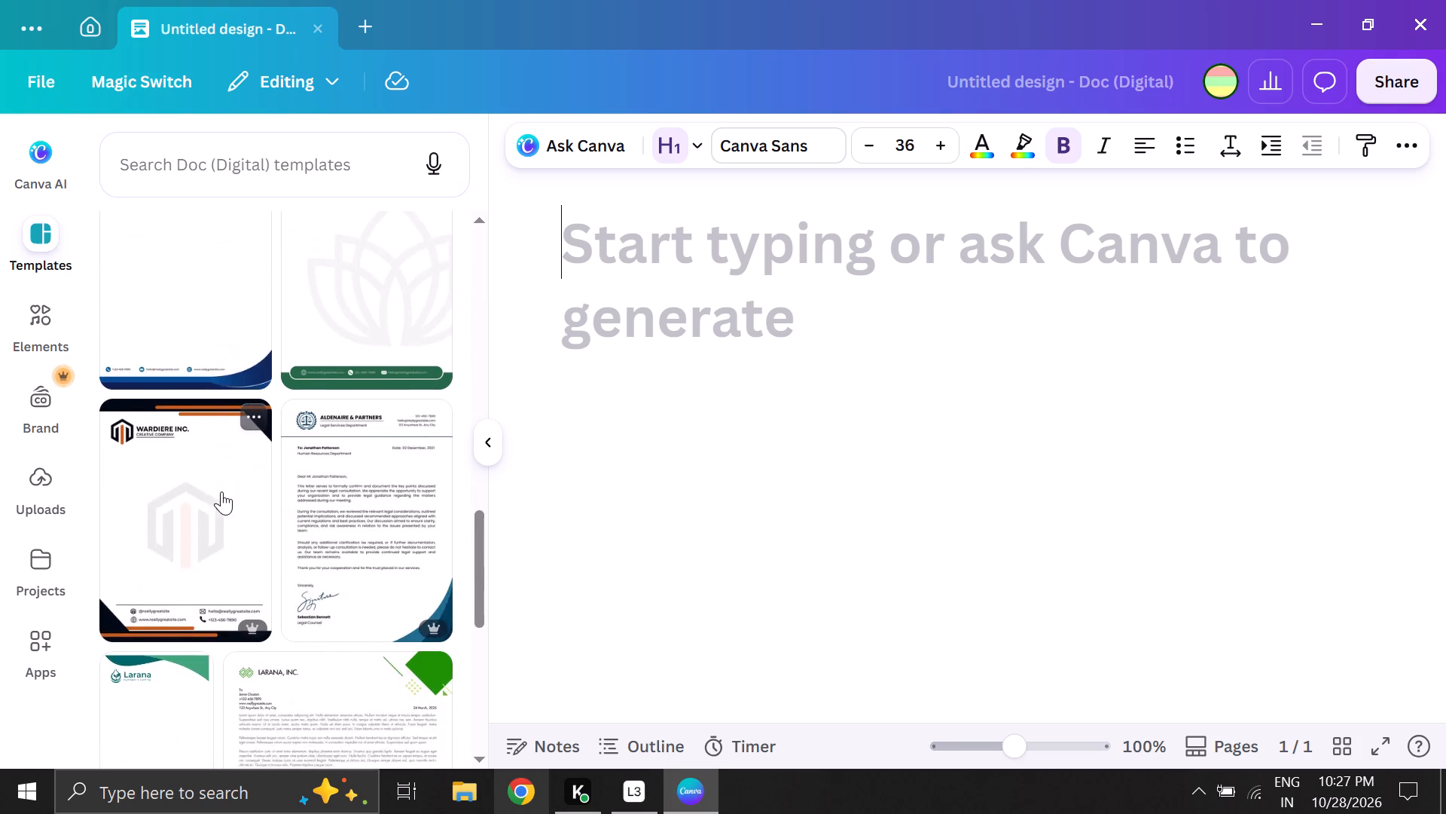
scroll(221, 491, down, 1)
click(363, 421)
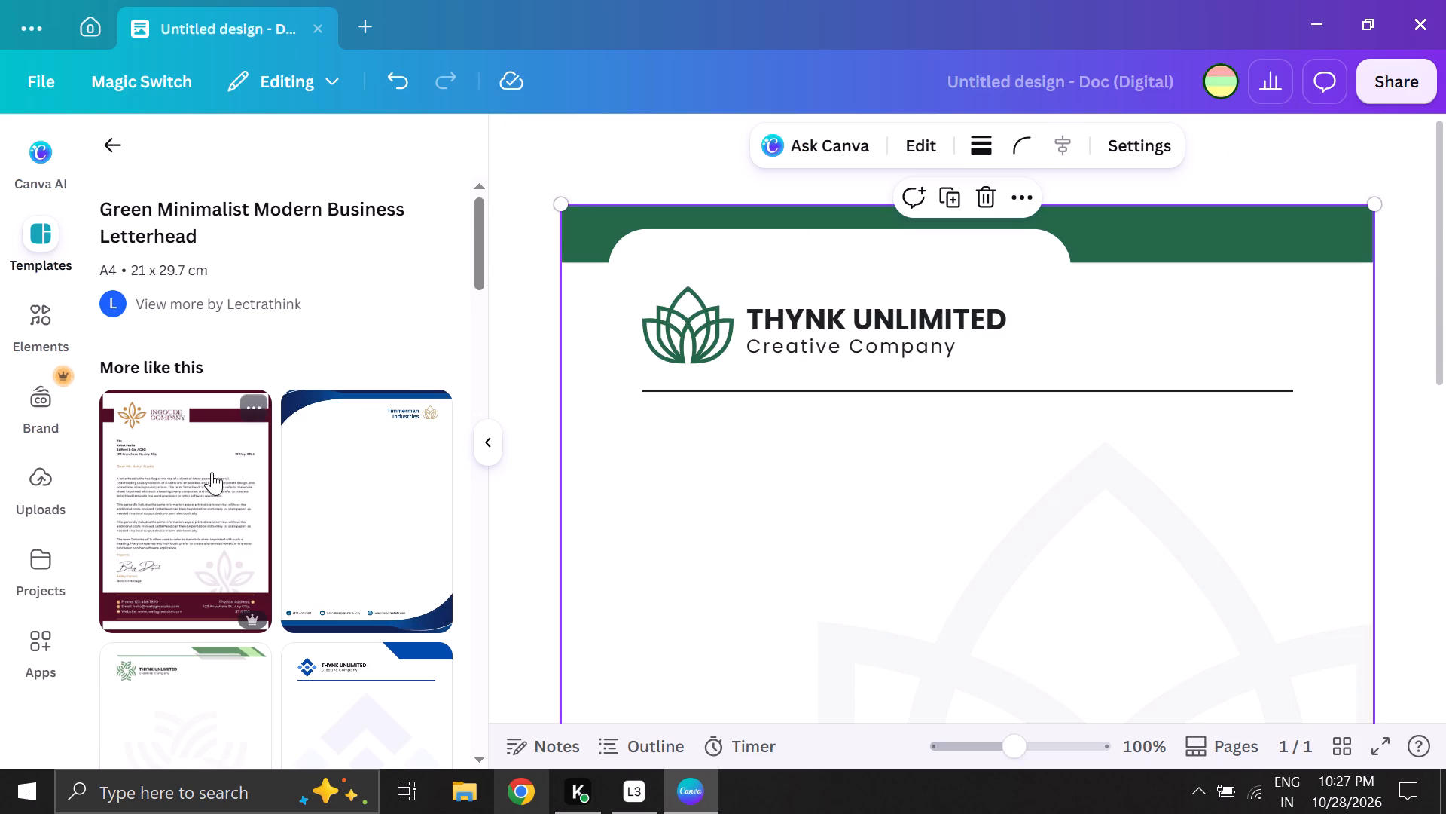
Examine the inserted letterhead's layout, including the contact details in its green footer.
drag(534, 222, 506, 164)
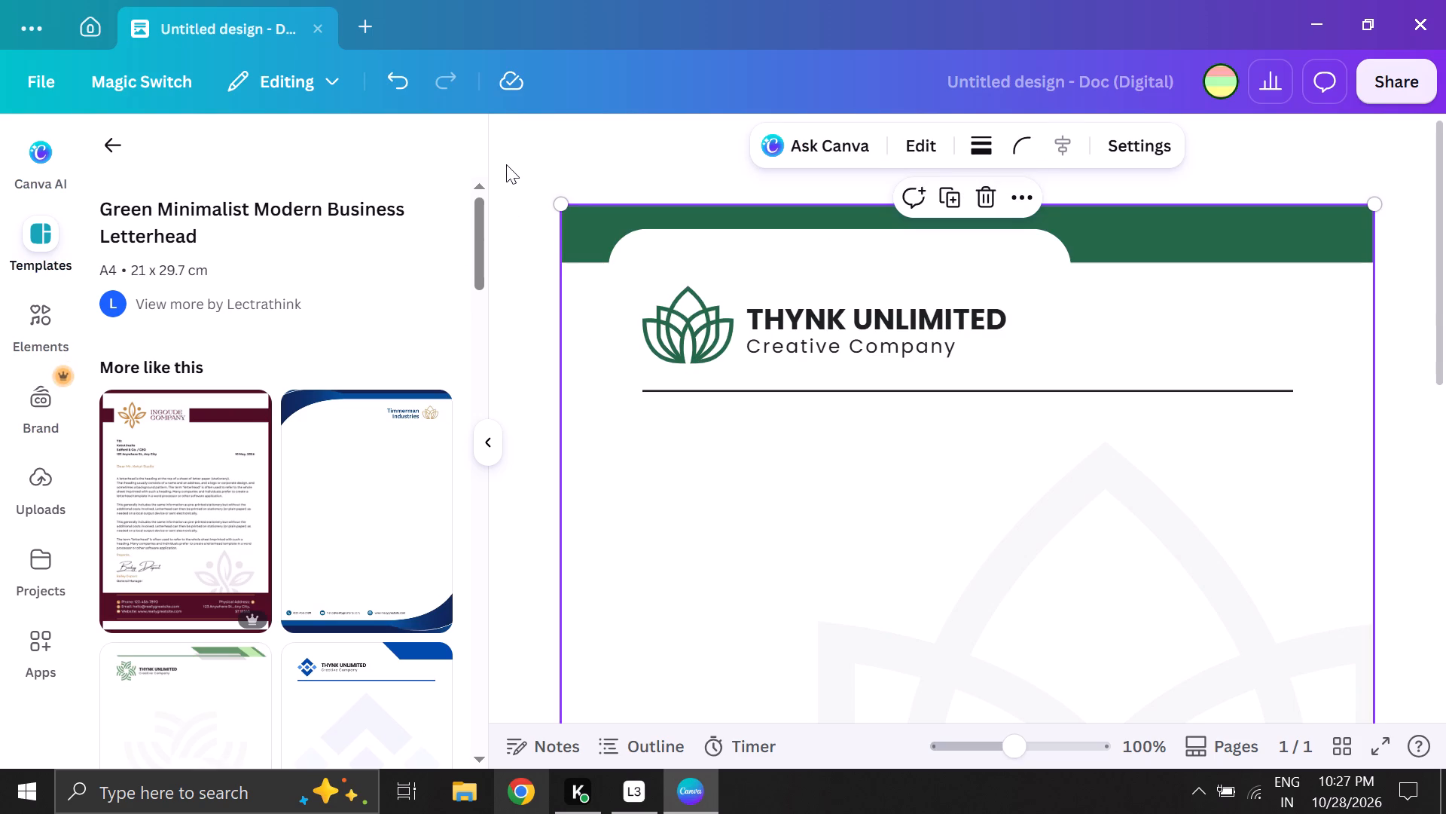
click(532, 160)
scroll(520, 386, down, 4)
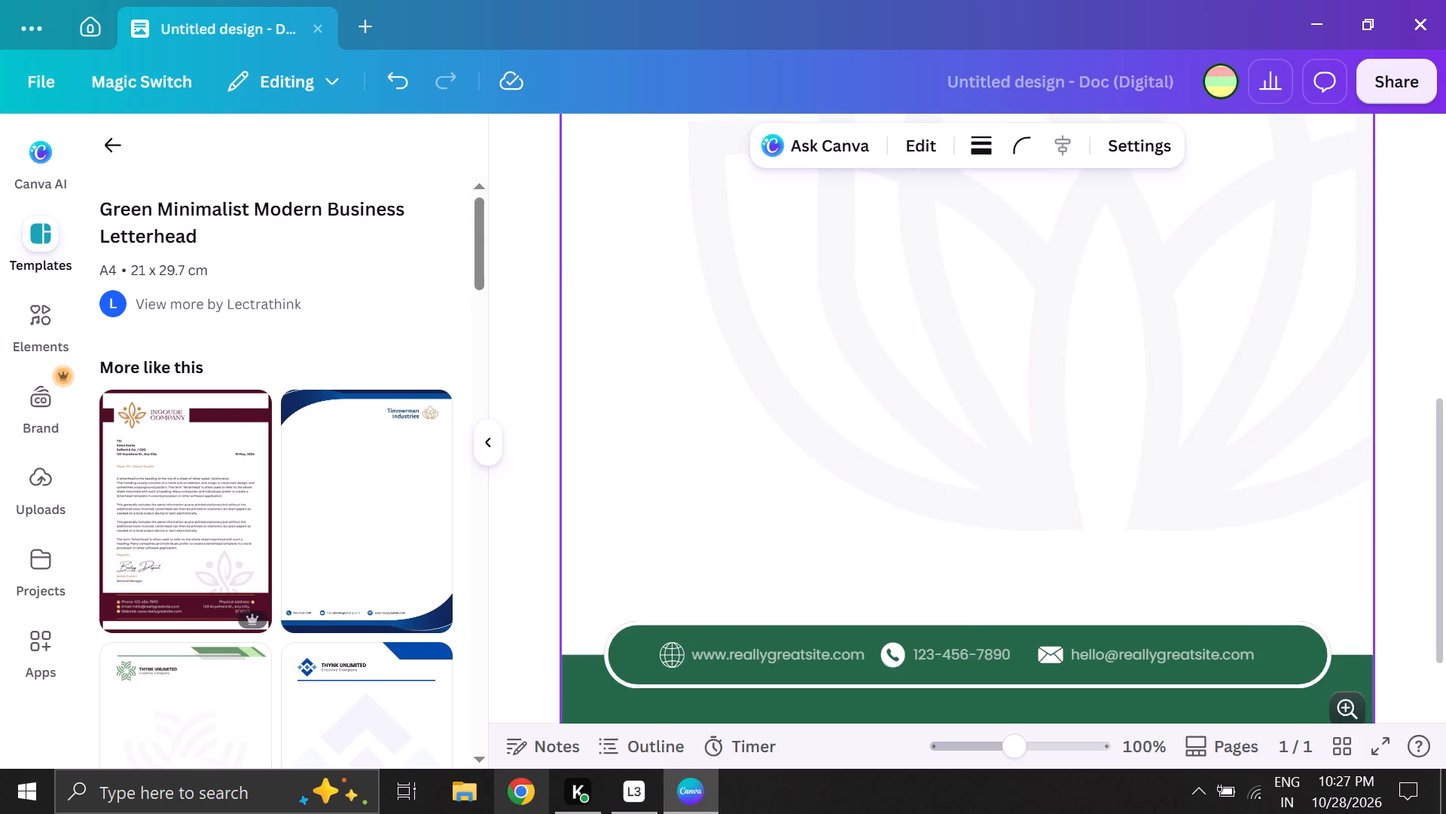
scroll(520, 386, down, 2)
click(752, 549)
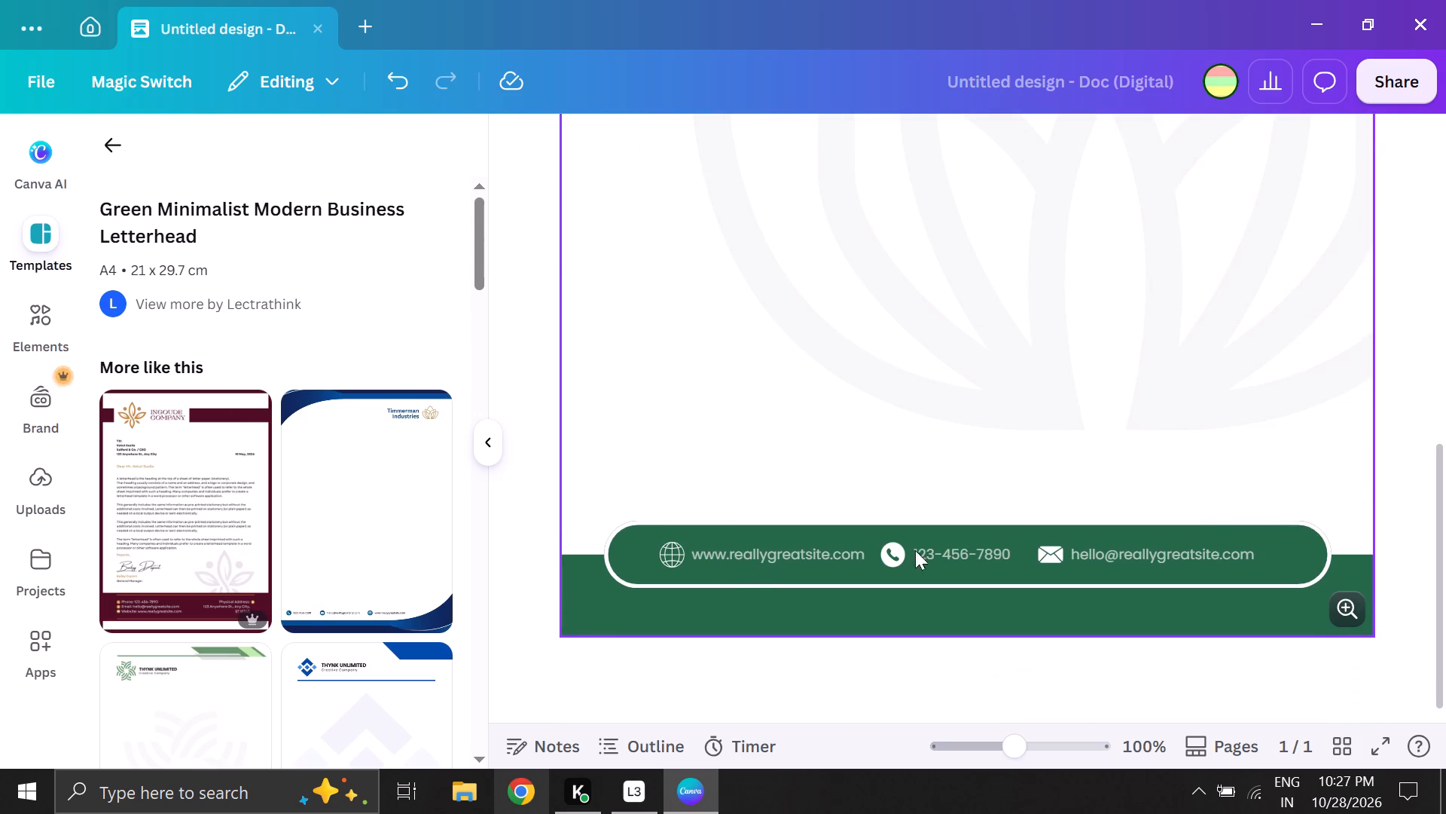
click(966, 546)
click(966, 546)
drag(499, 402, 776, 312)
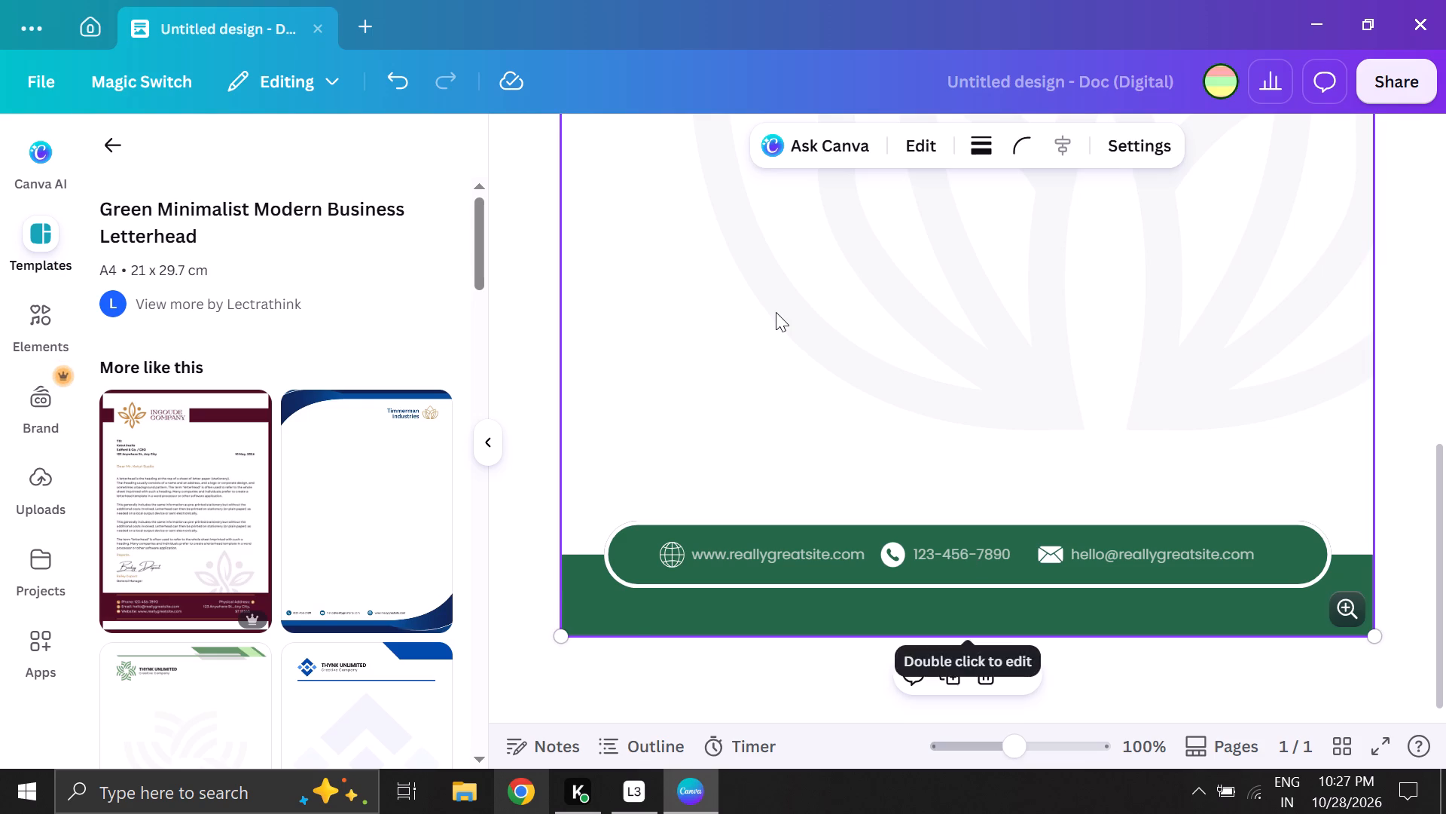
scroll(776, 312, up, 4)
scroll(776, 312, down, 2)
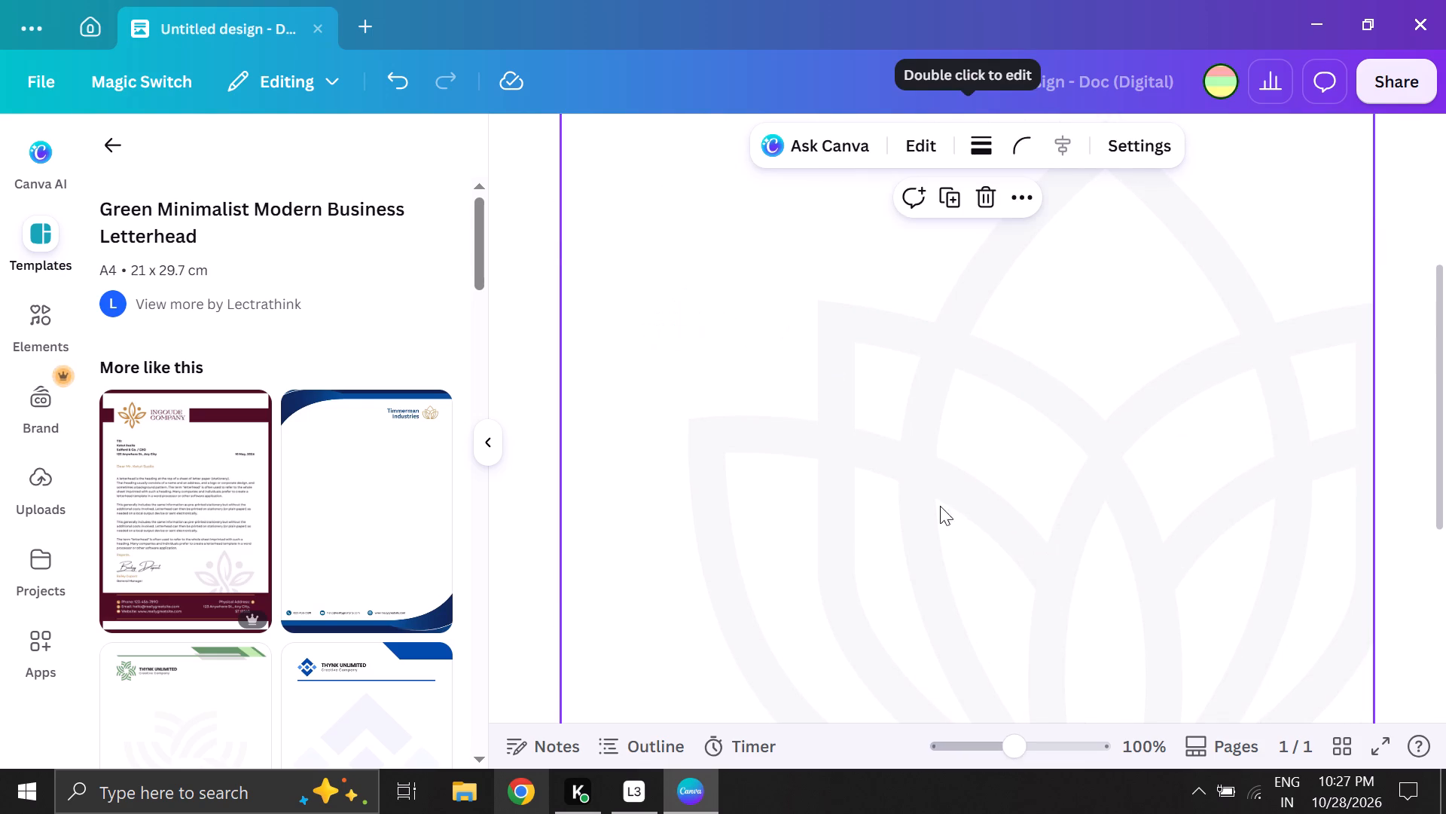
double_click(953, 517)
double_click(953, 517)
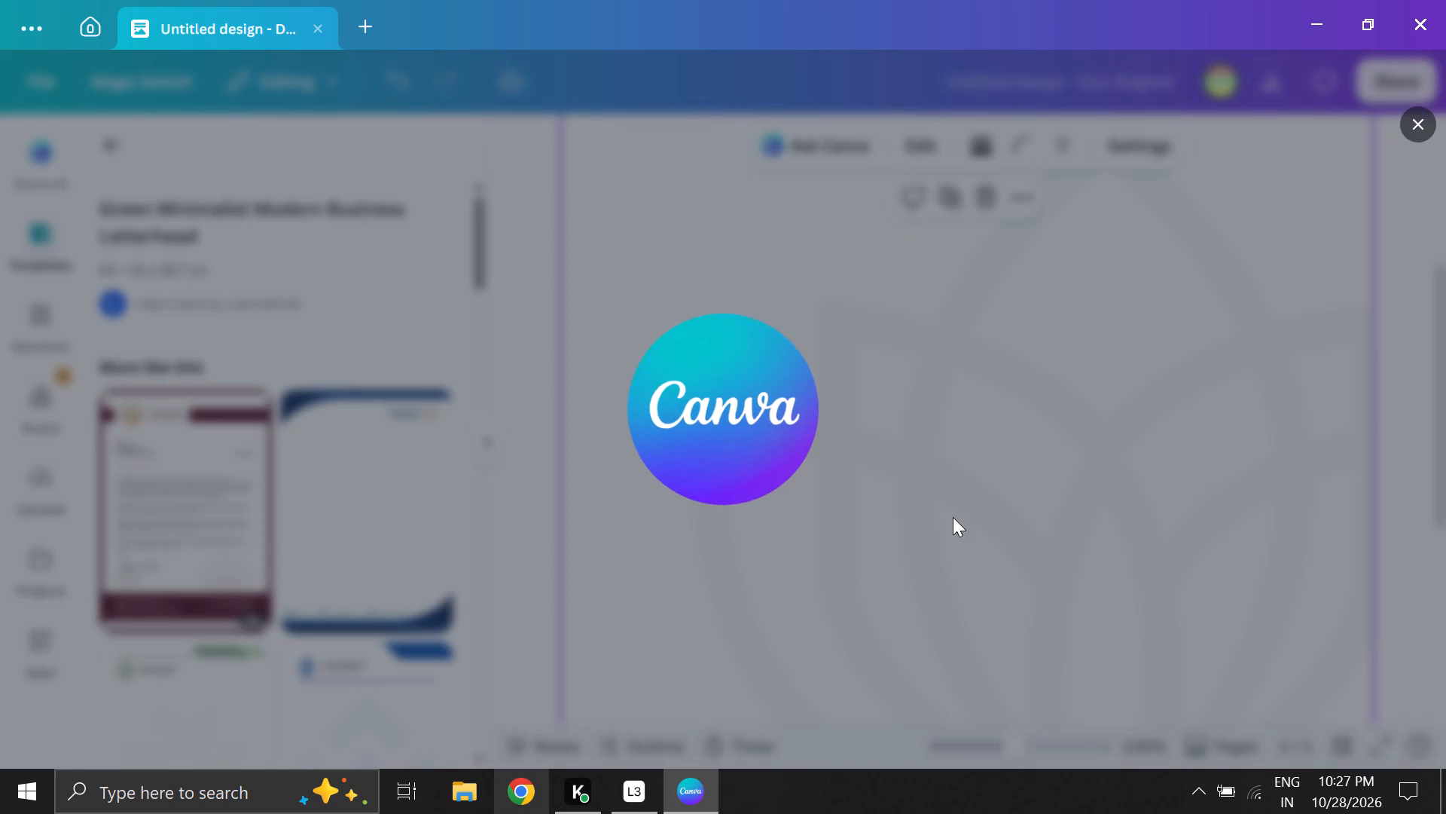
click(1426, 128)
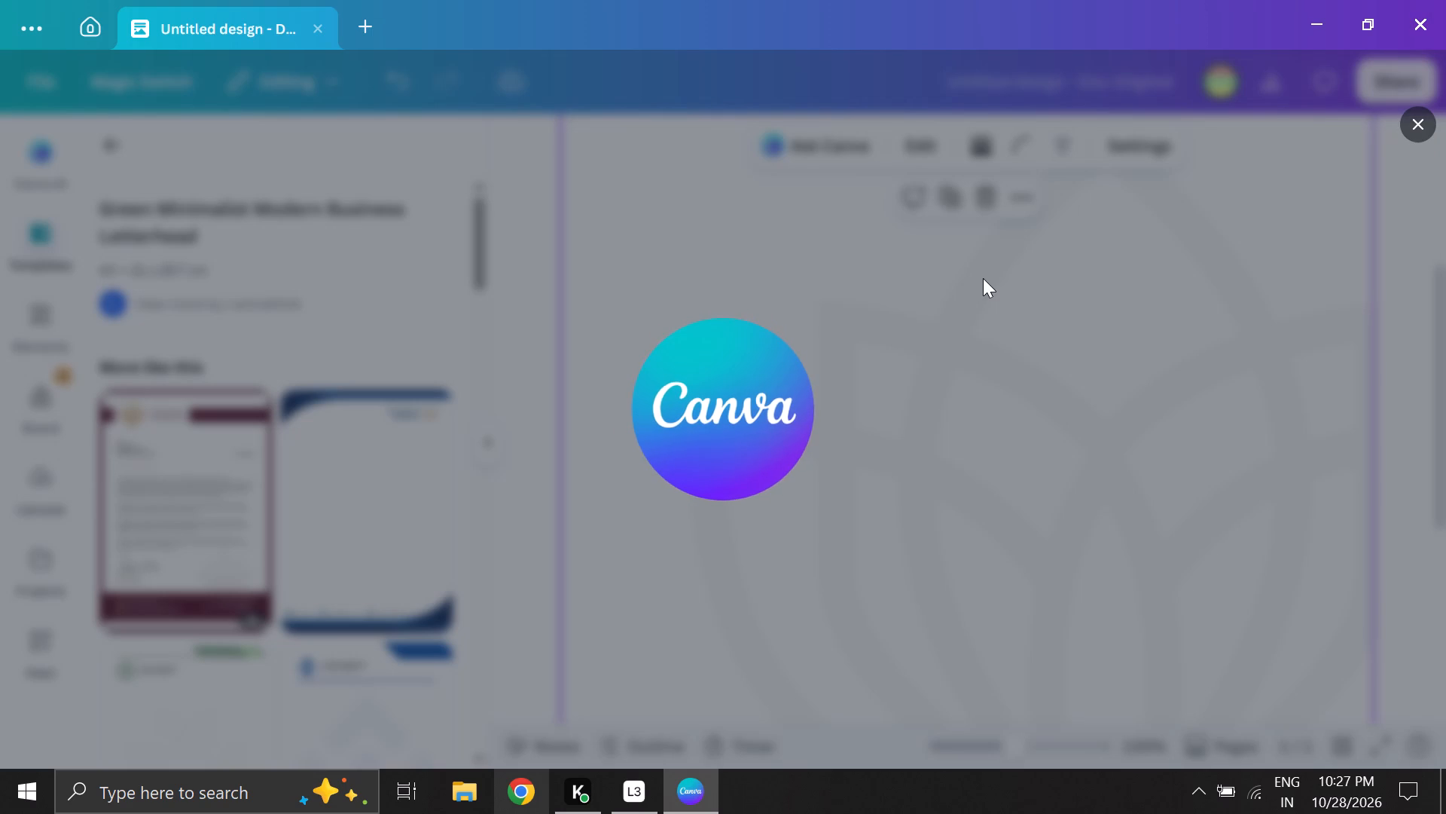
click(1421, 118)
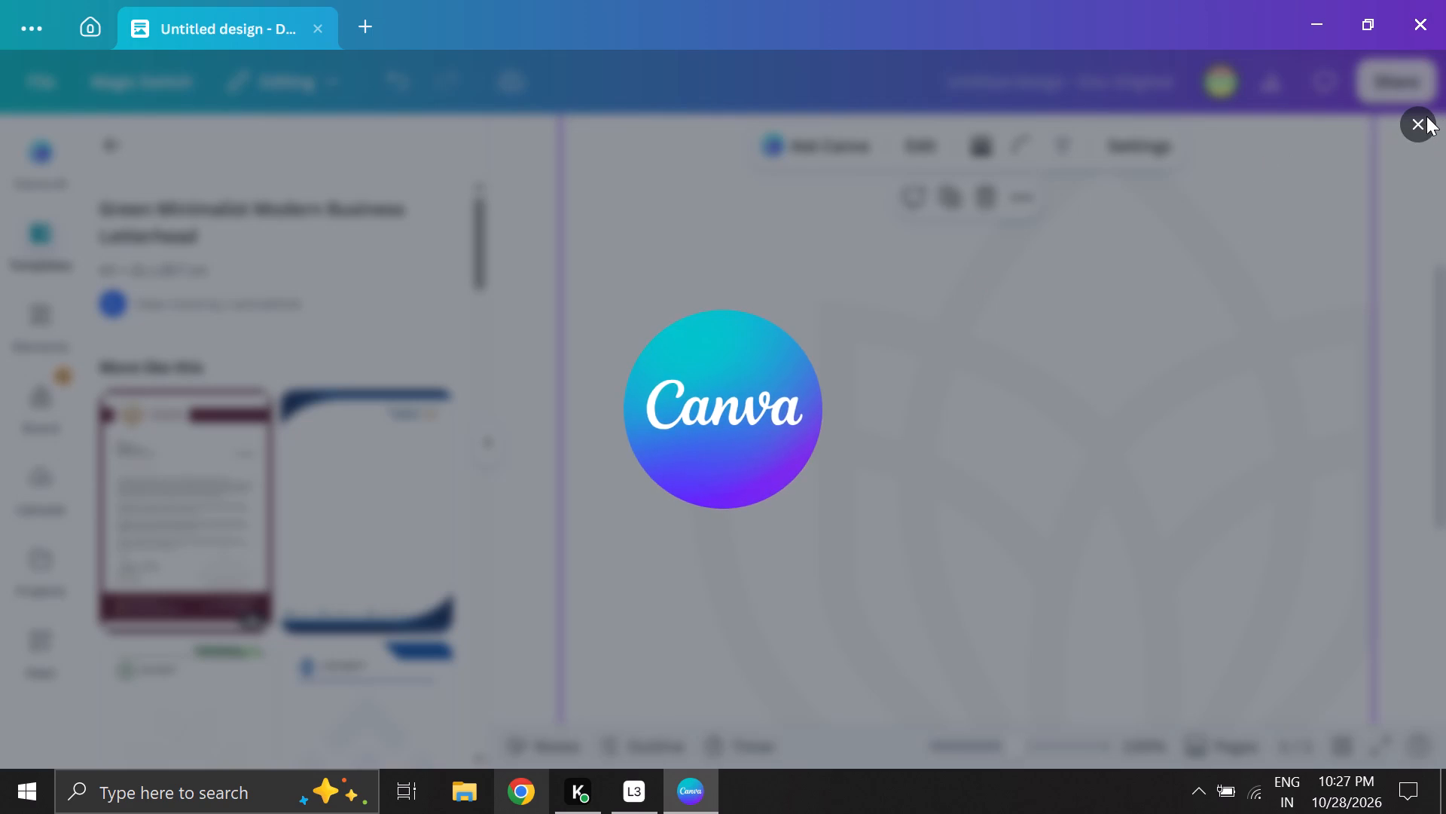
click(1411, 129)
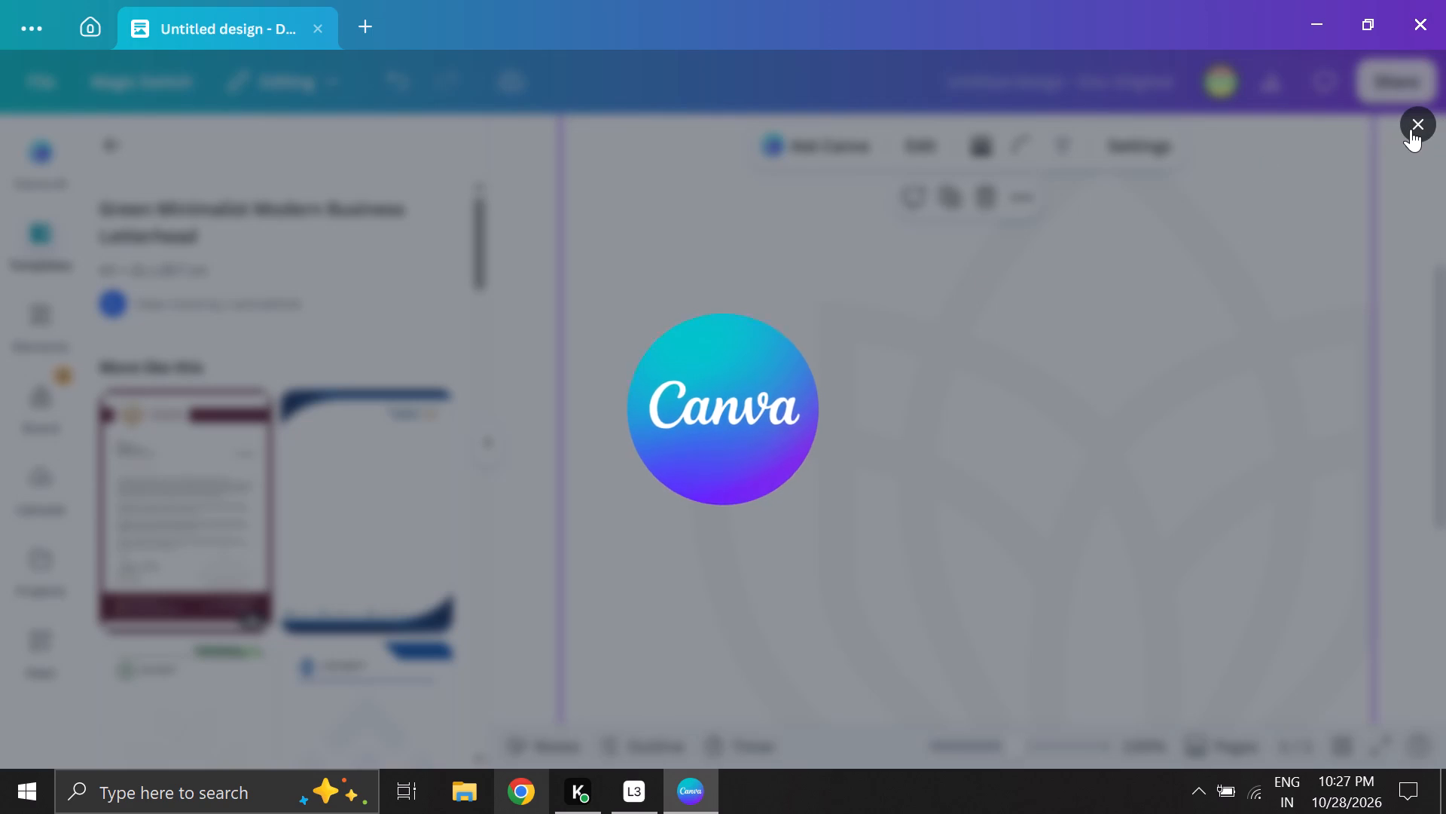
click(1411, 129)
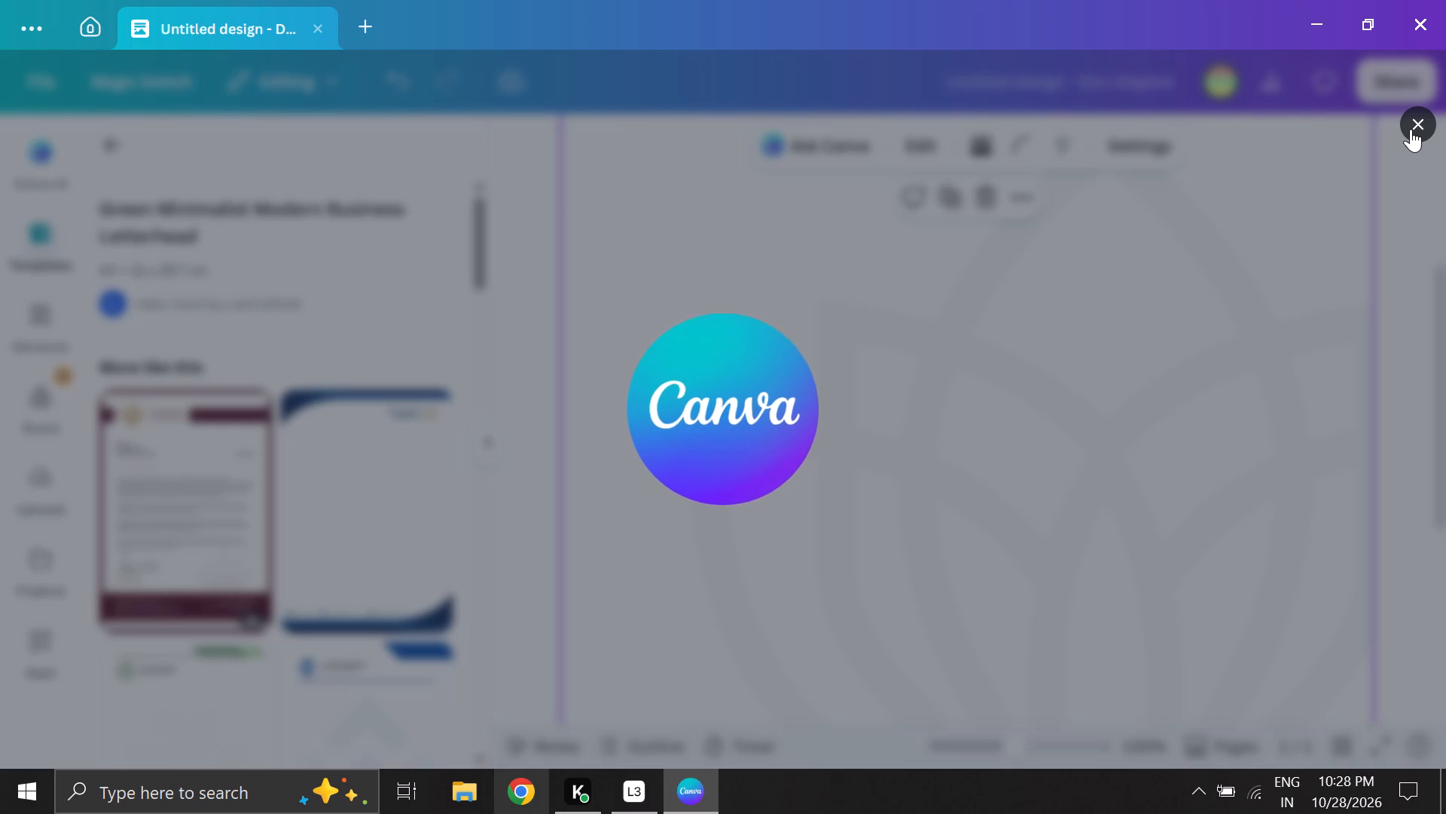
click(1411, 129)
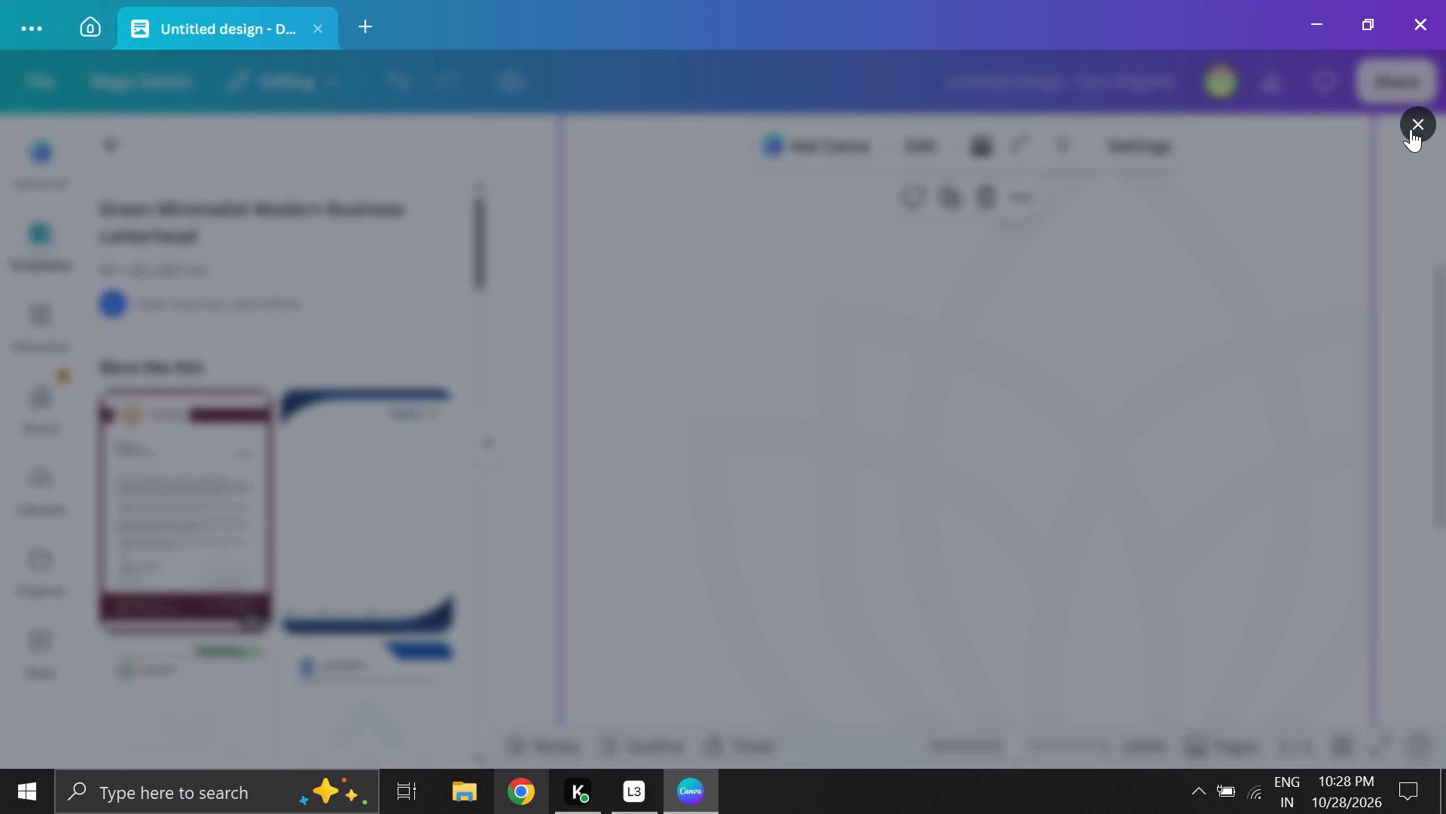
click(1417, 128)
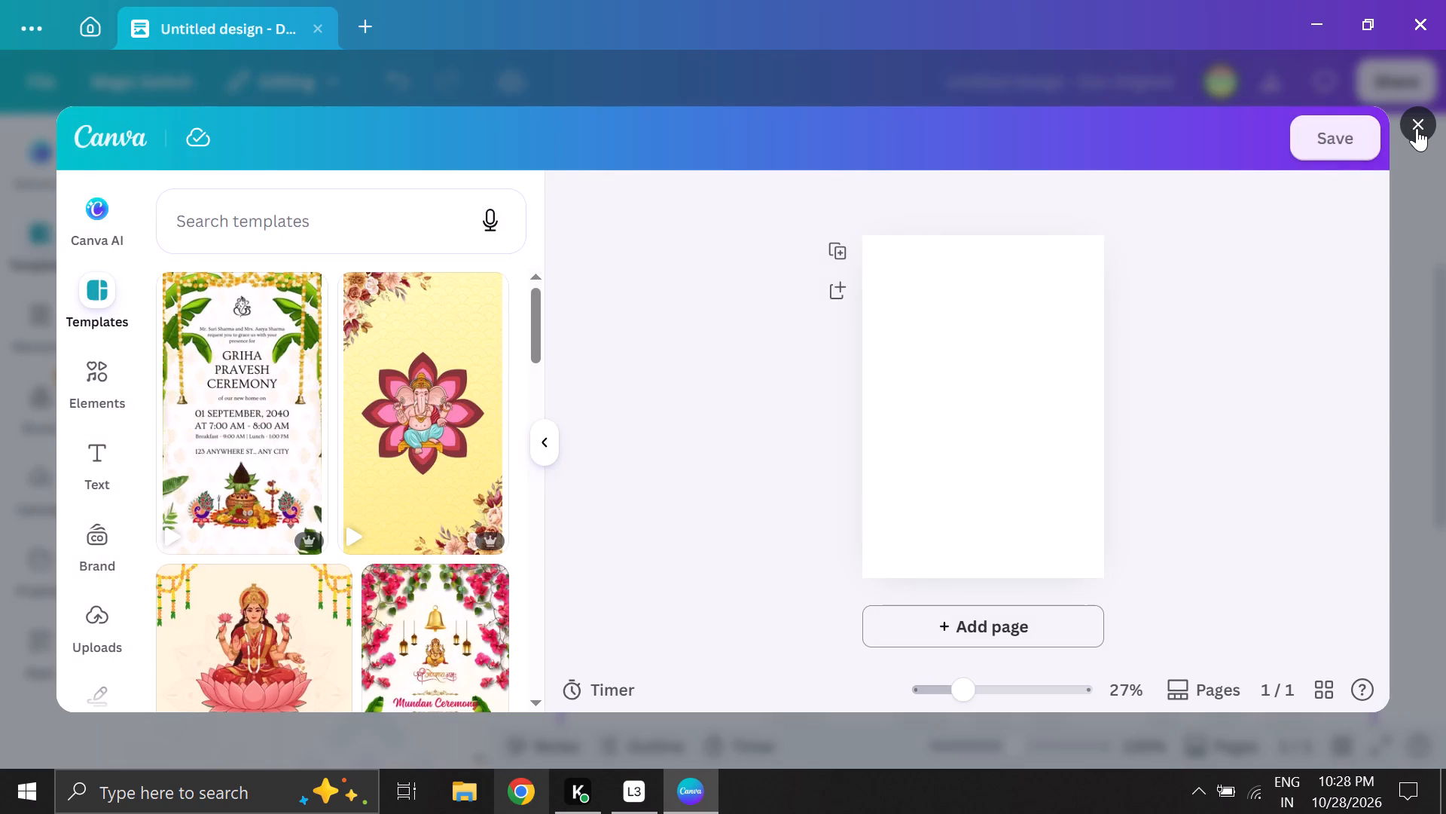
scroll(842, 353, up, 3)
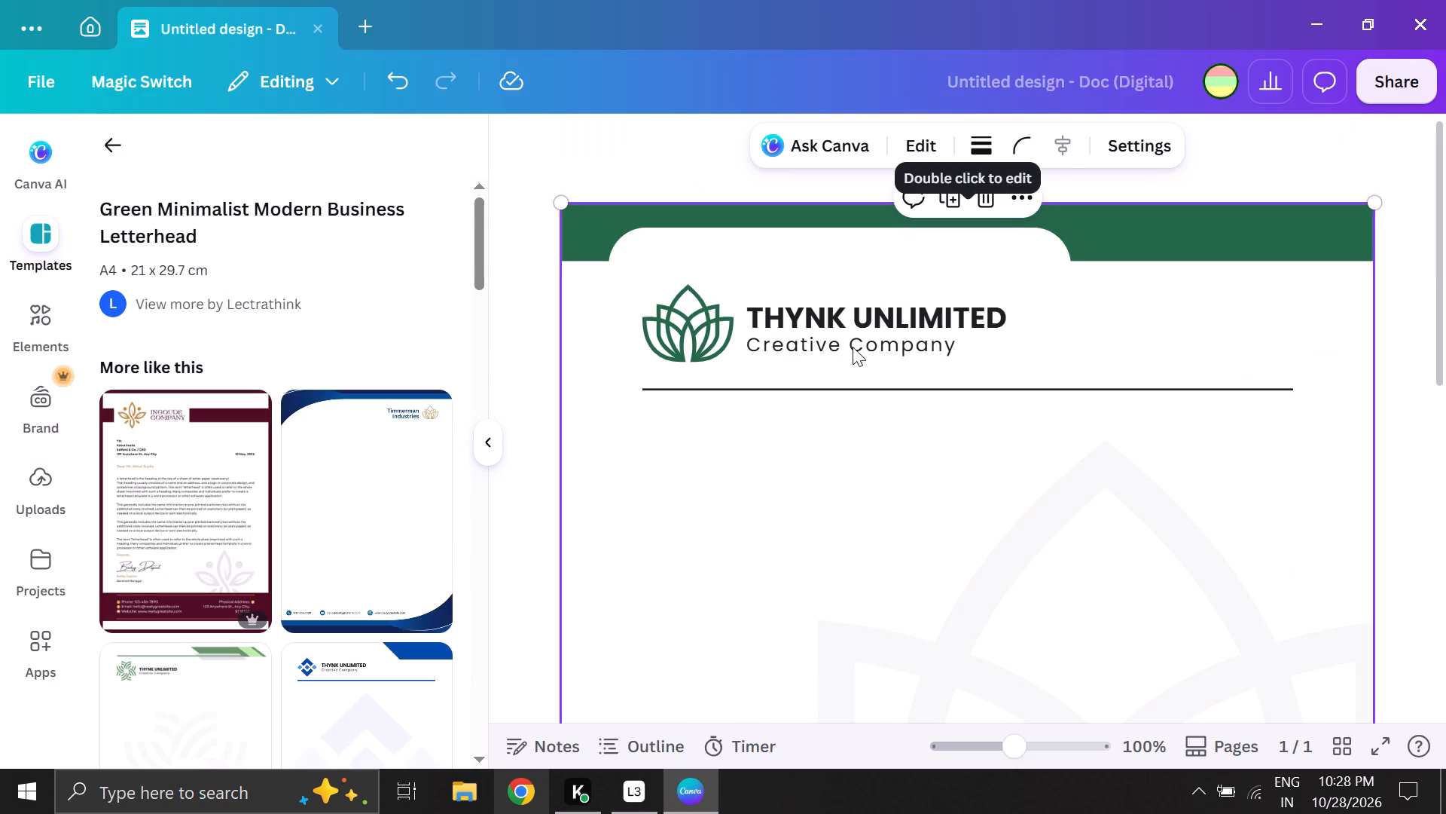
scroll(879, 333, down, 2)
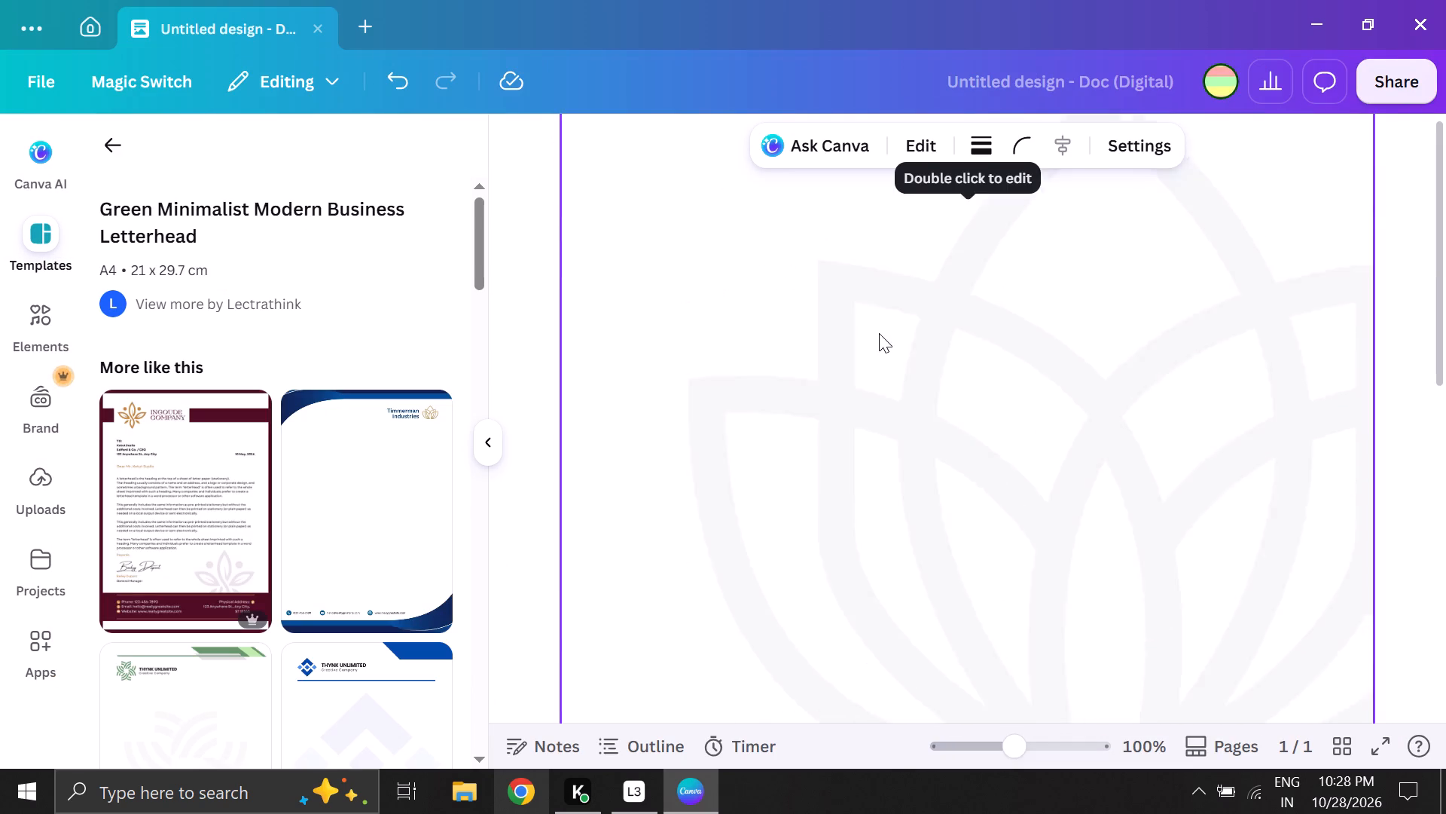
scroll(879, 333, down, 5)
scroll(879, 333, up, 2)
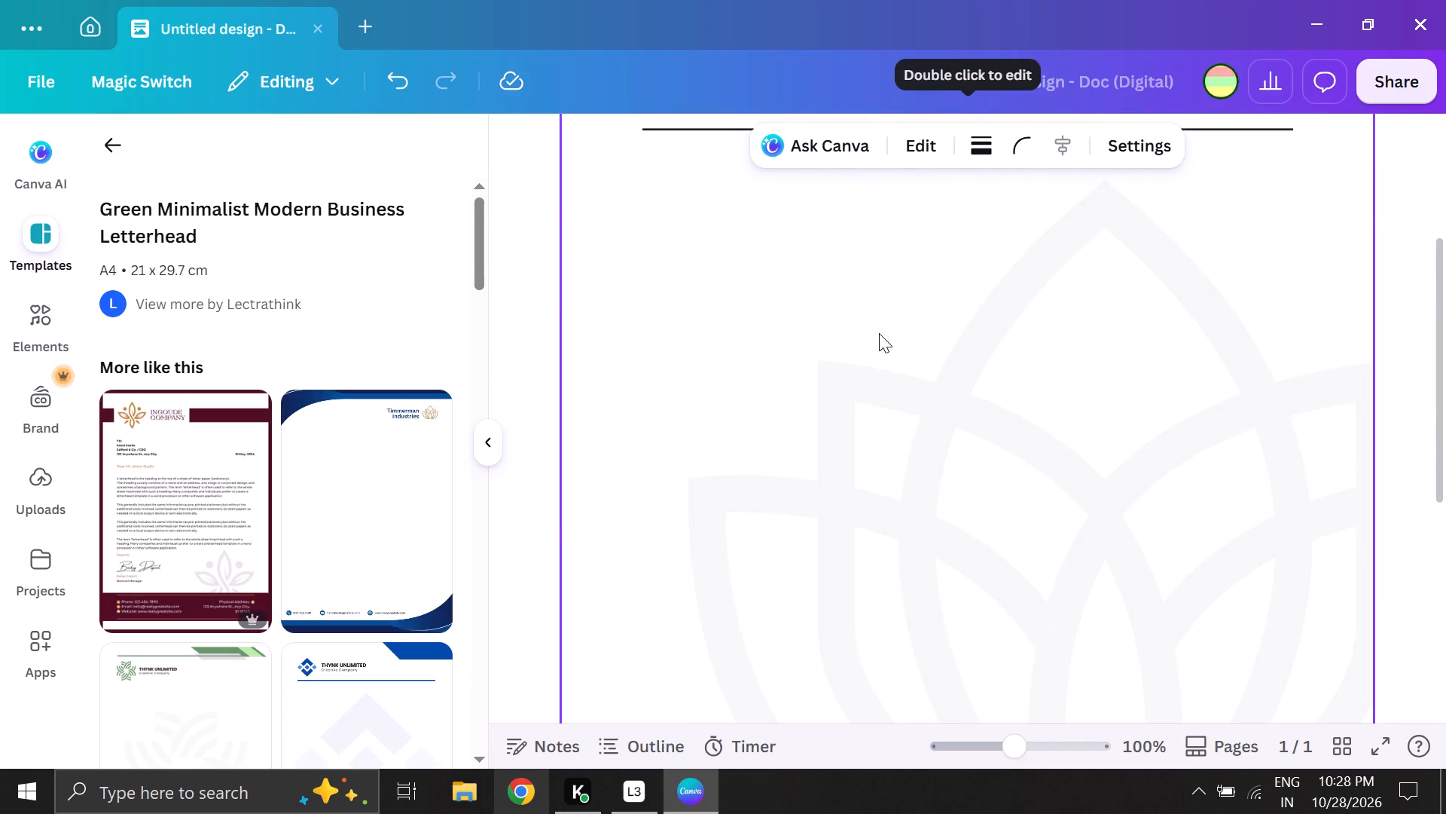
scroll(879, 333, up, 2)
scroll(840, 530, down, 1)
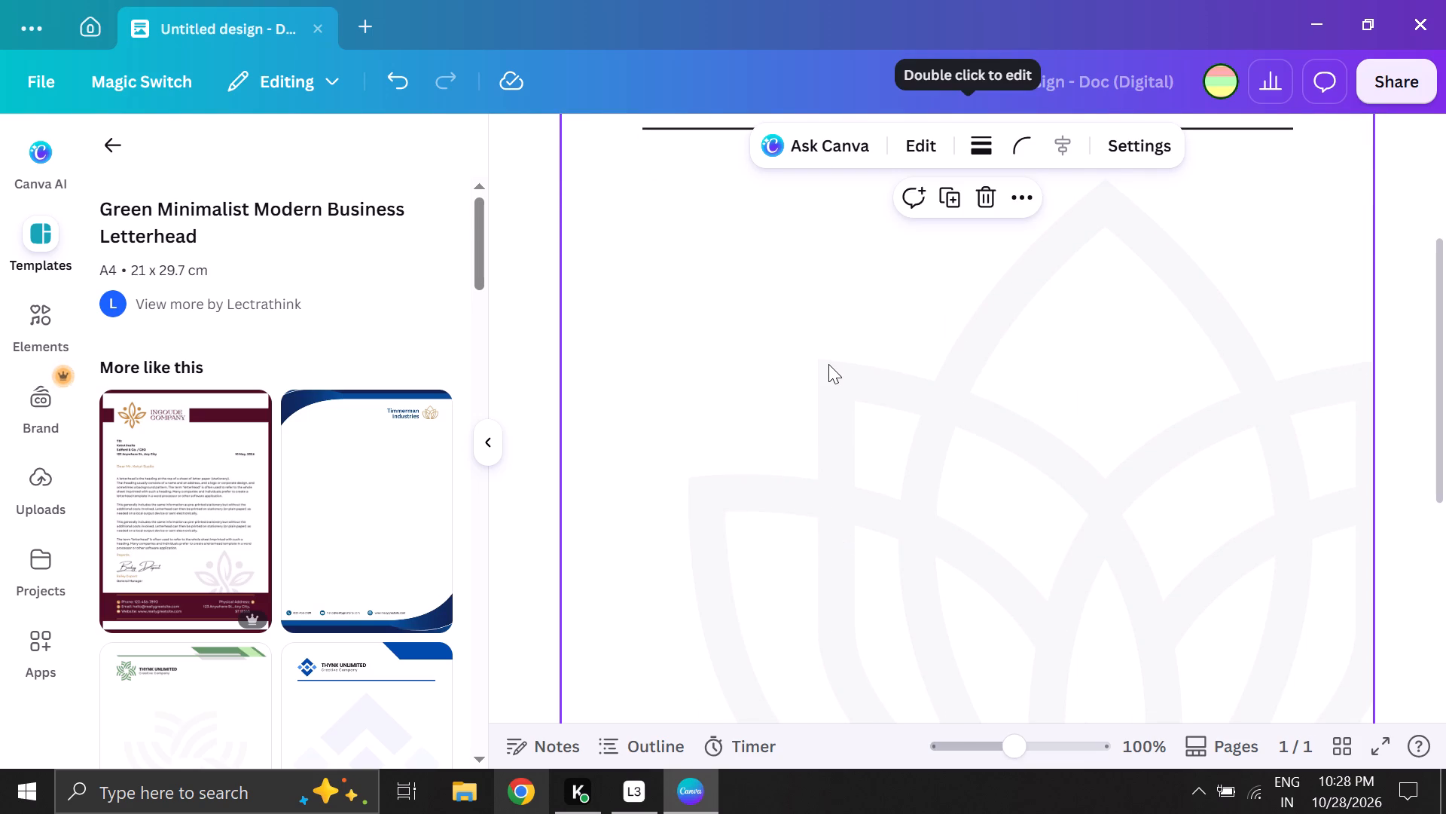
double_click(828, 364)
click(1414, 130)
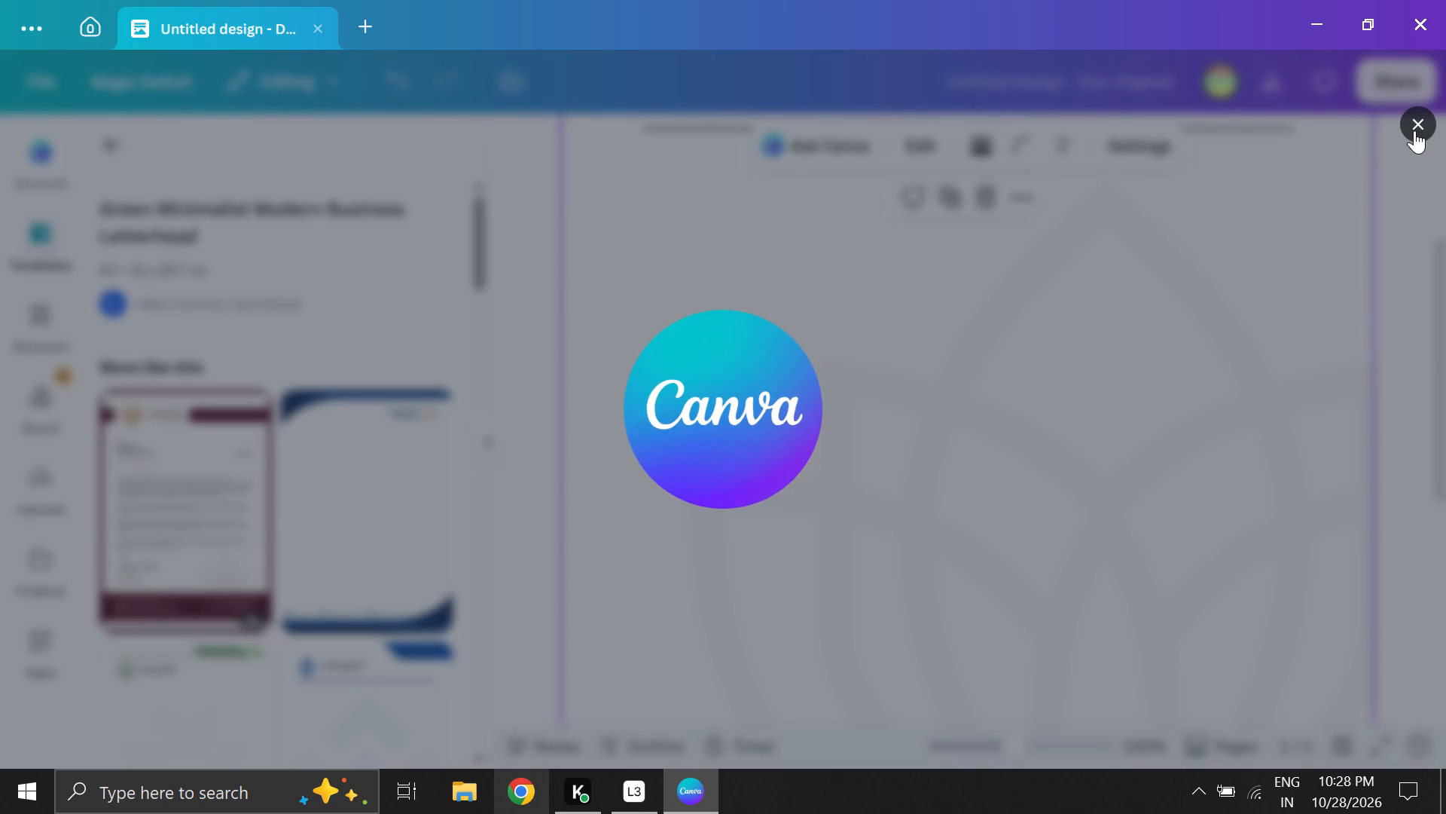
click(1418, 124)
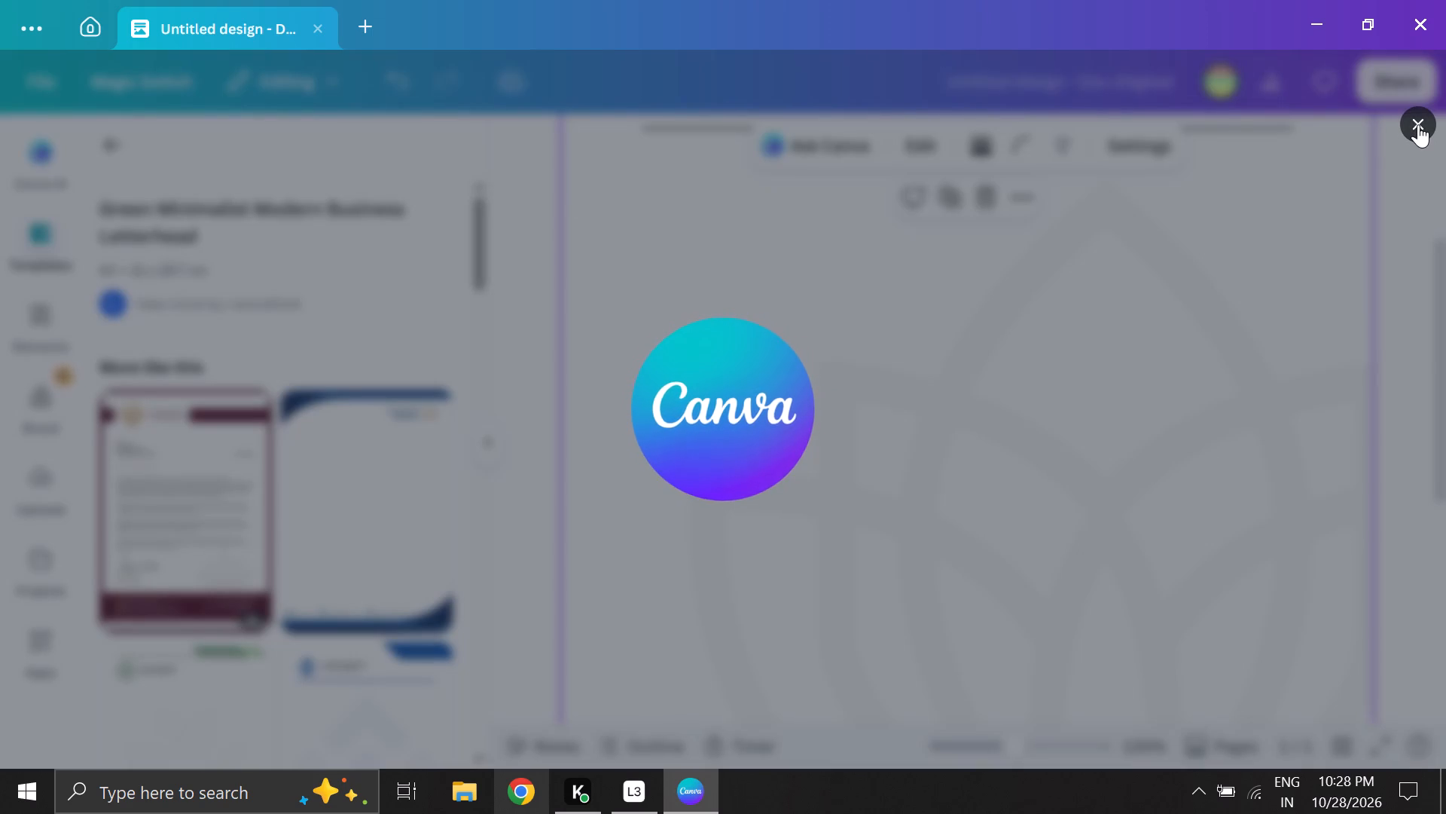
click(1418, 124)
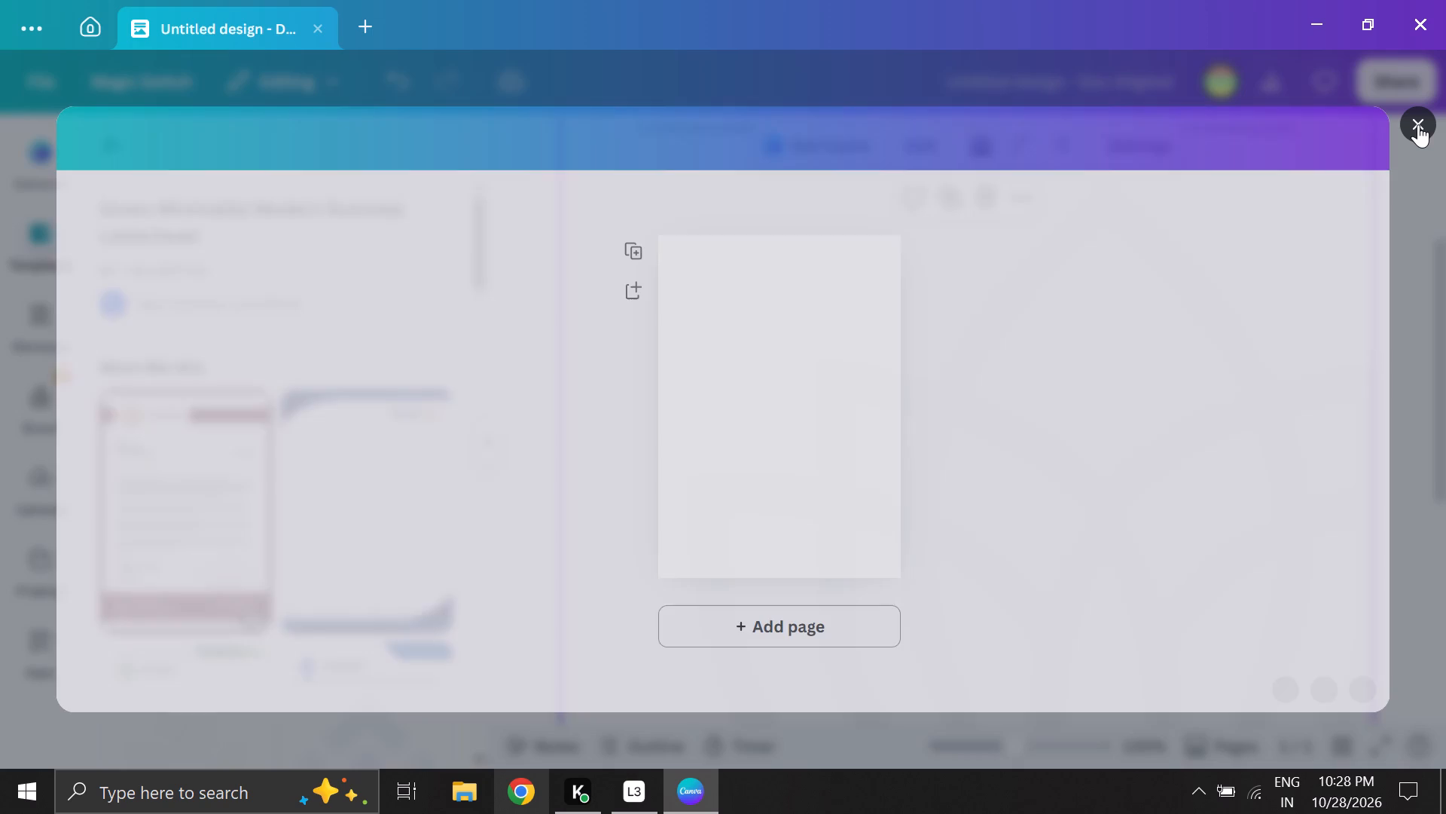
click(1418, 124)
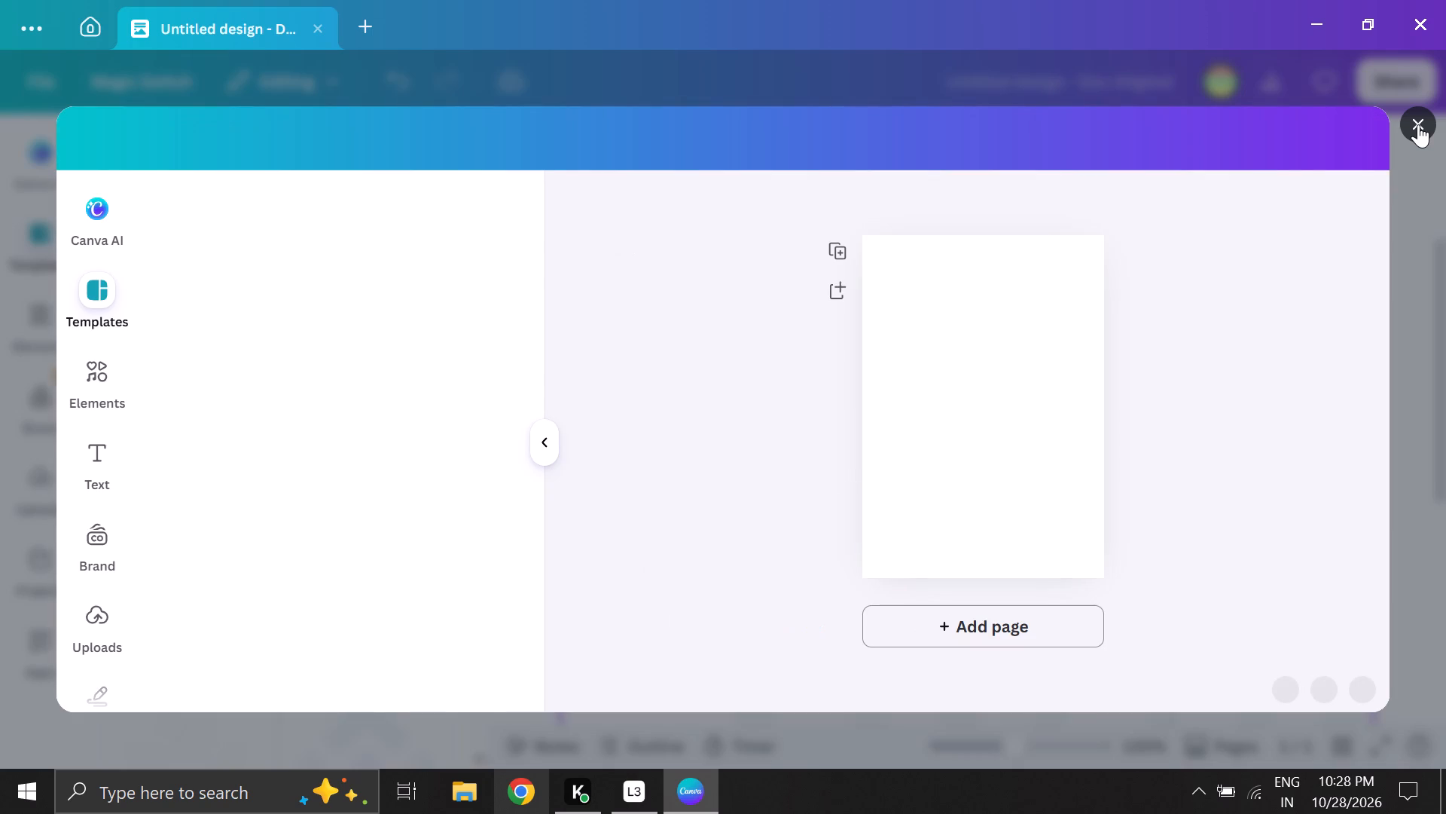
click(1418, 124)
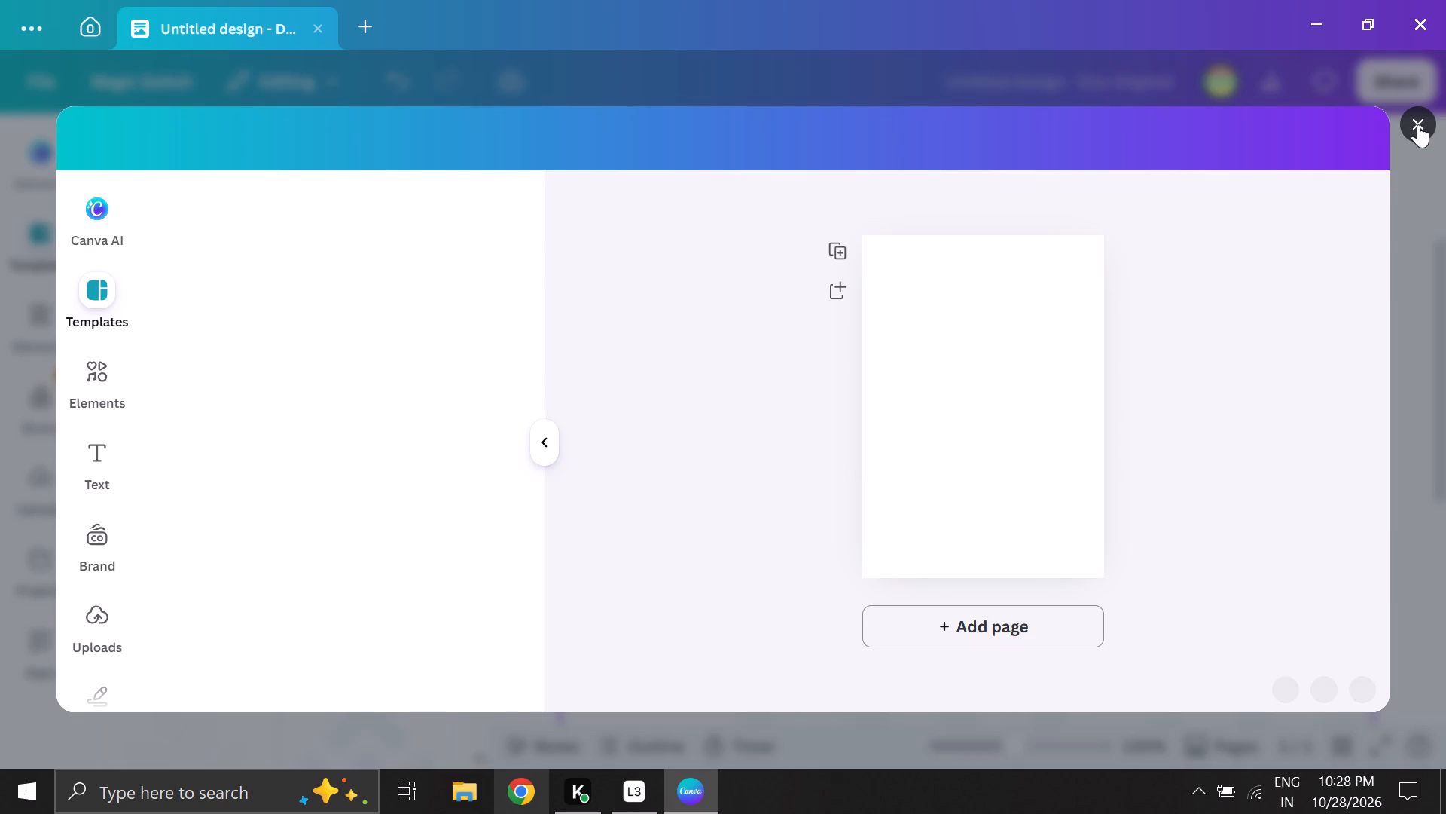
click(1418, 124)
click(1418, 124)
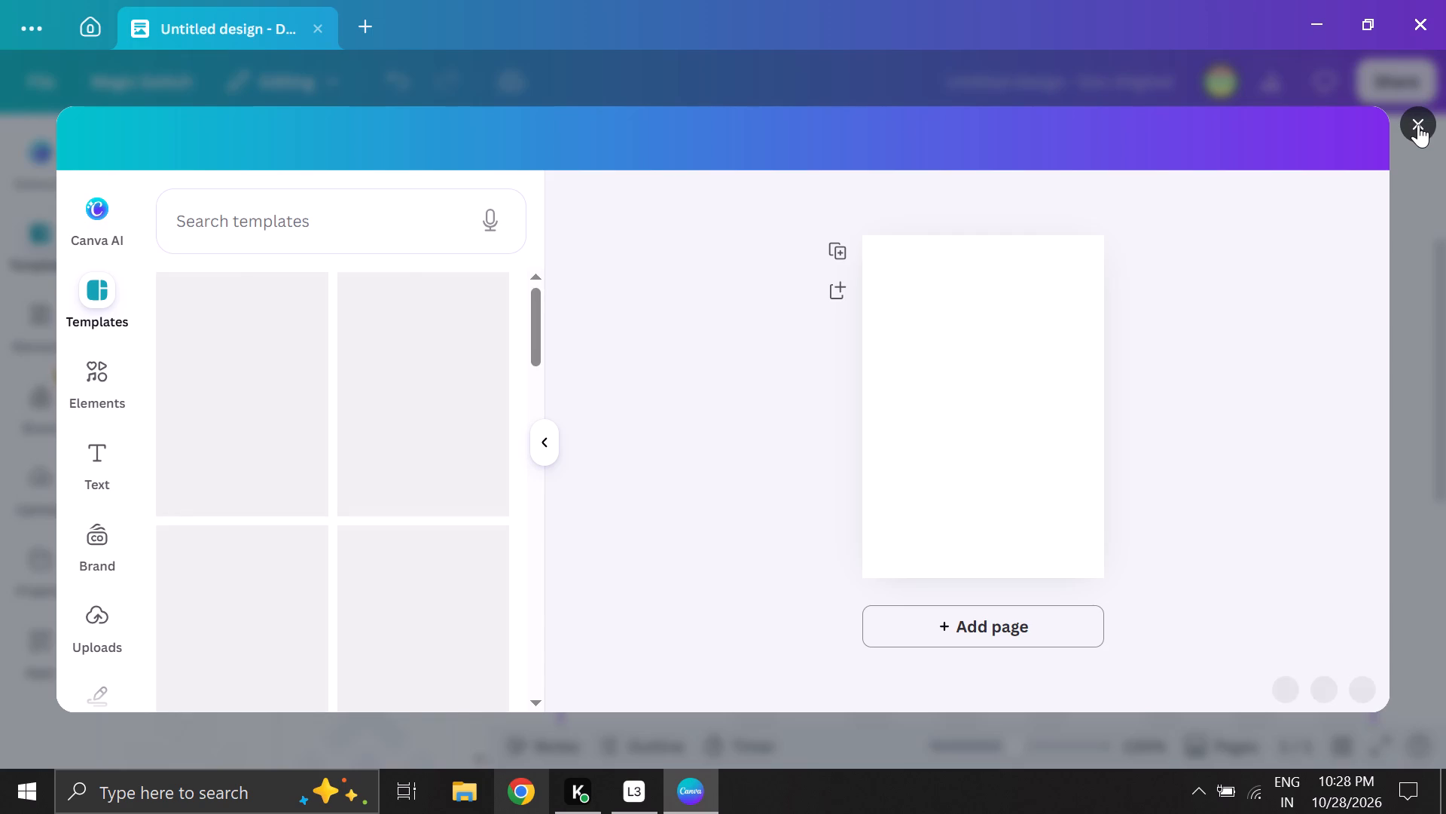
Create a new design of the Postcard (Landscape) type, 148 × 105 mm.
click(365, 15)
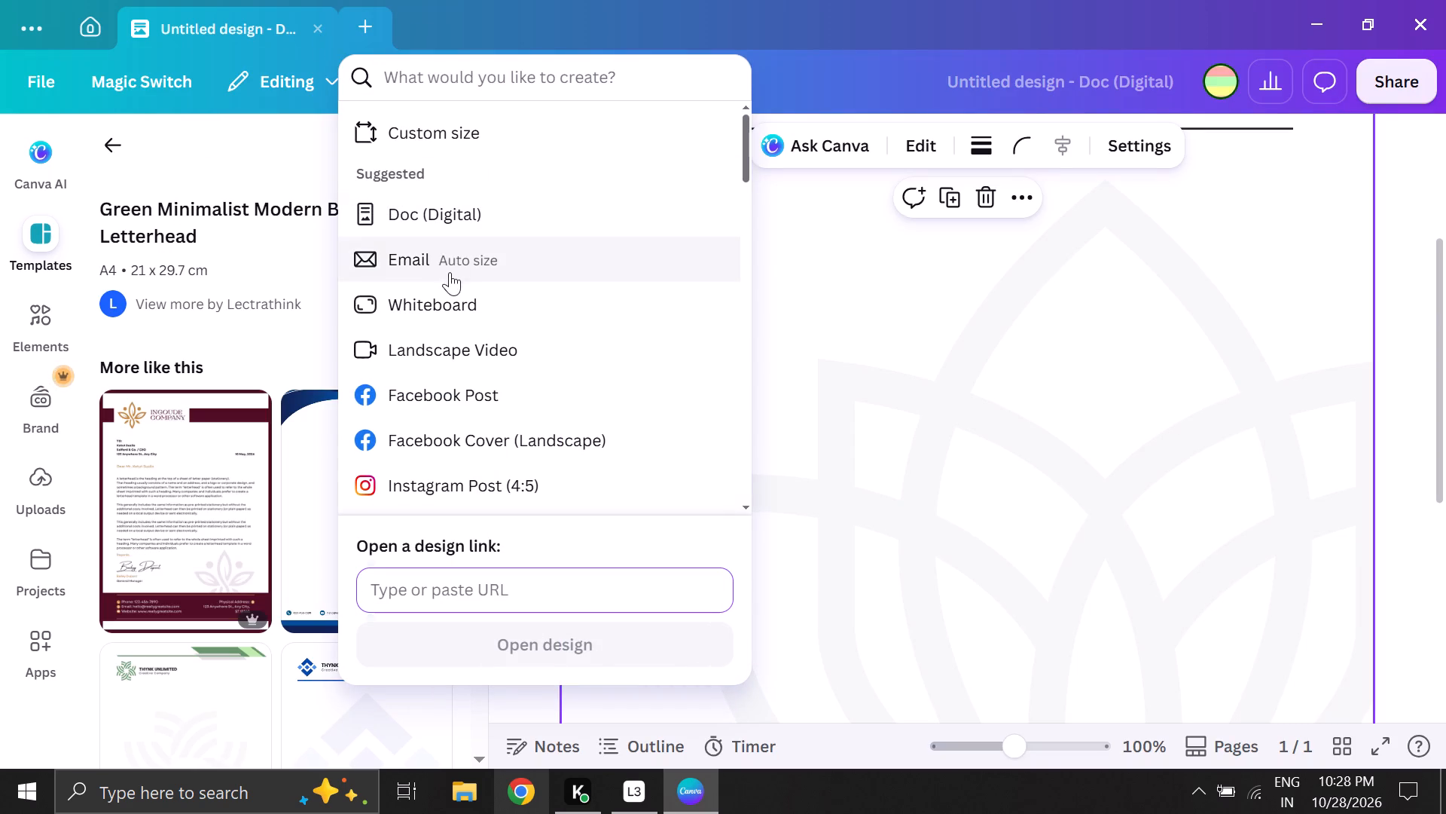
scroll(458, 396, down, 2)
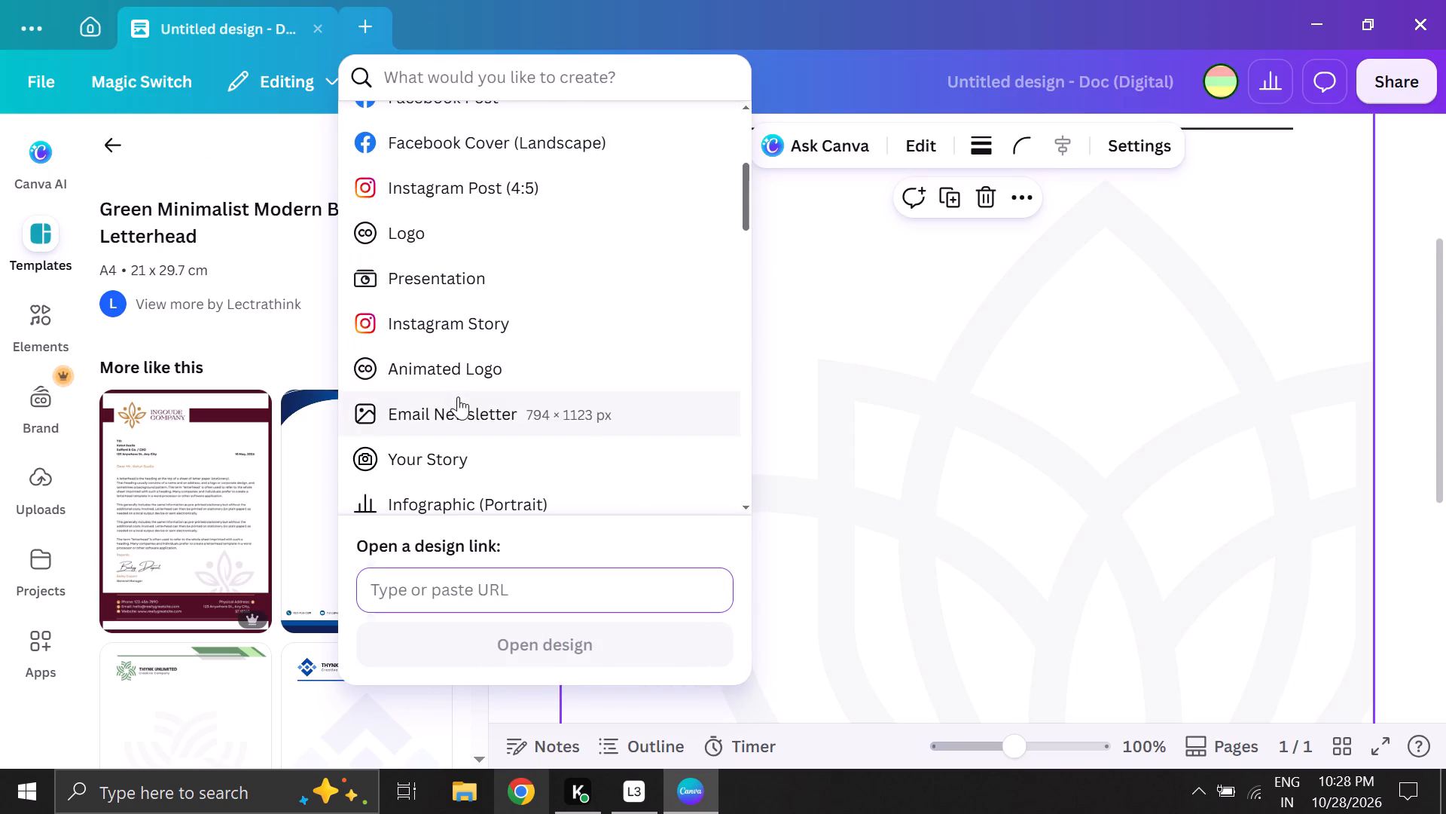
scroll(472, 413, down, 1)
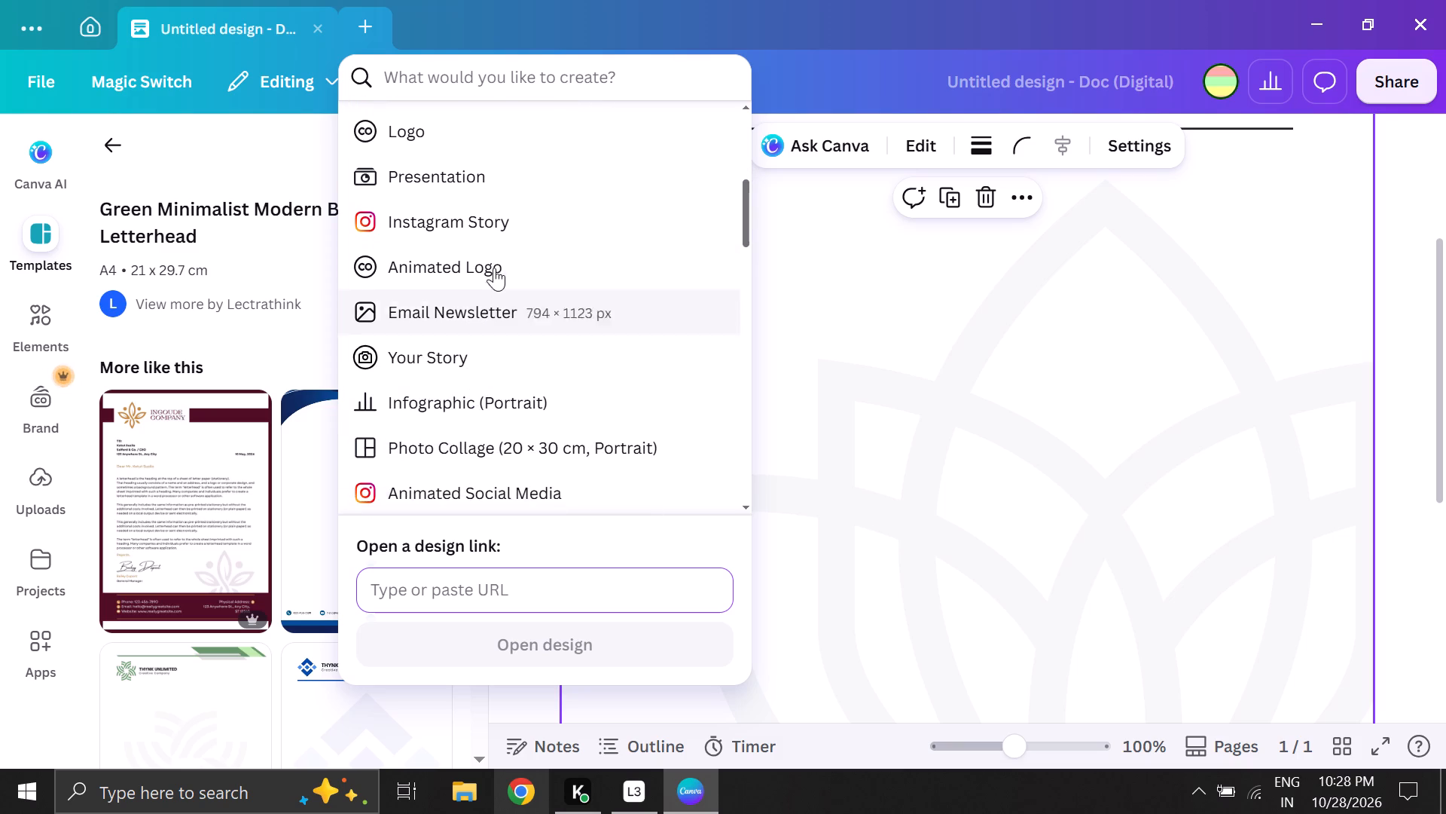
scroll(494, 261, down, 1)
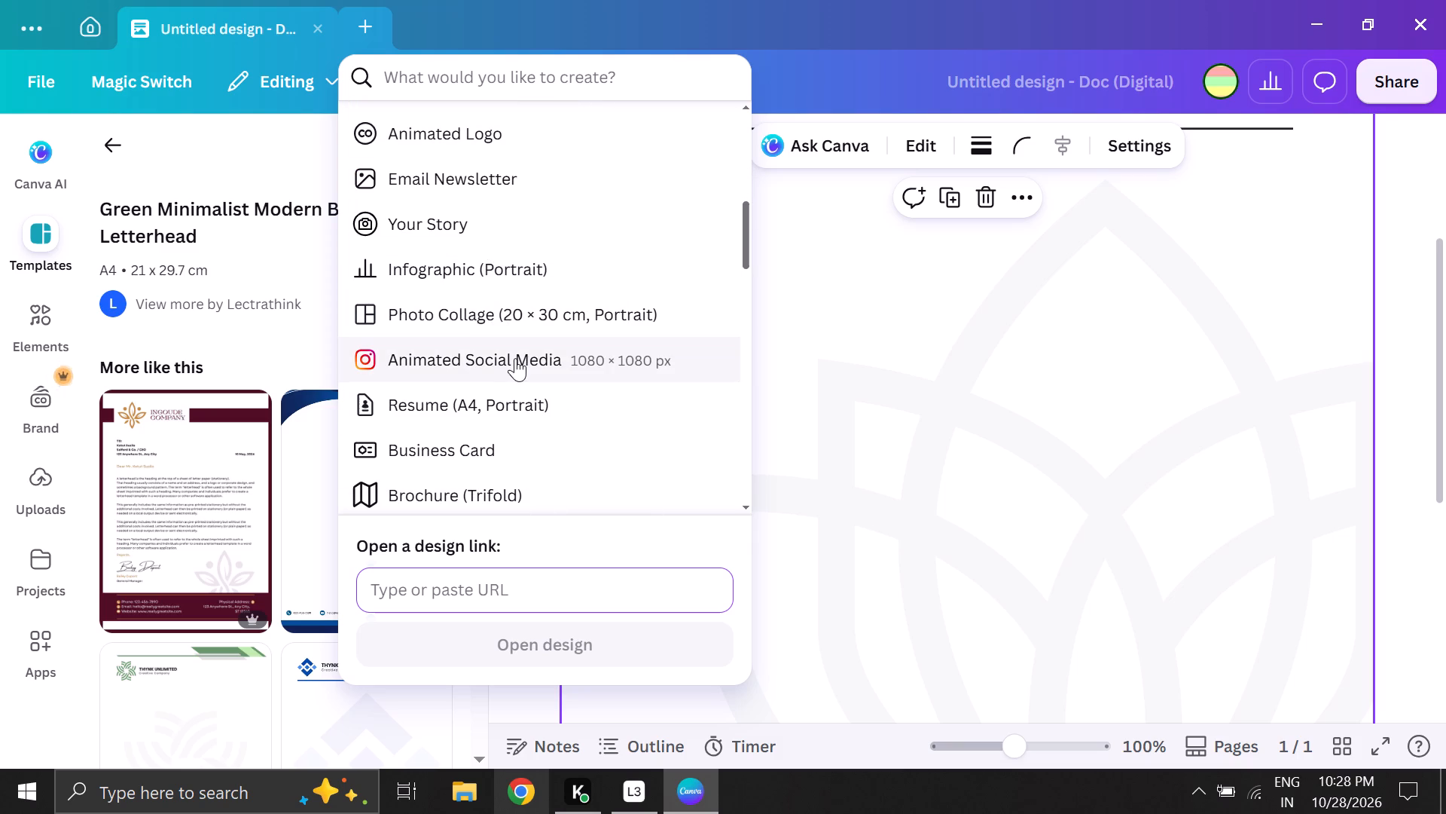
scroll(515, 358, down, 1)
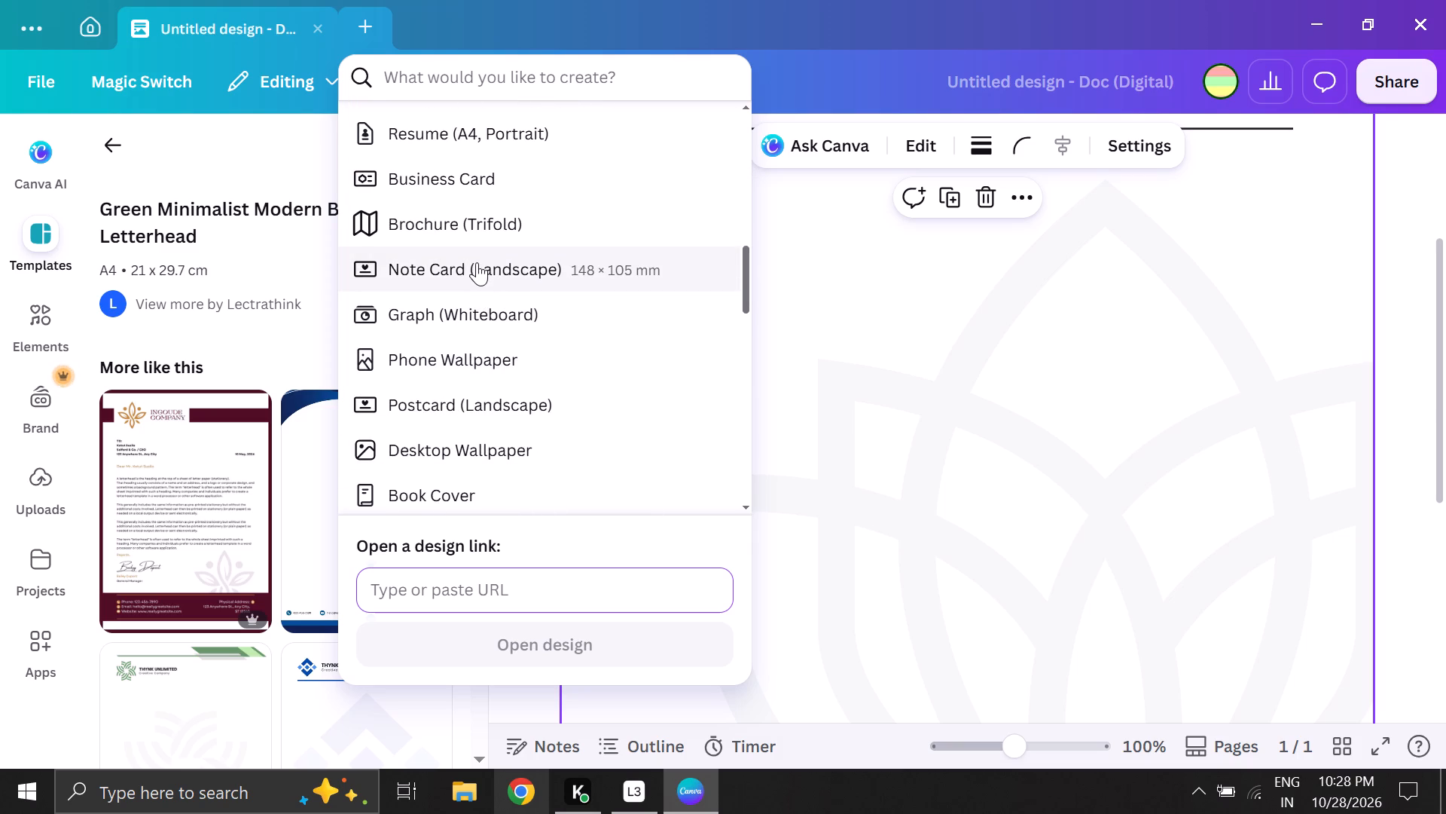
scroll(477, 262, down, 1)
scroll(487, 324, down, 1)
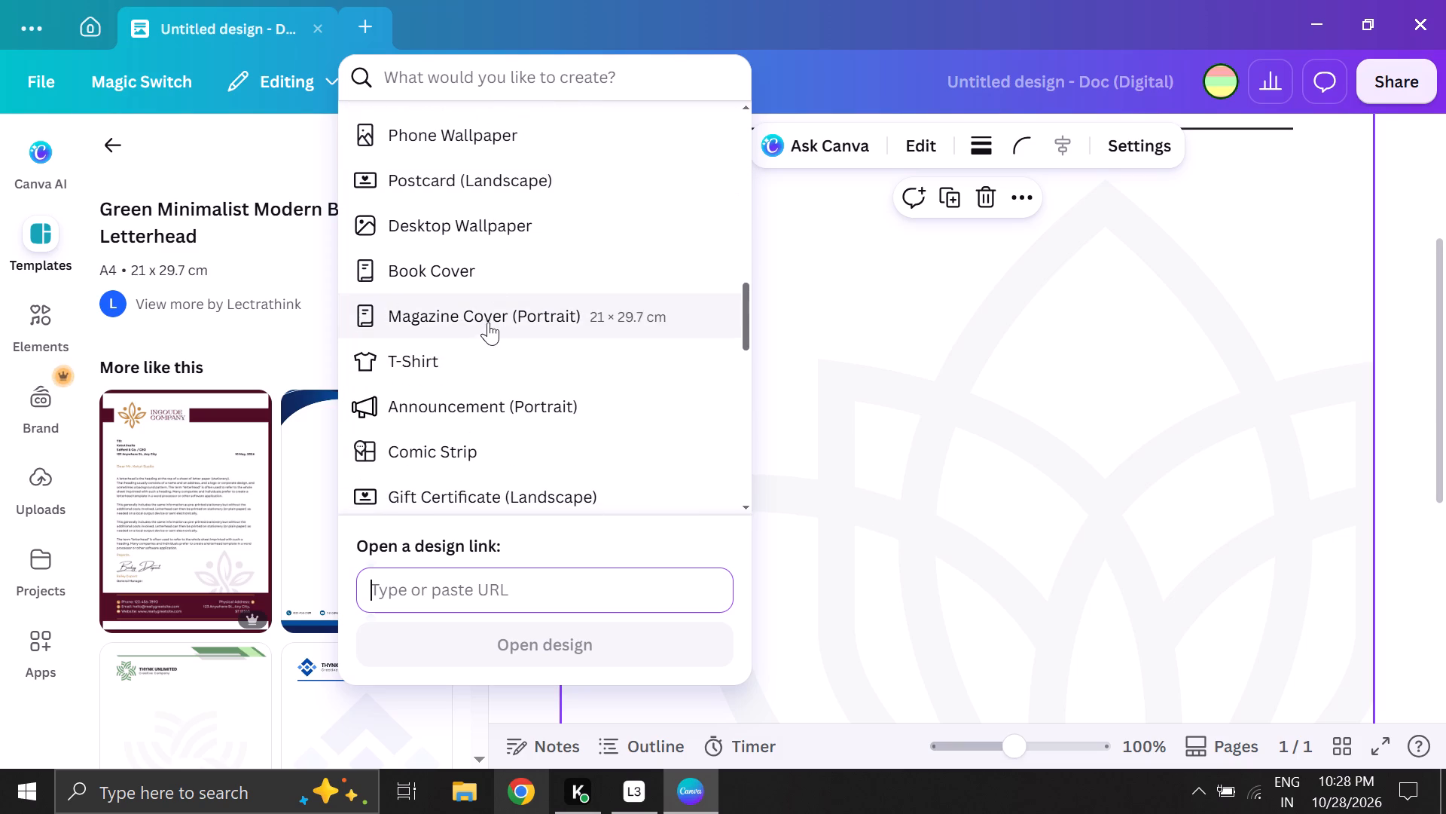
click(506, 172)
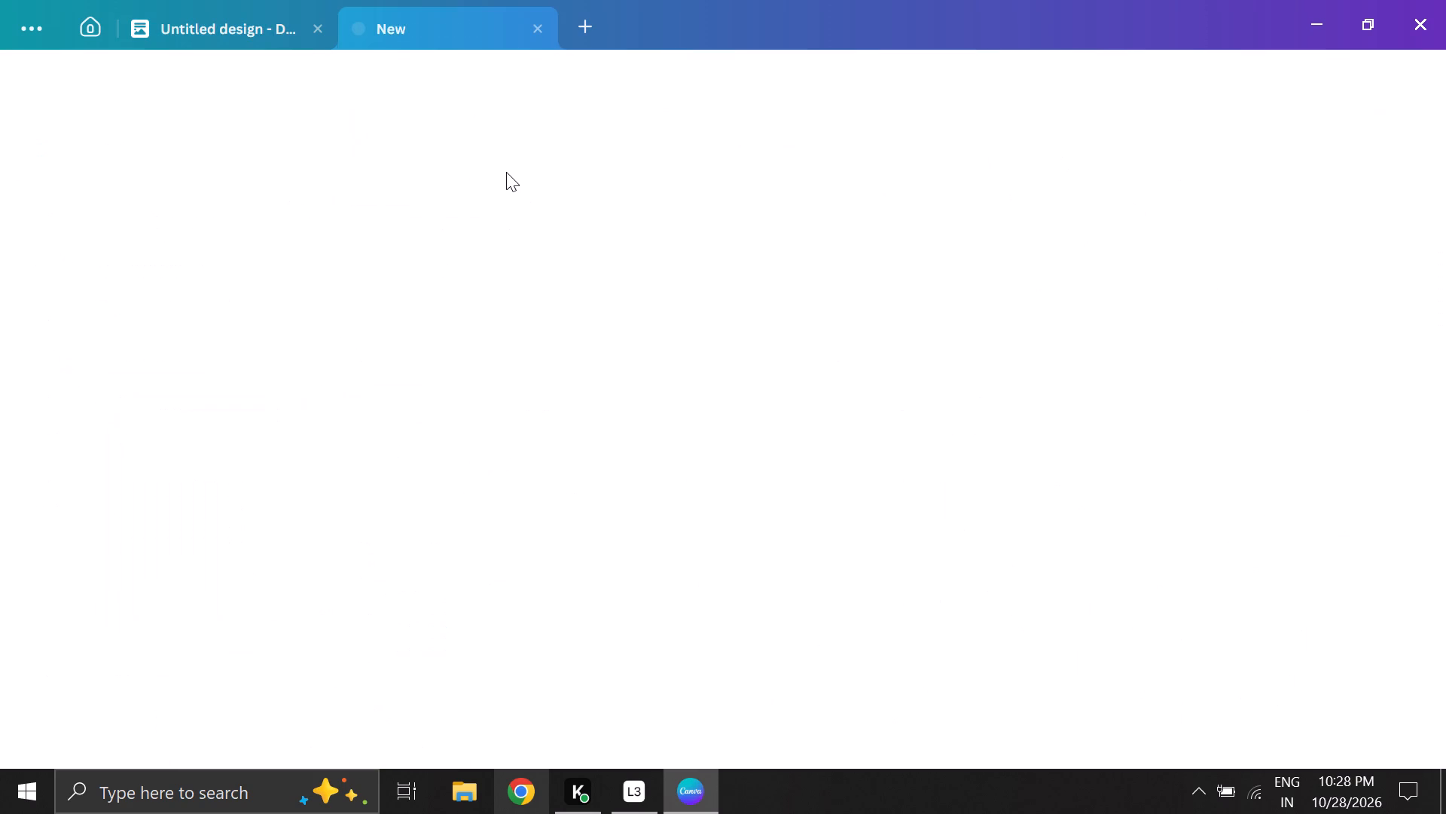
Close the untitled Doc (Digital) letterhead design, keeping the new postcard open.
click(324, 29)
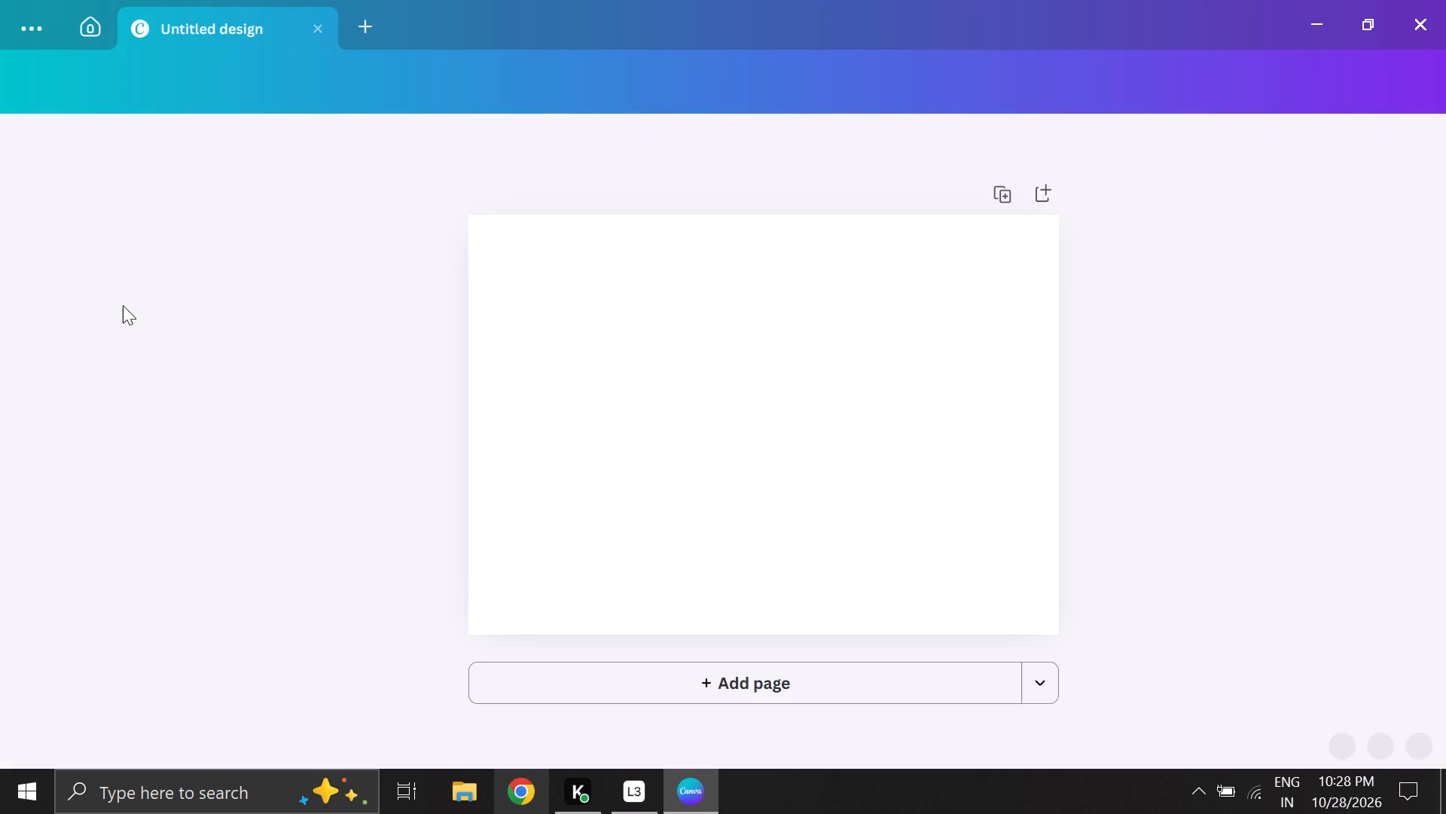
Apply the sunset mosque page of the Blue and Orange Vintage Istanbul Travel Postcard template to the blank postcard.
click(55, 257)
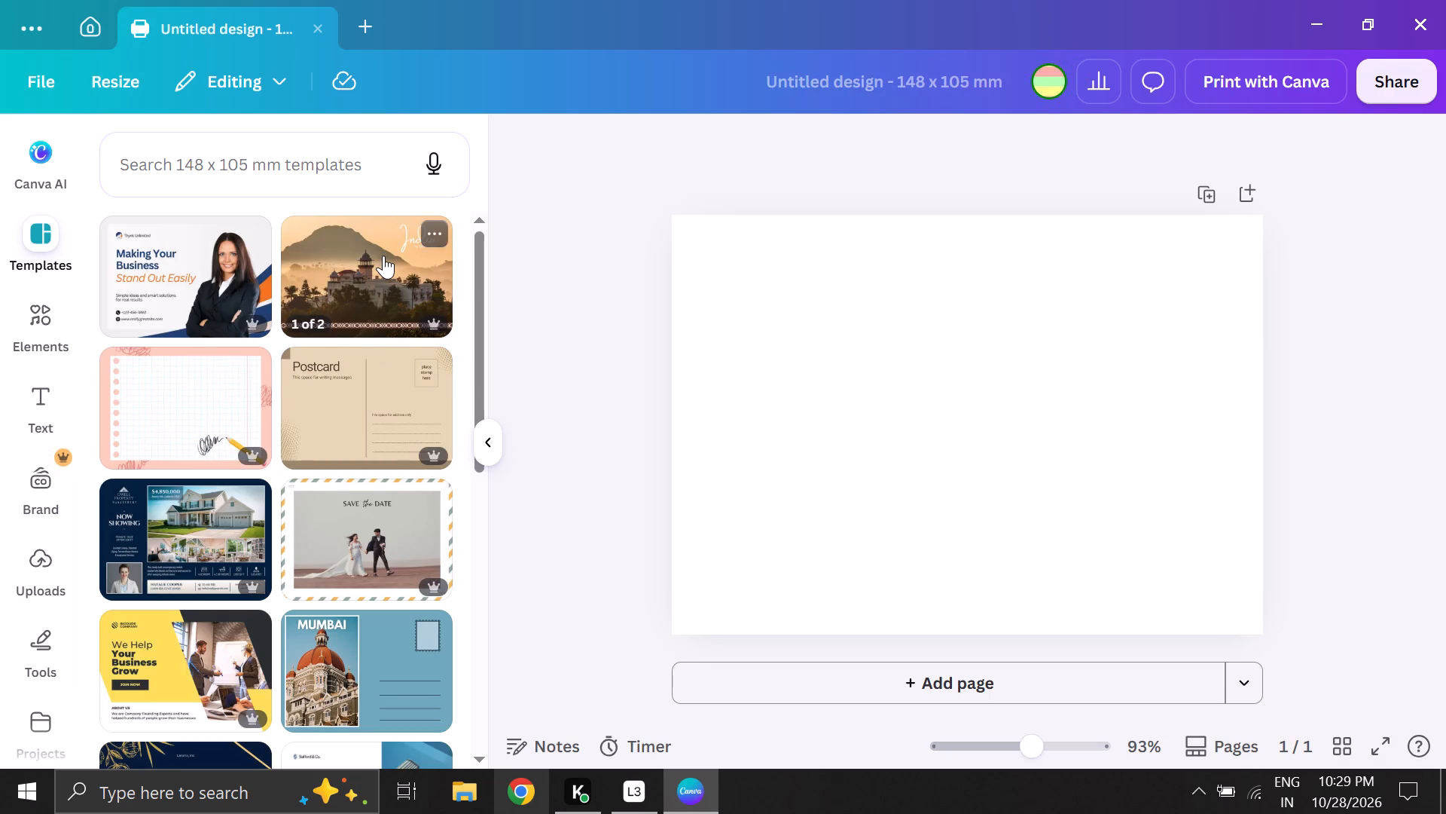
scroll(389, 433, down, 1)
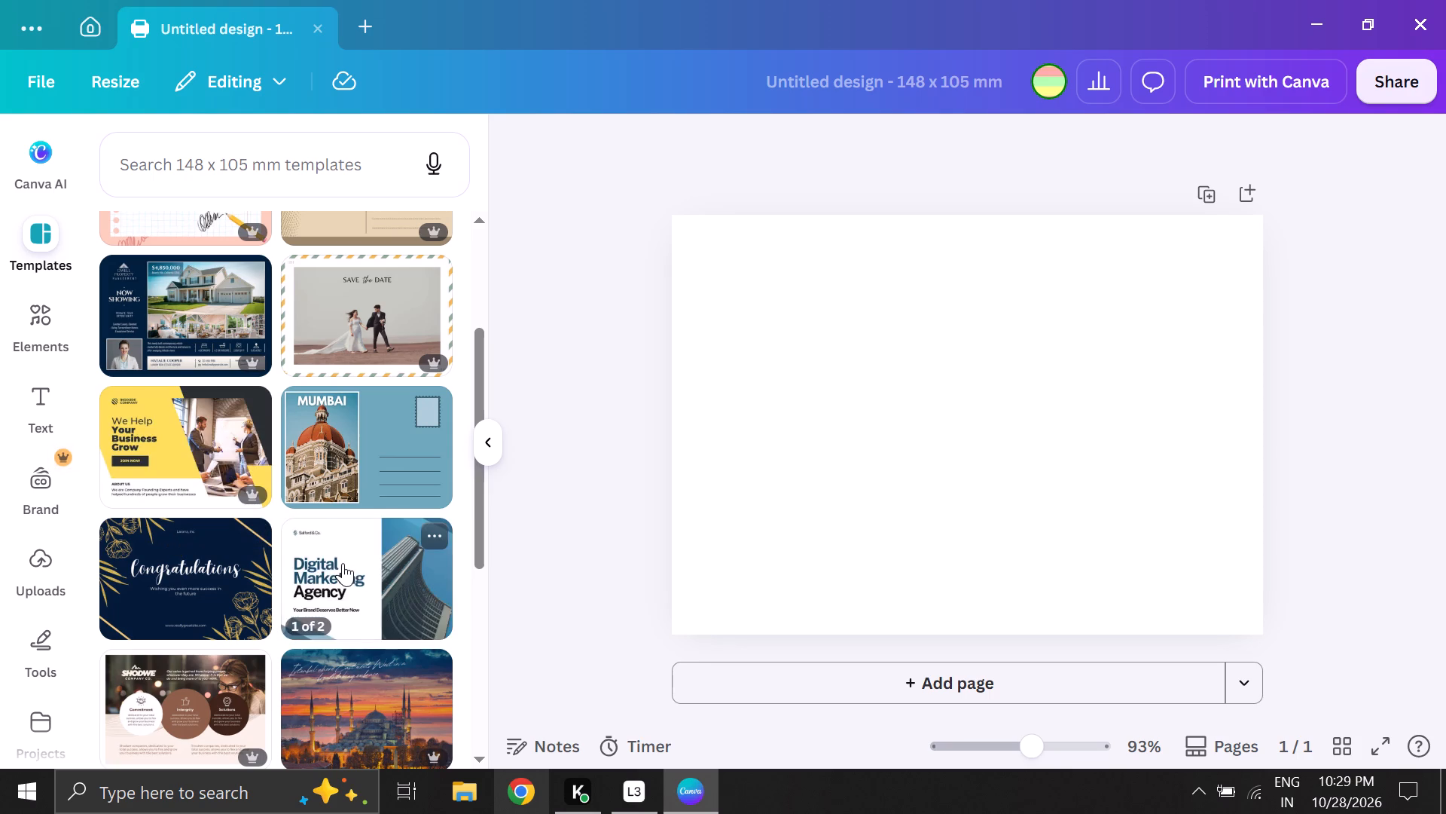
scroll(343, 563, down, 2)
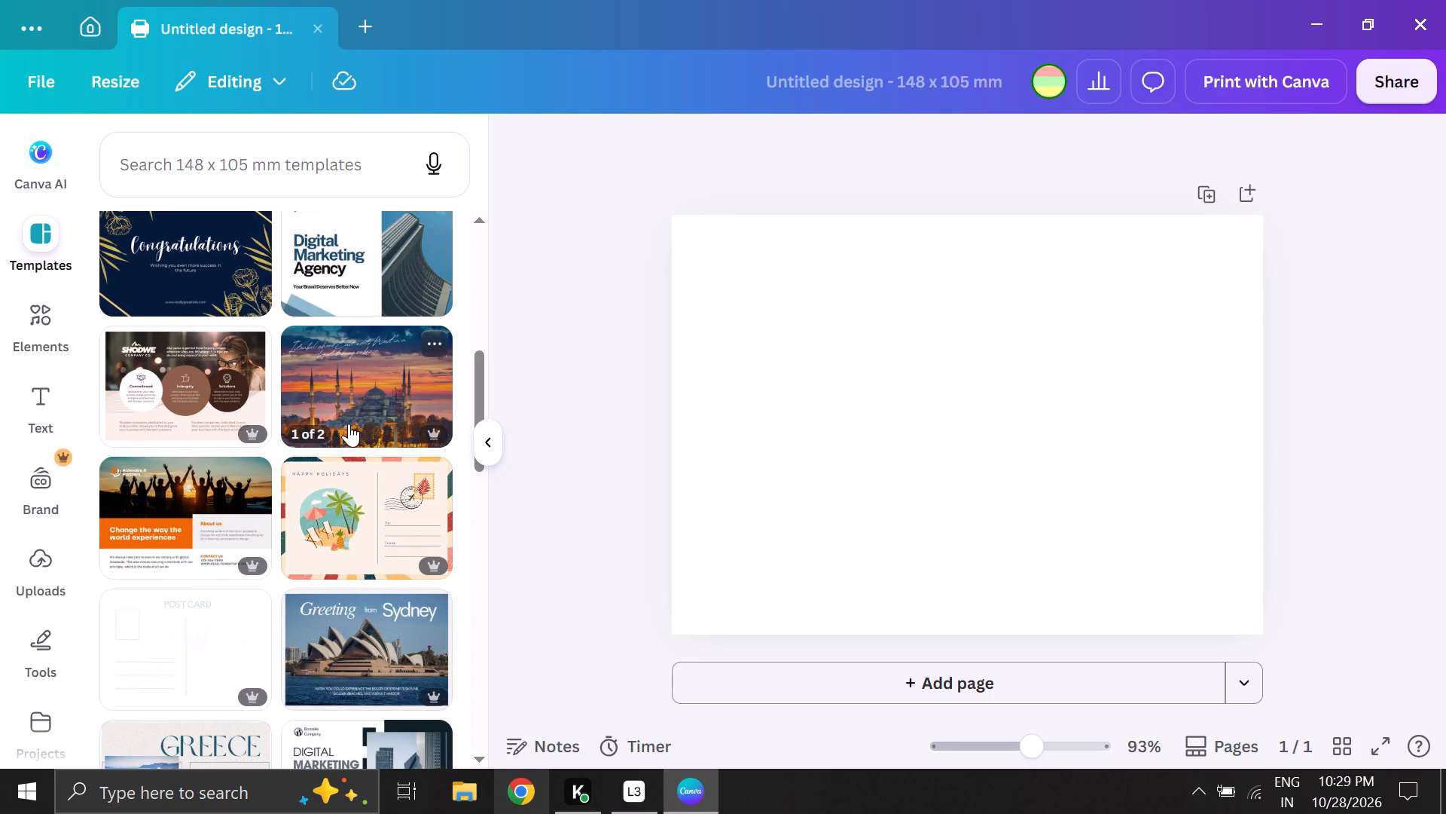
click(359, 378)
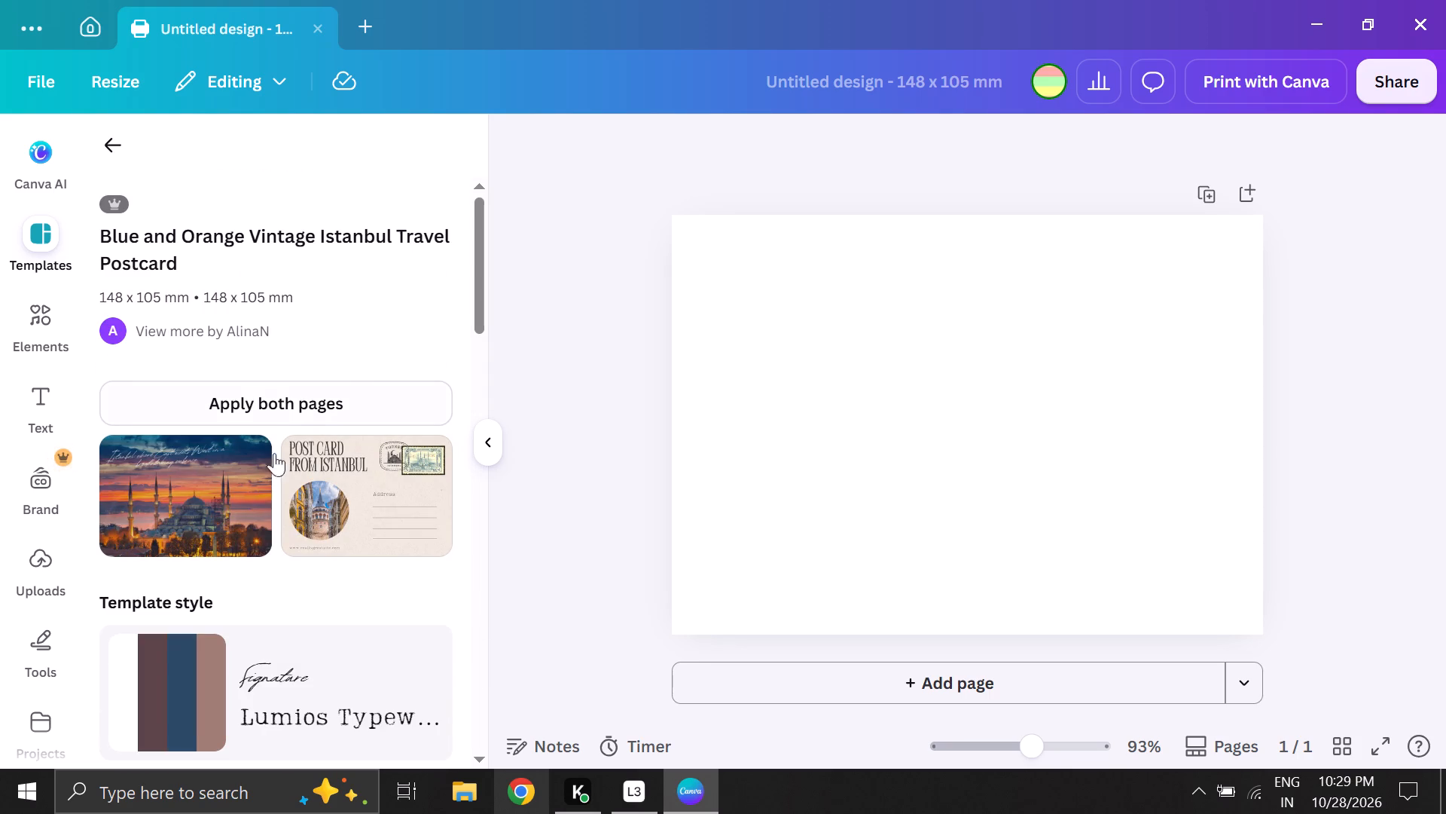
click(243, 479)
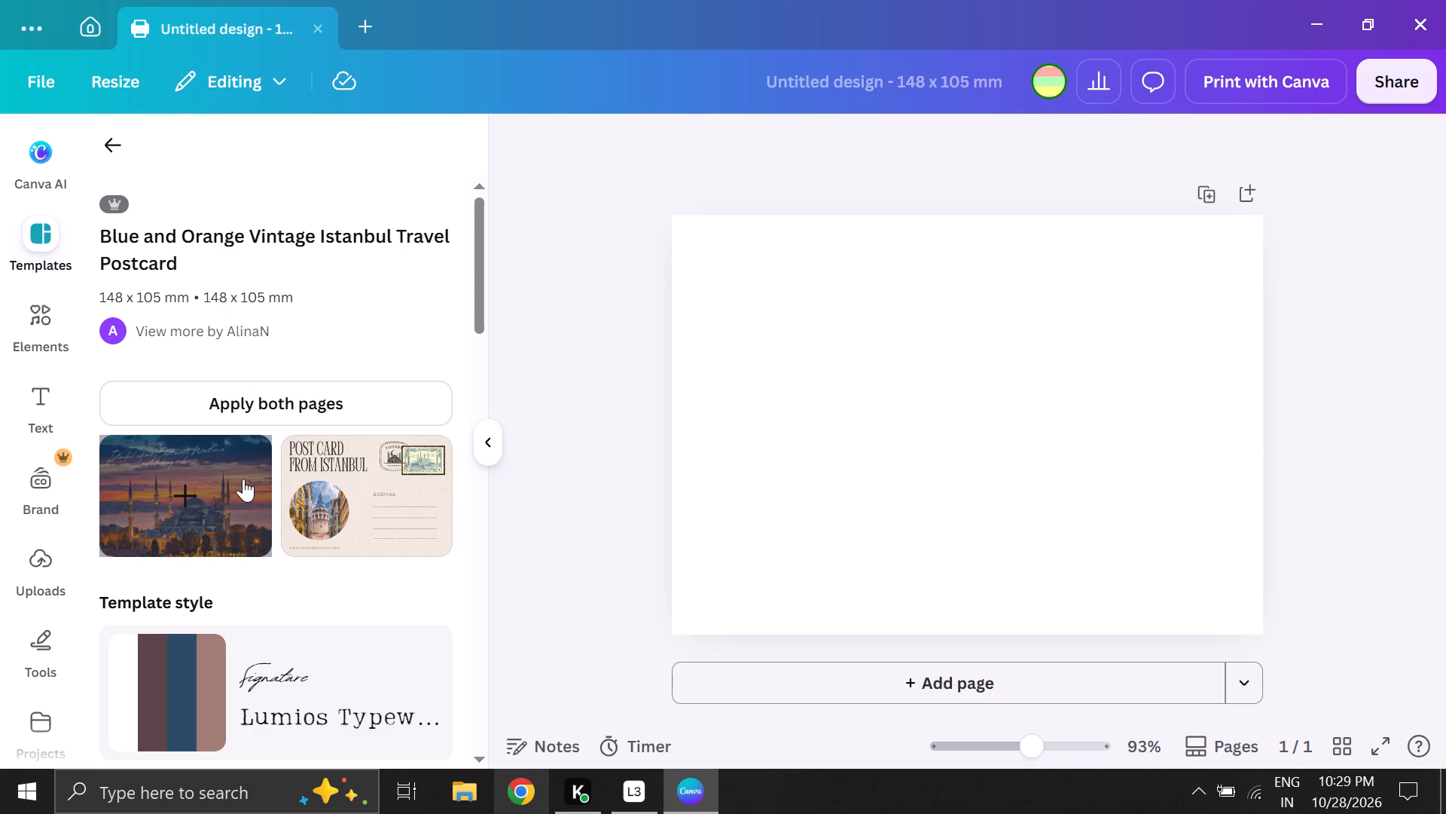
click(991, 491)
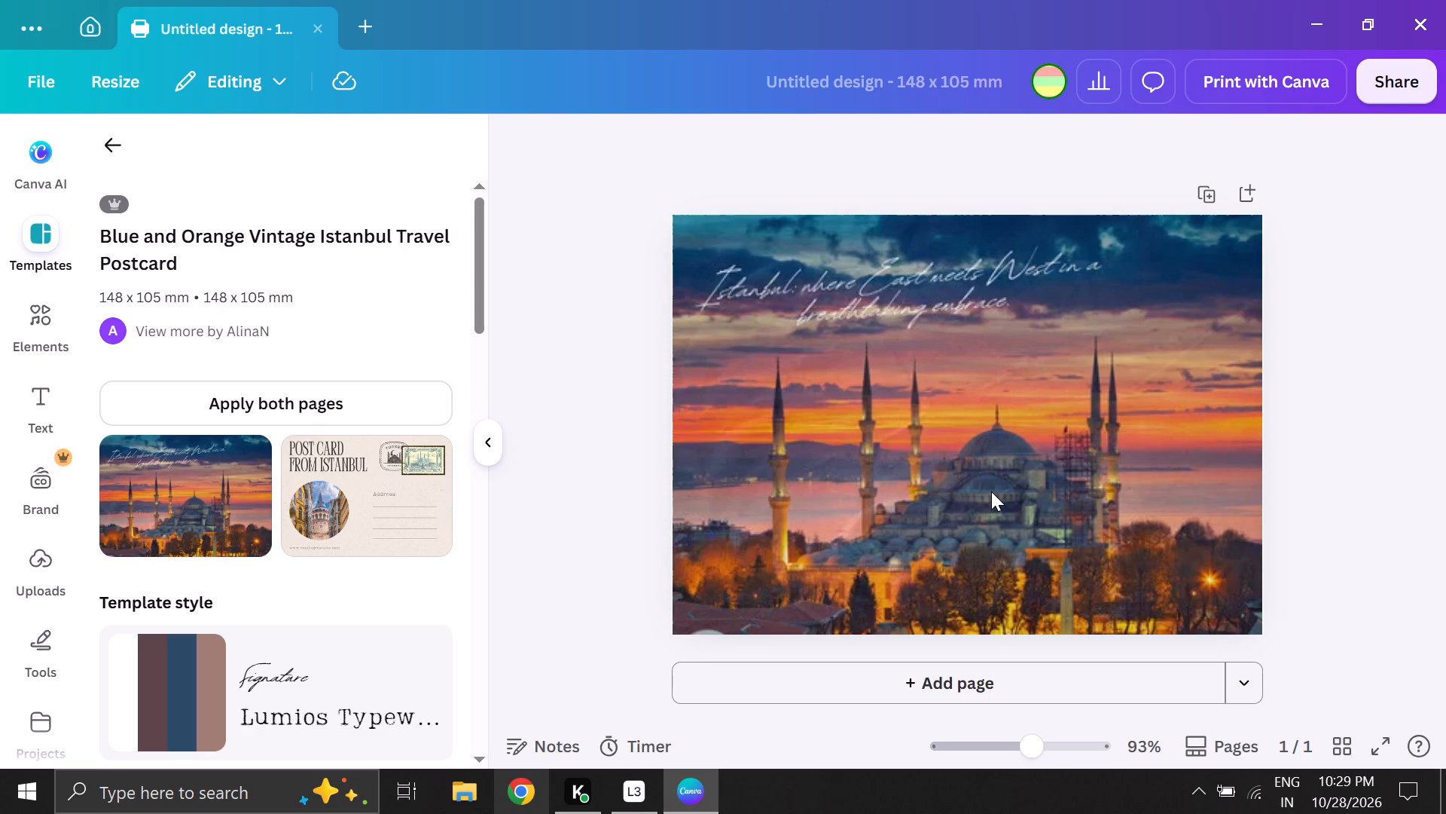
Clear all of the handwritten Istanbul tagline from its text box above the mosque.
click(922, 266)
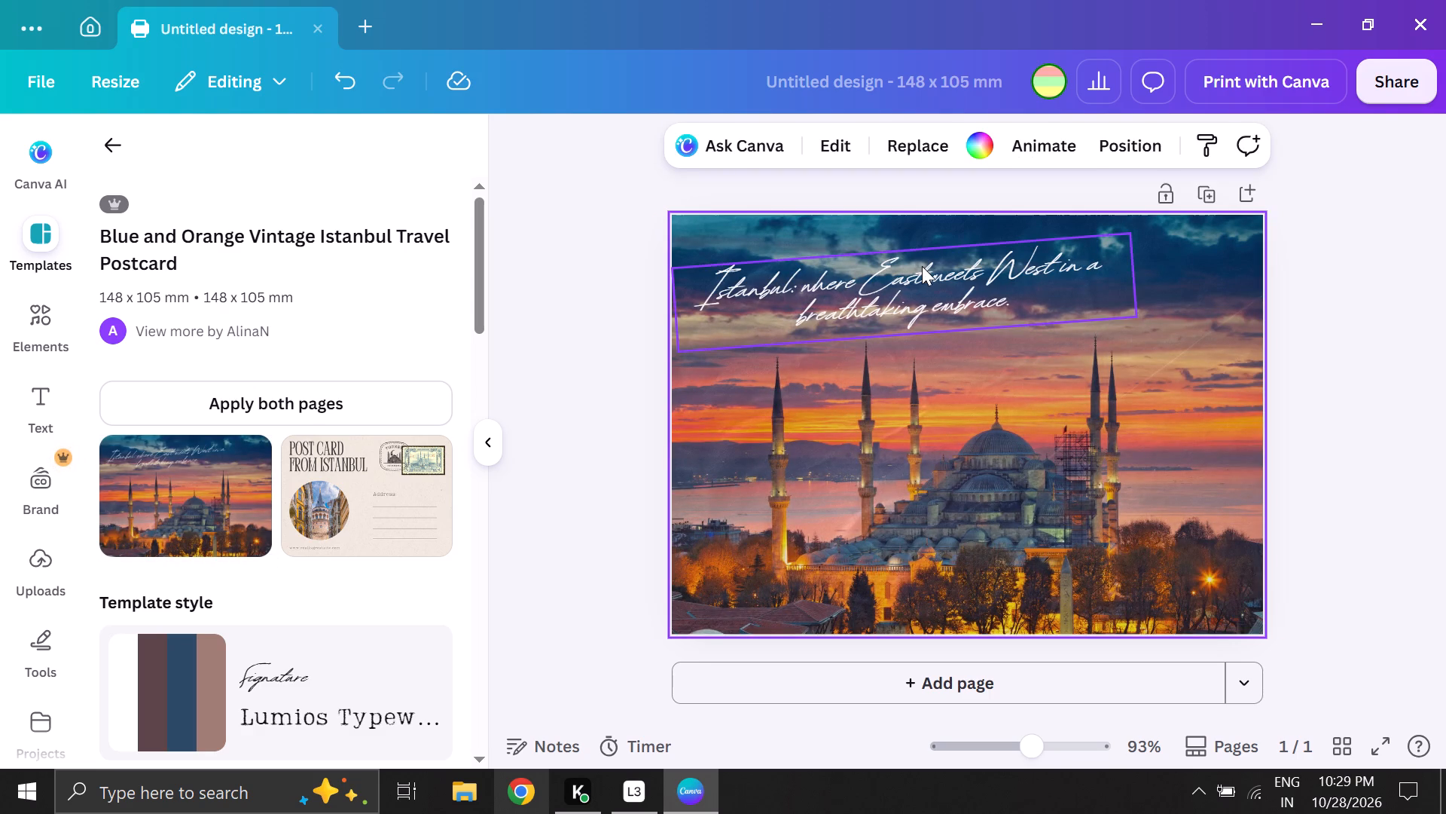
double_click(922, 266)
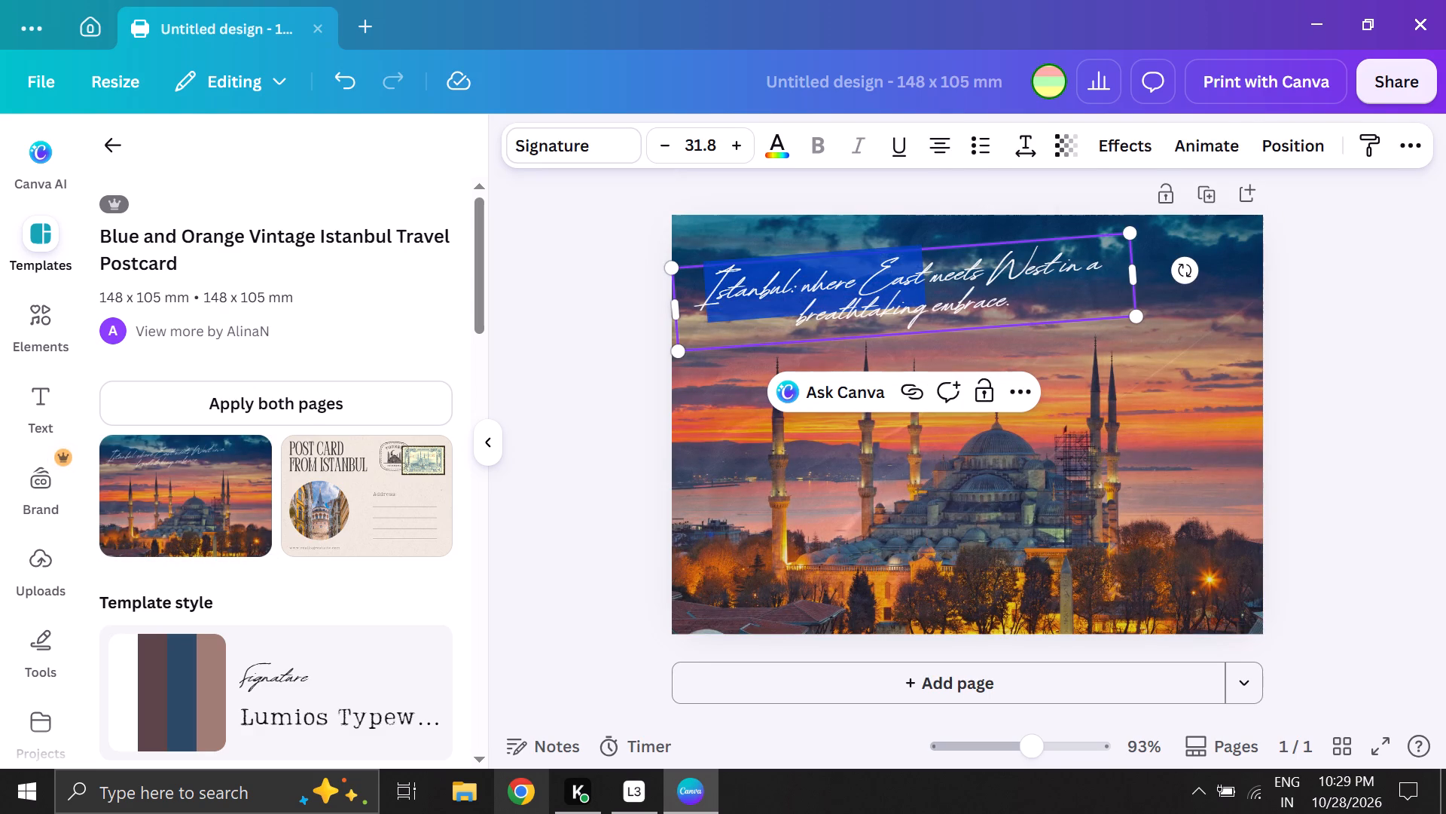
click(922, 266)
key(shift+a)
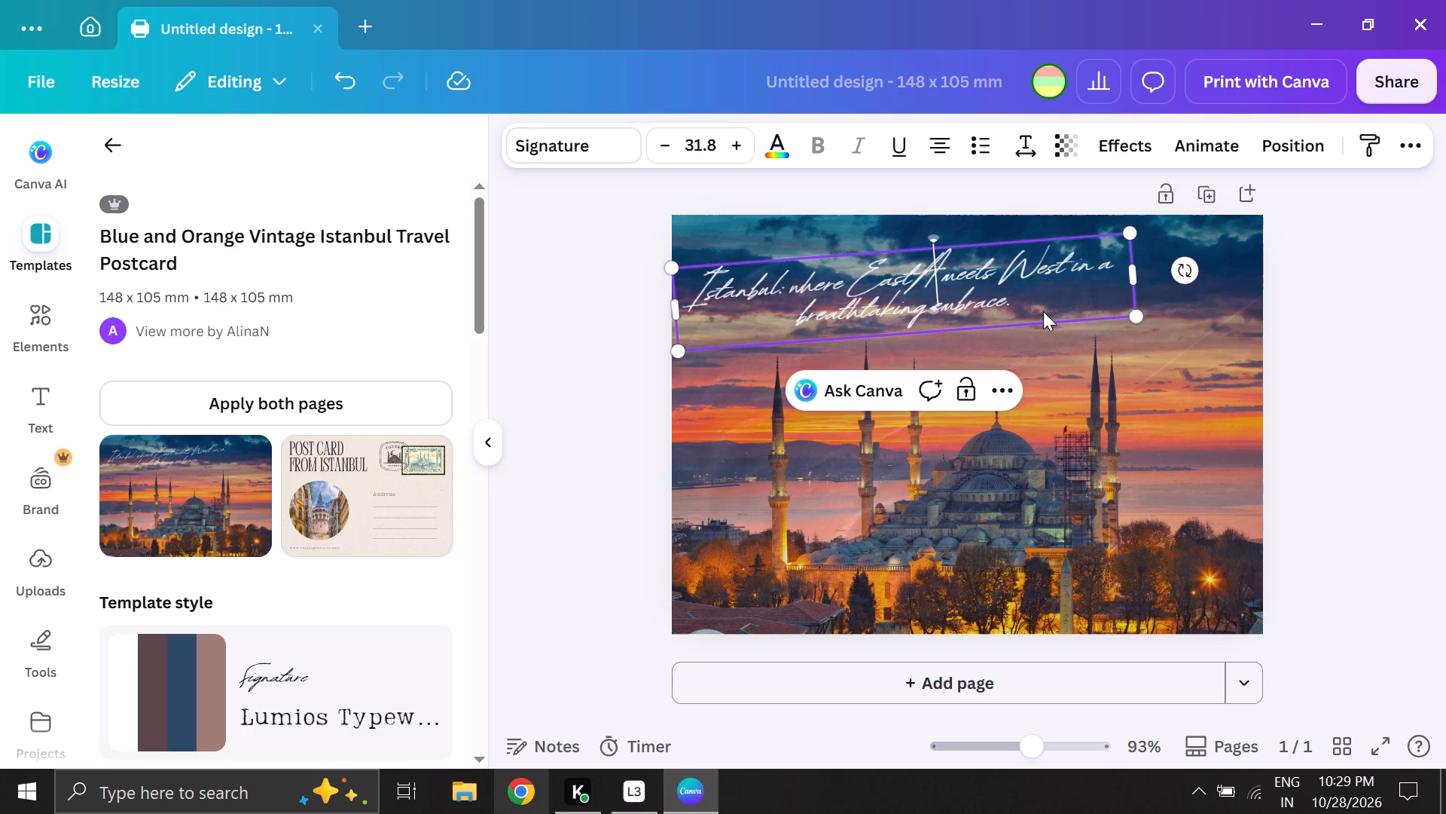
key(ctrl+a)
key(BackSpace)
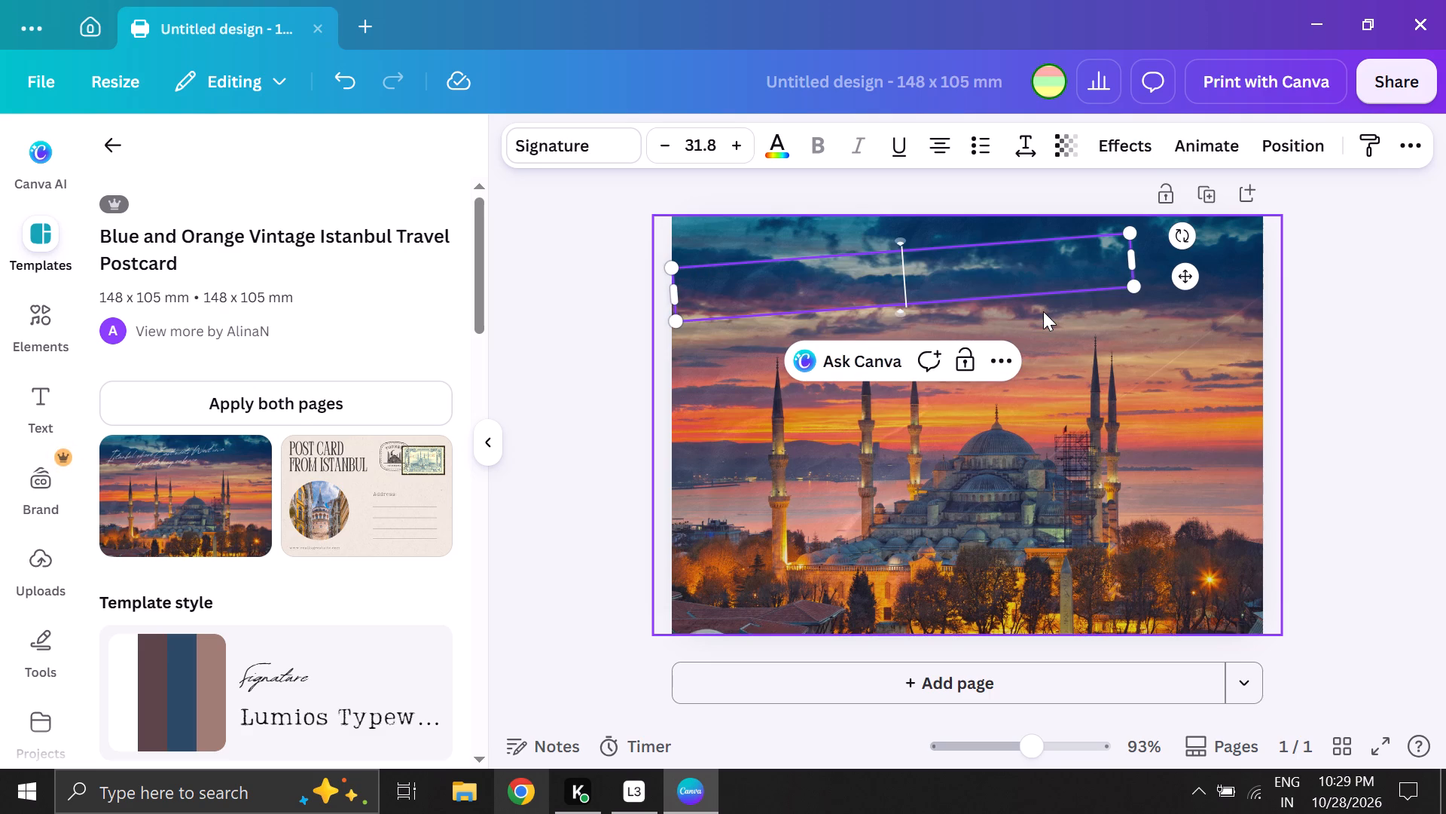
Set the emptied tagline text box's font to Brittany.
click(600, 148)
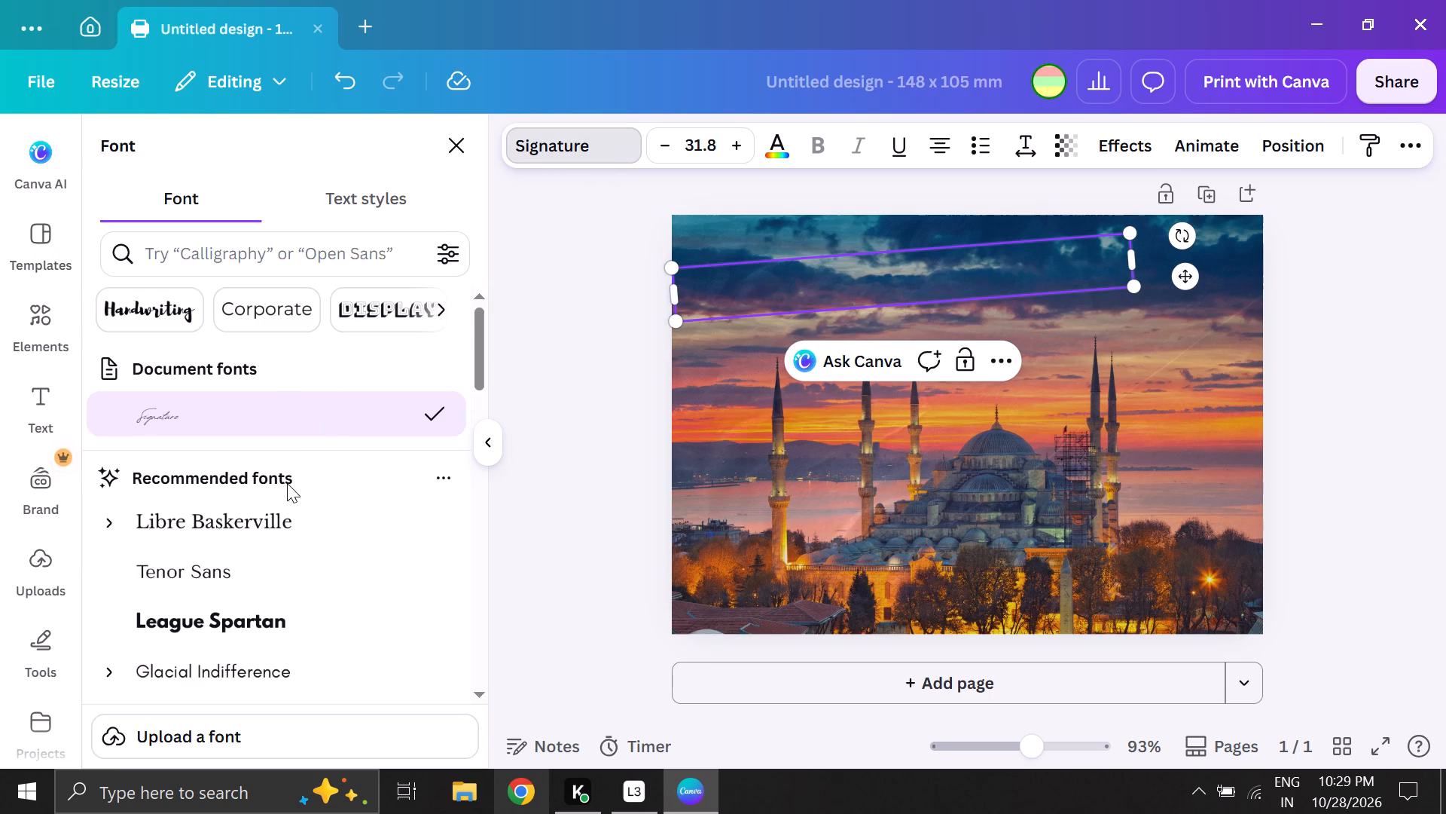
scroll(231, 537, down, 3)
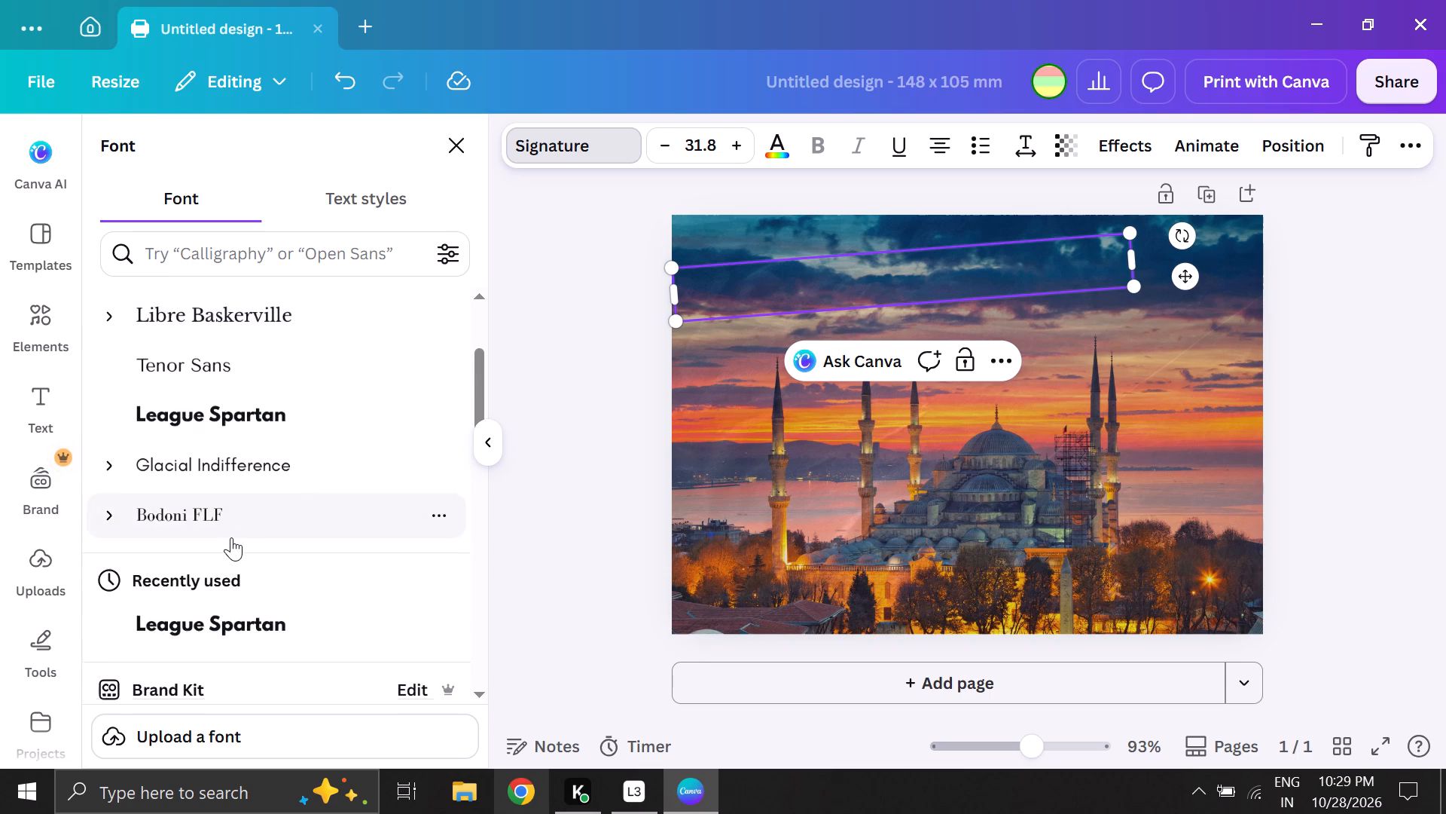
scroll(231, 537, down, 5)
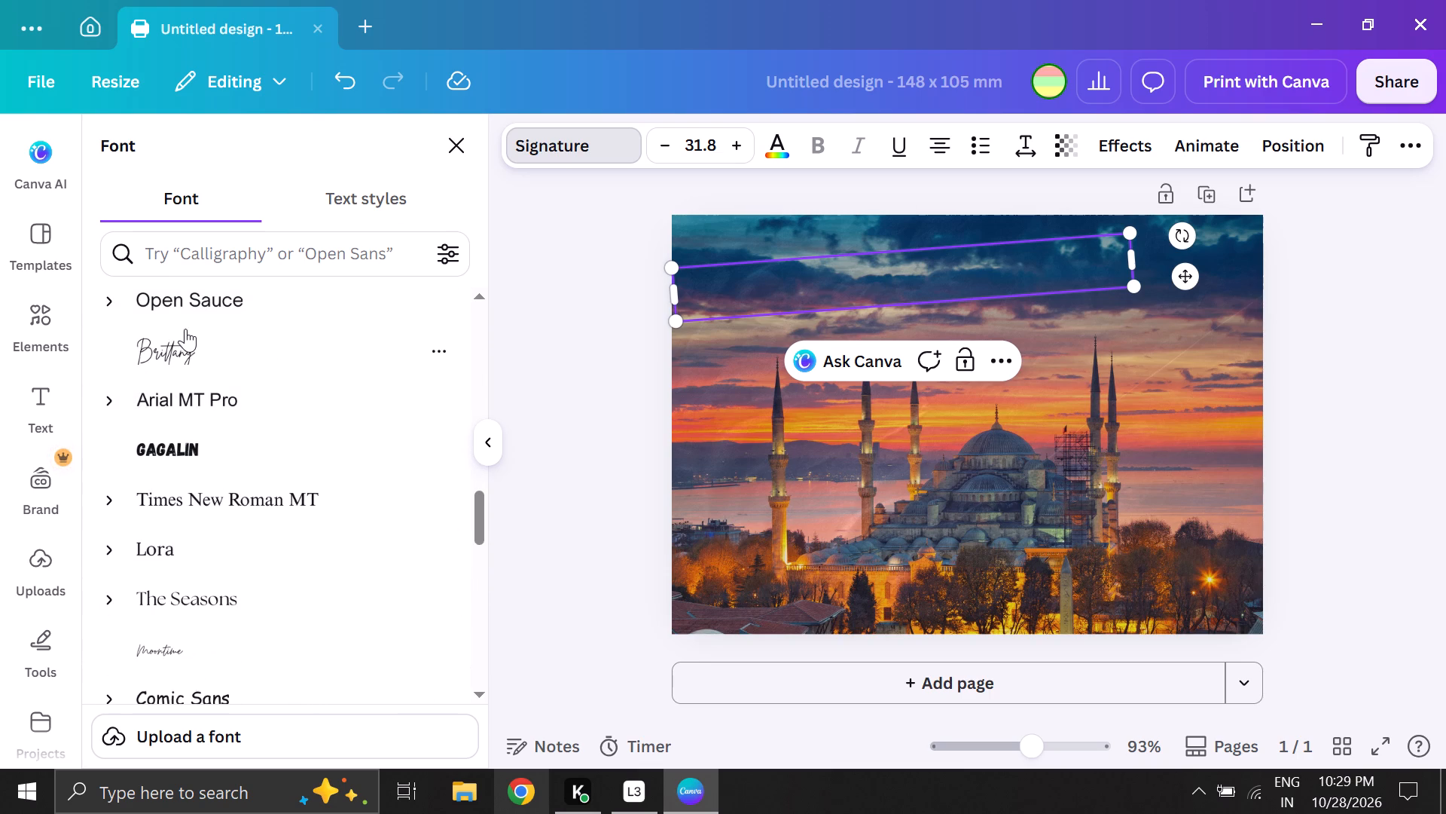
click(200, 360)
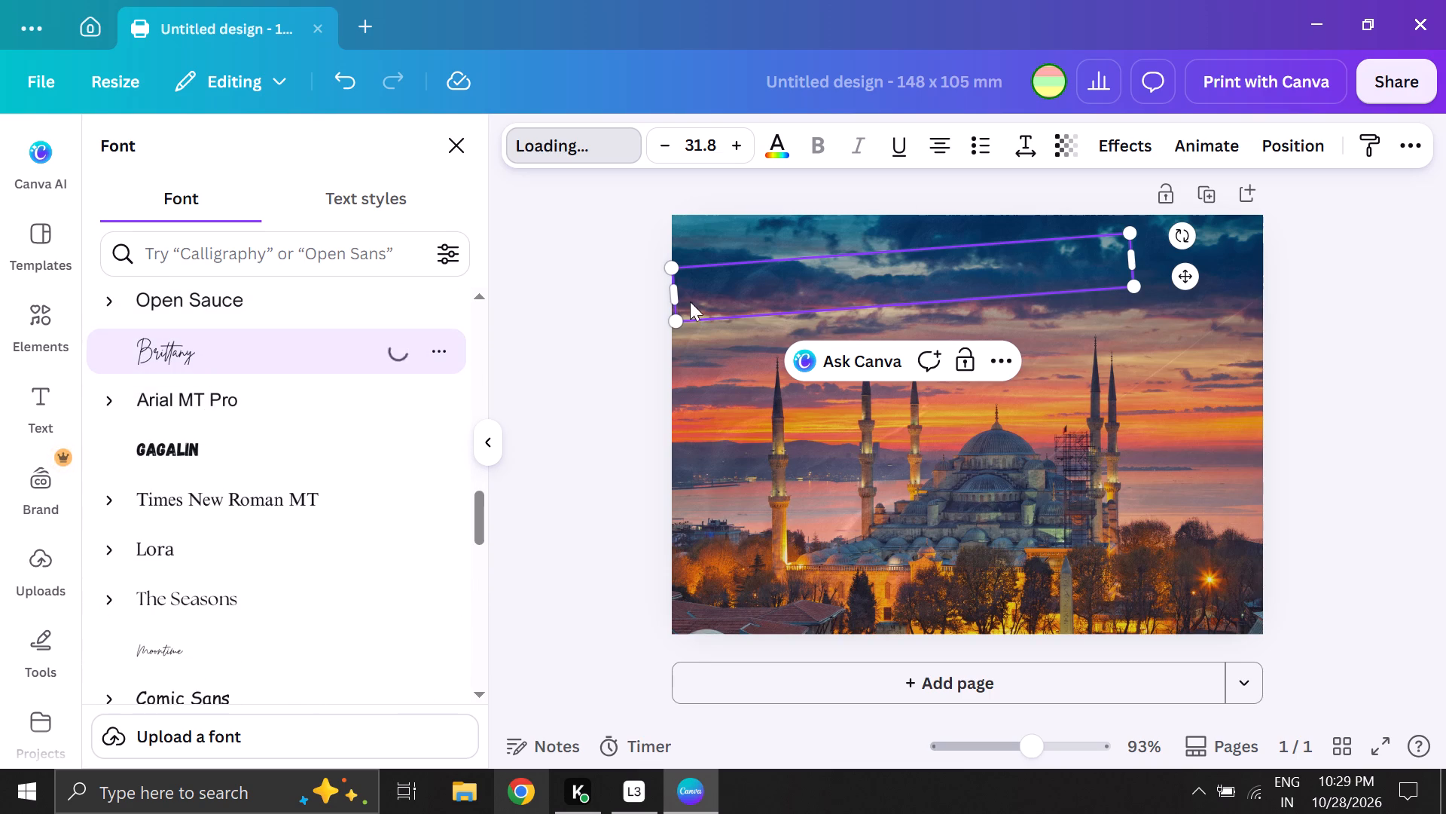
Enter "come and enjoy your trip" as the postcard's new tagline.
key(c)
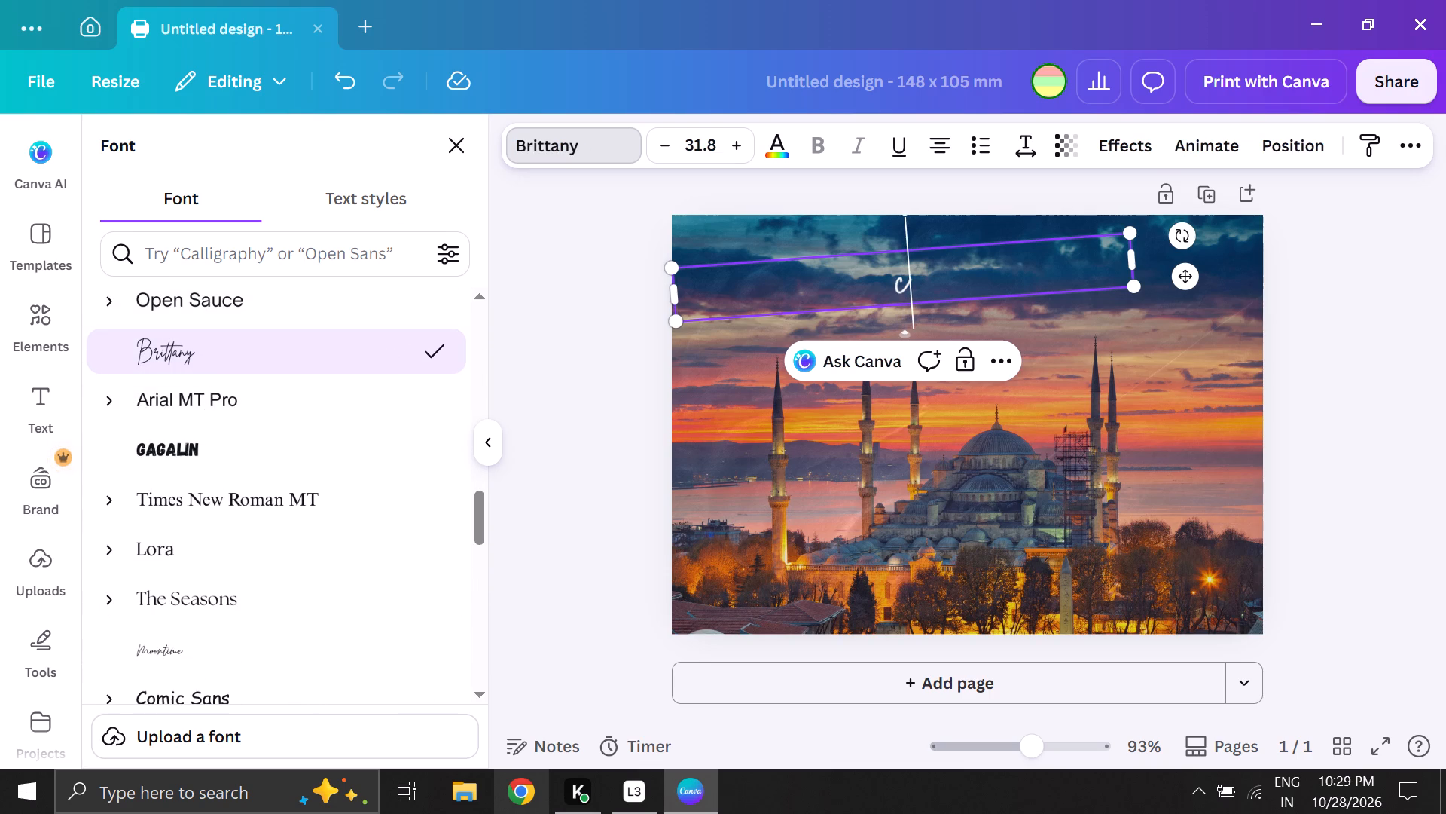
text(ome and)
key(space)
text(enk)
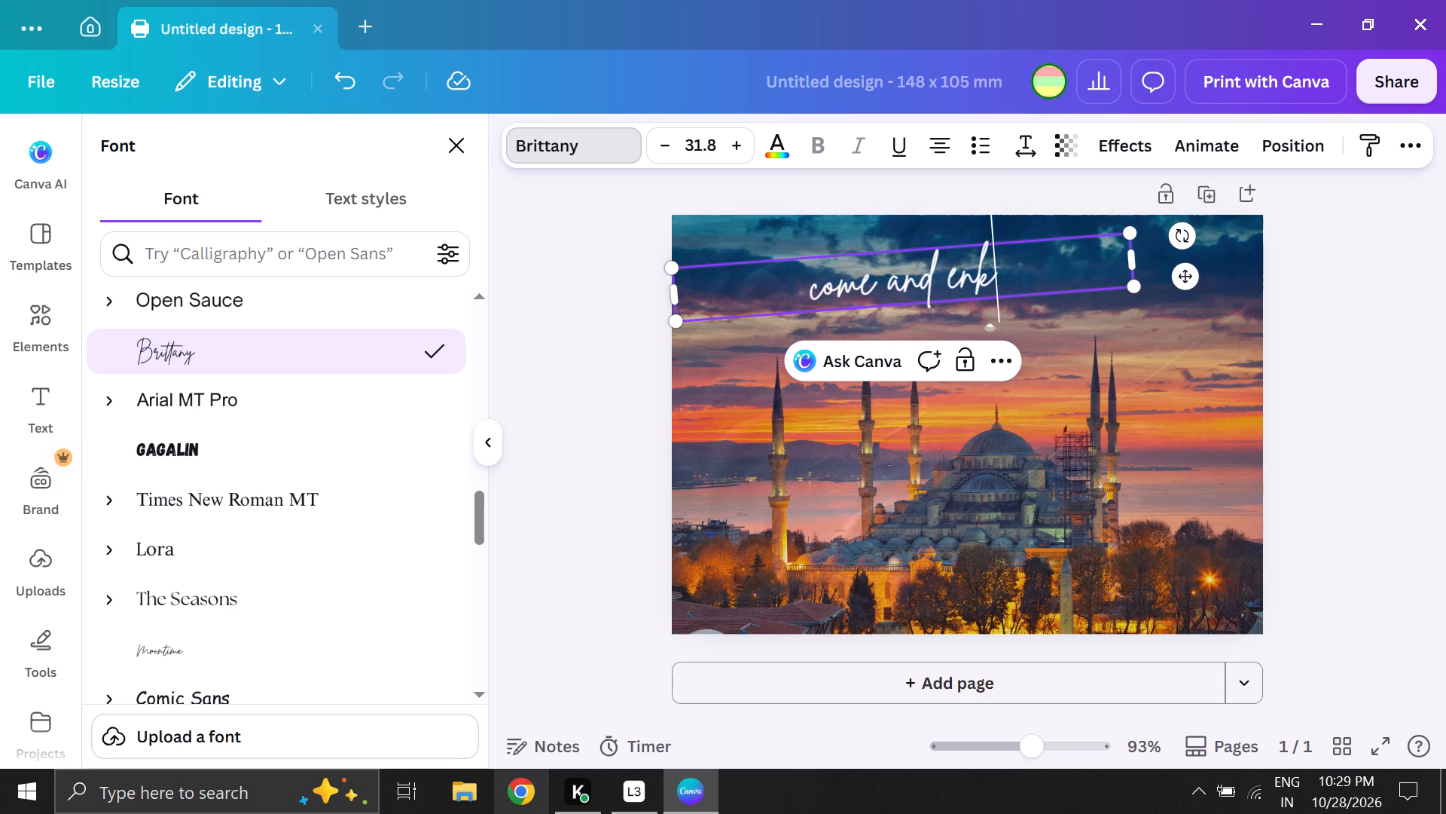
key(BackSpace)
text(joy)
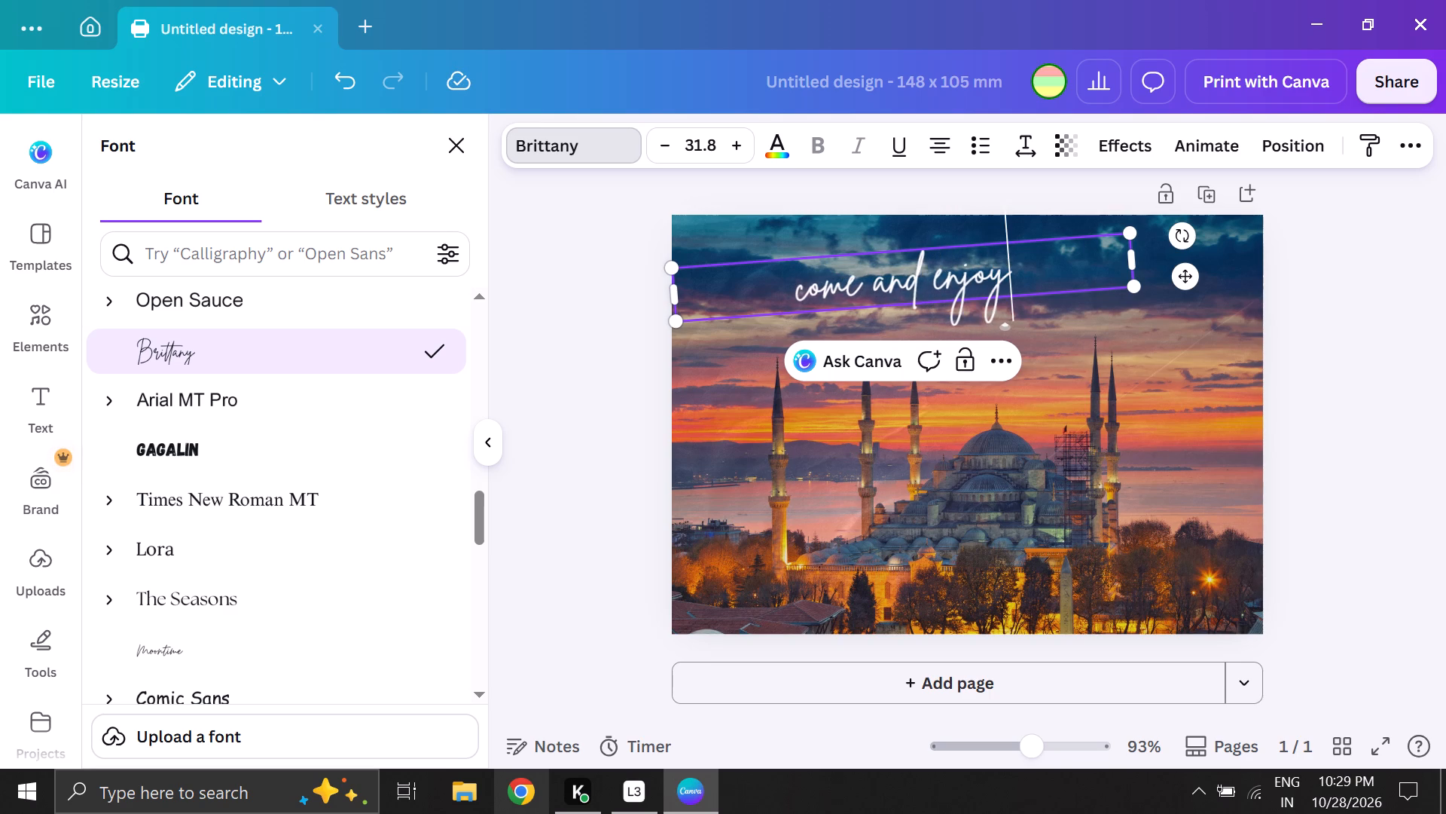
key(space)
text(your)
key(space)
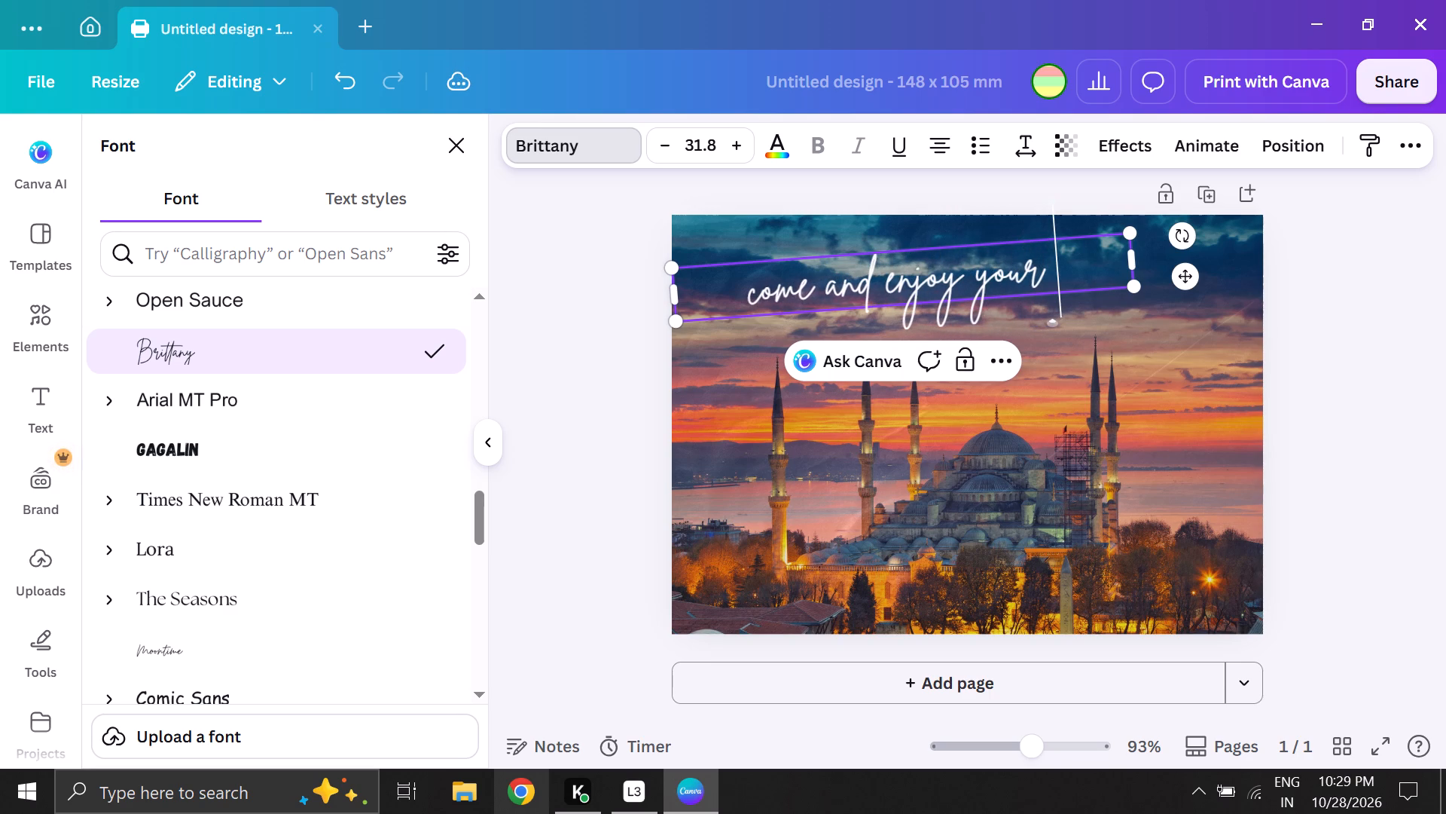
text(tr)
text(ip)
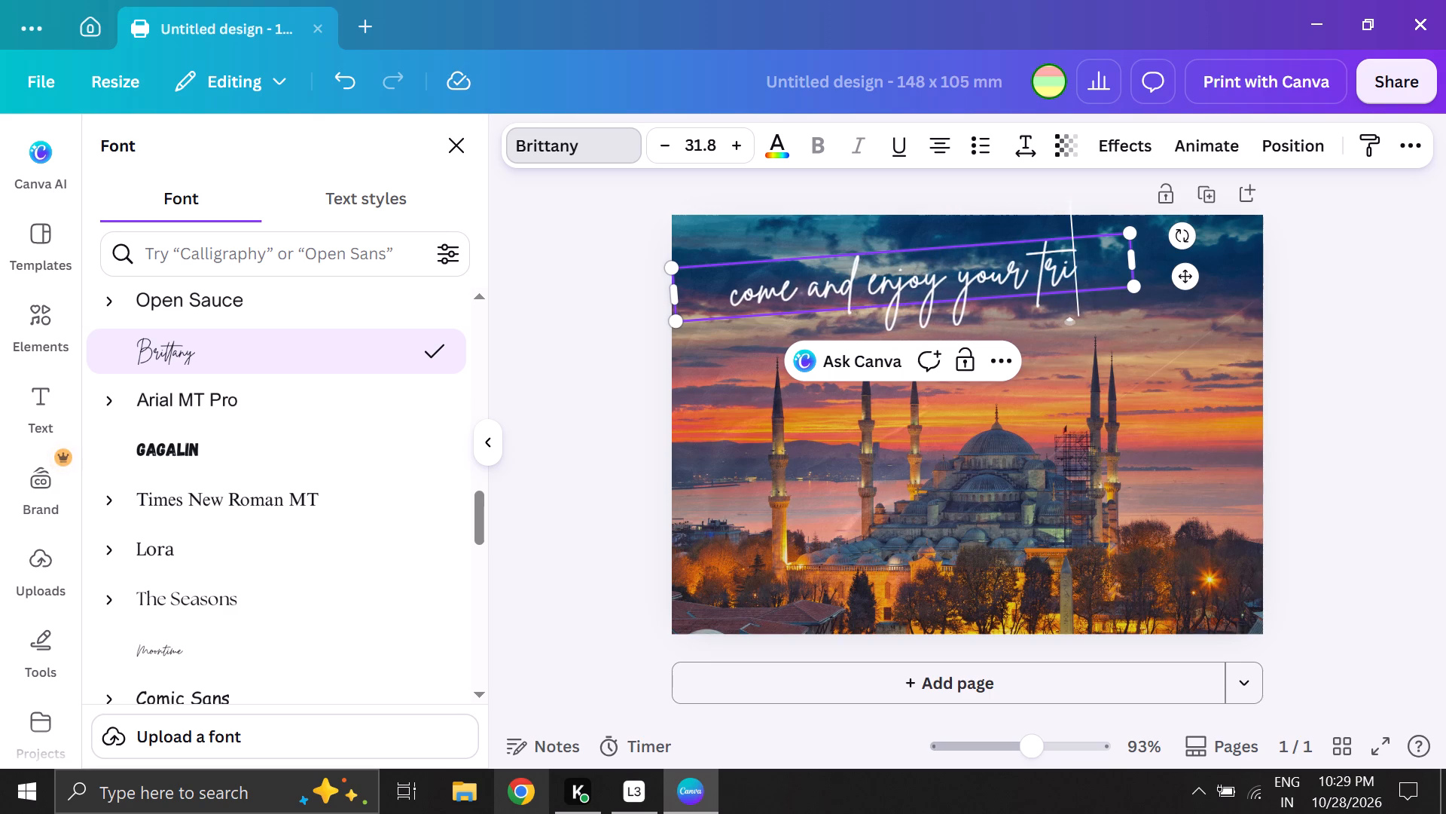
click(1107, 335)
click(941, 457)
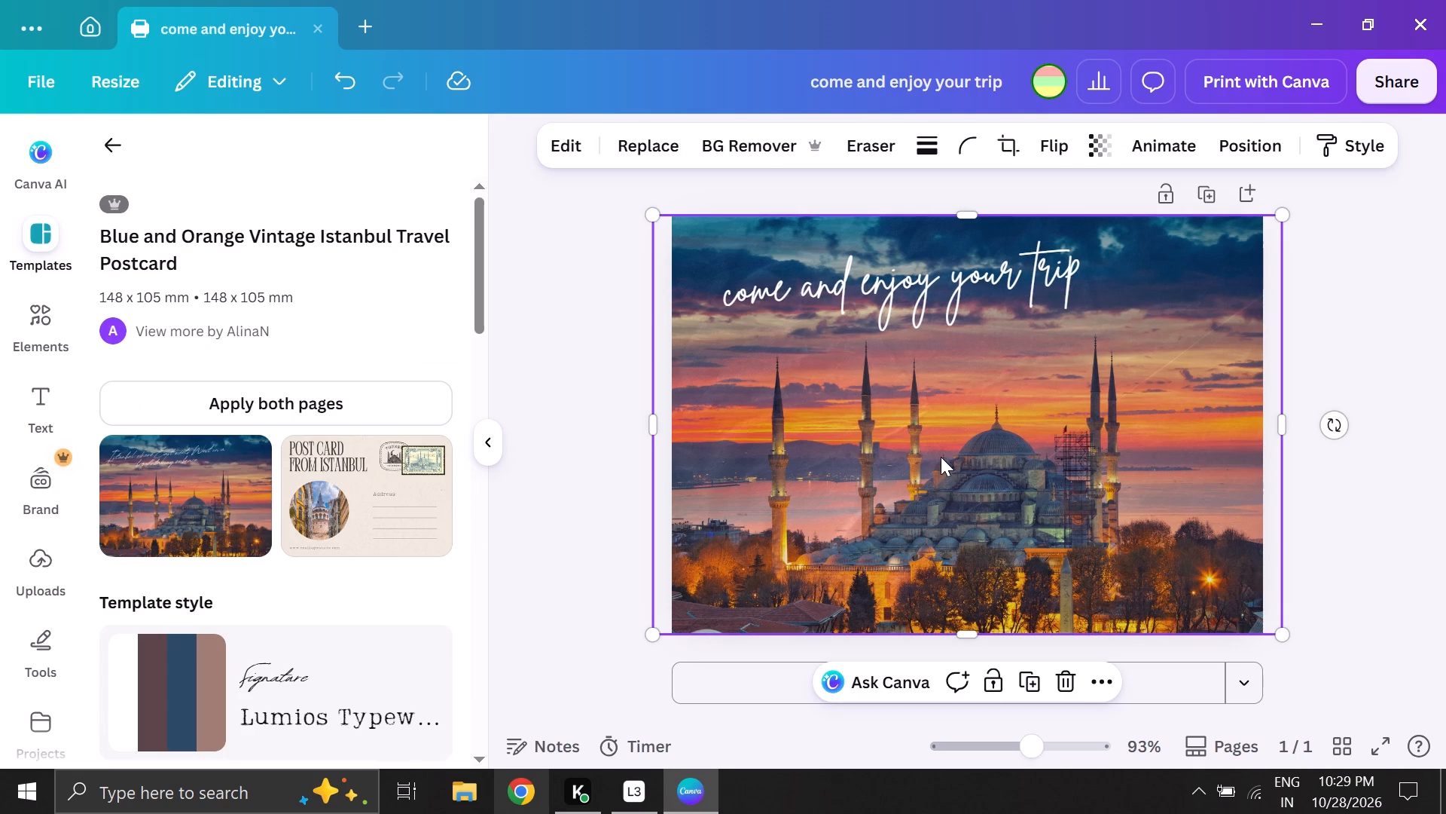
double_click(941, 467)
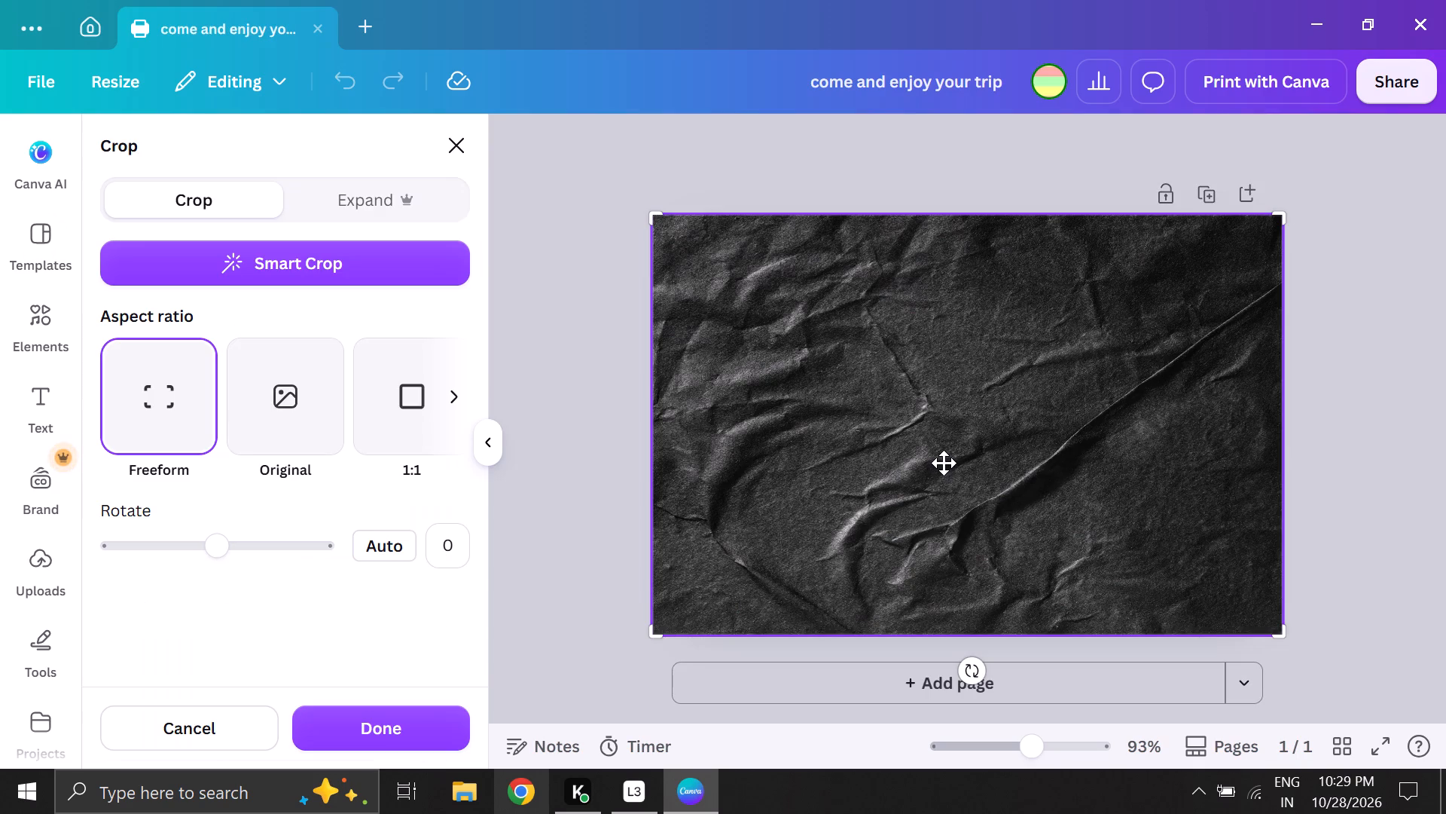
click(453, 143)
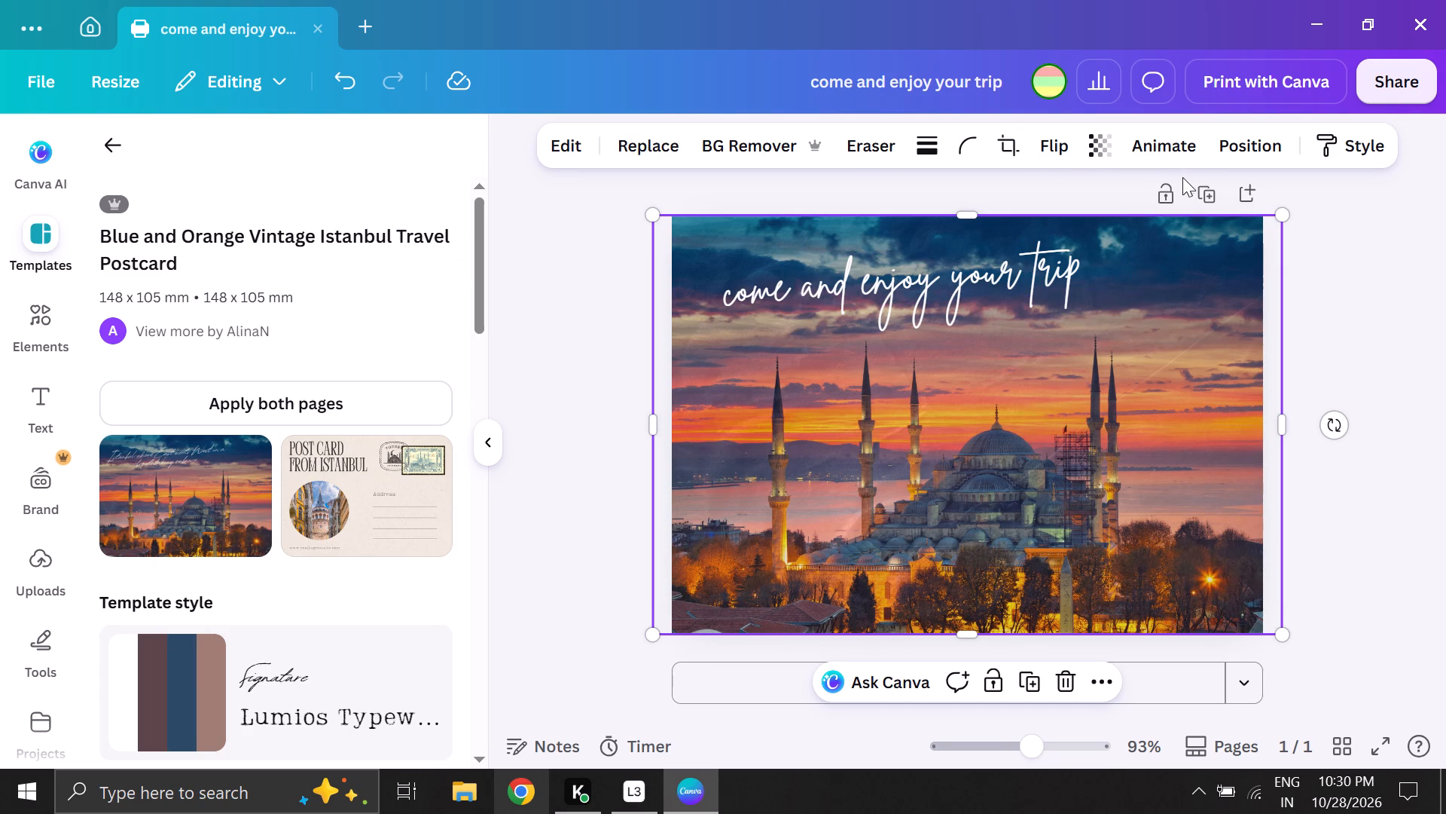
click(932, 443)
Add the recently used black crack graphic, shrink it to a small size, and place it in the postcard's upper-right corner.
click(31, 320)
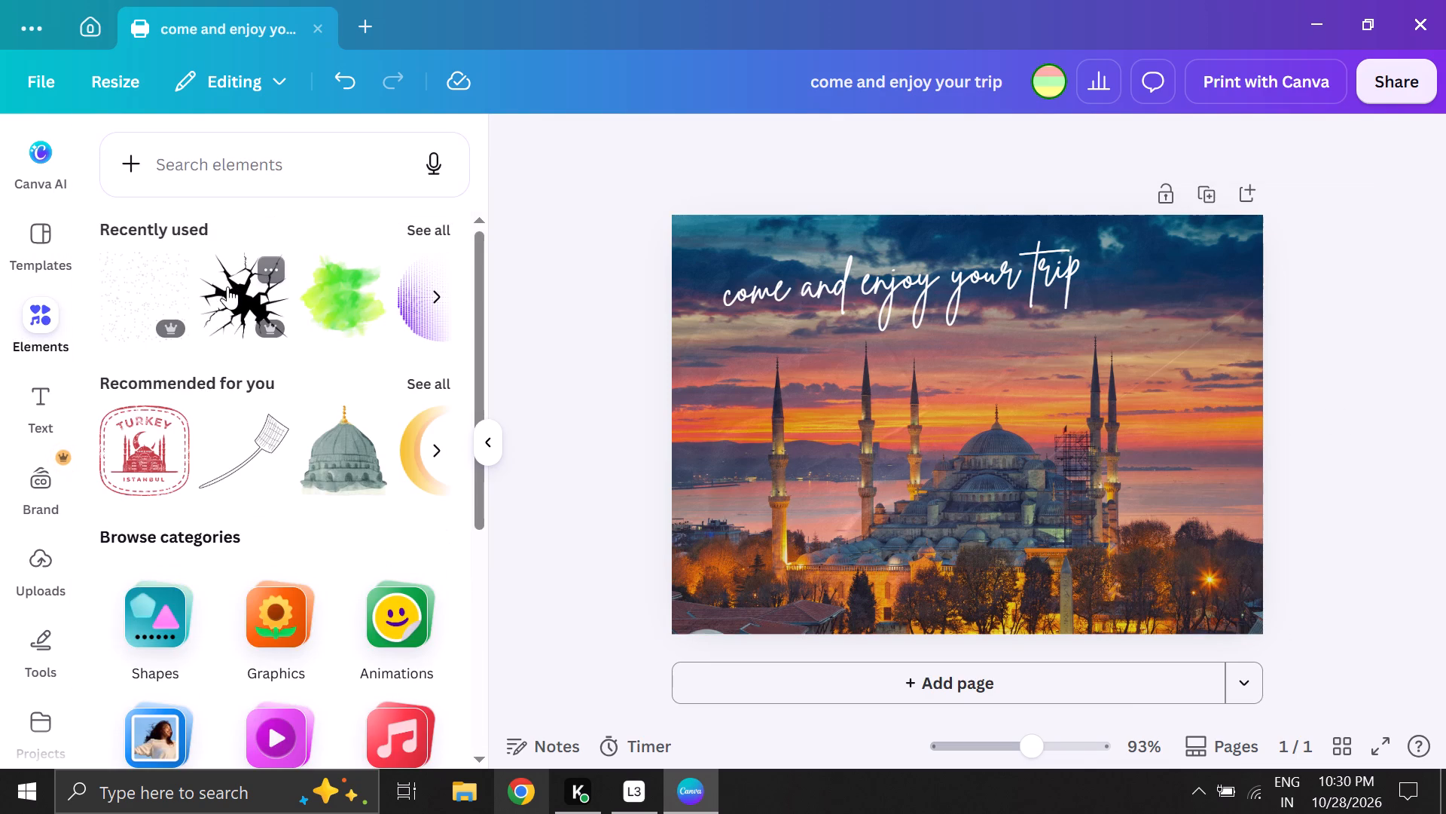
click(227, 286)
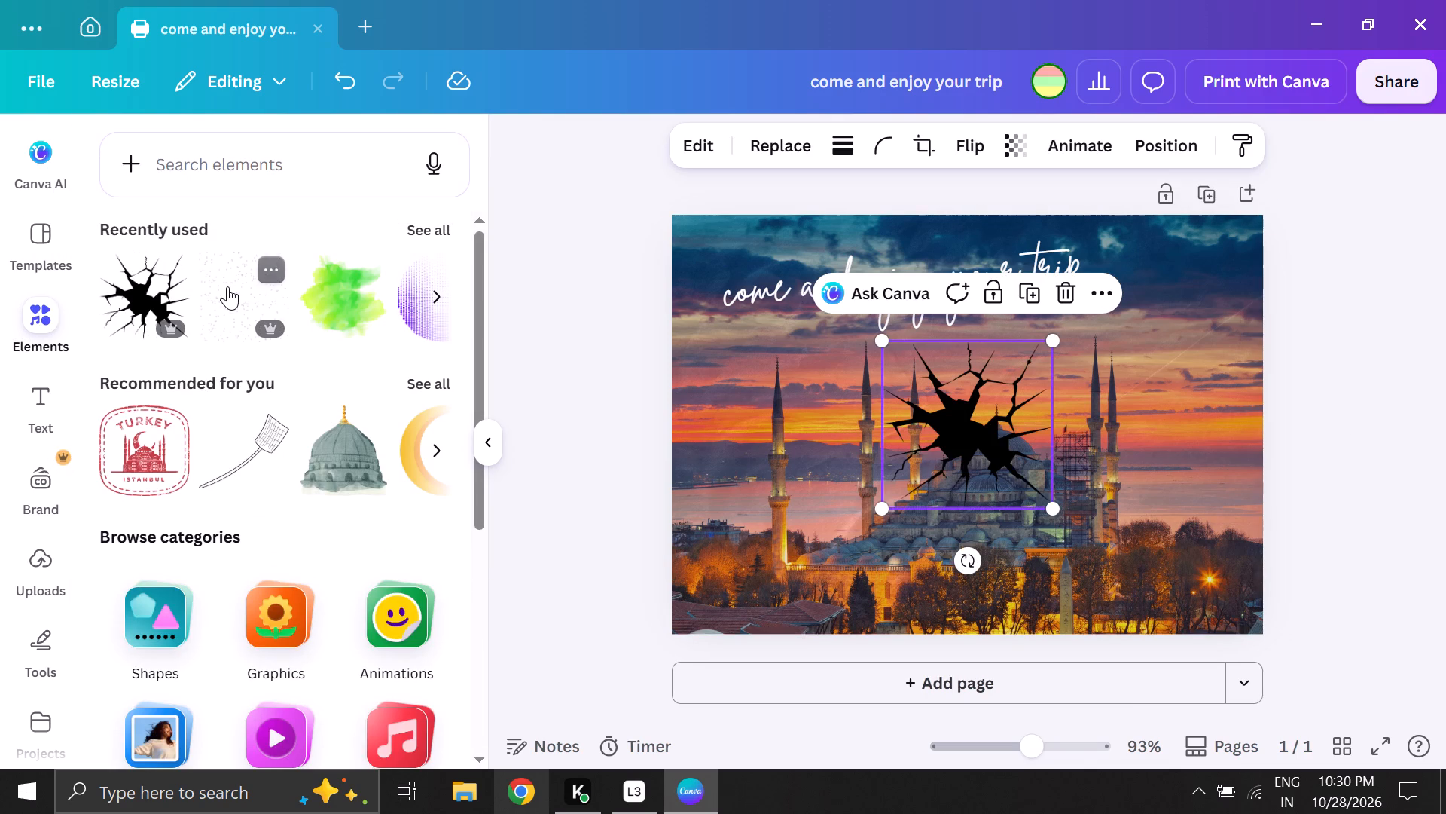
drag(955, 447, 733, 363)
drag(840, 424, 772, 381)
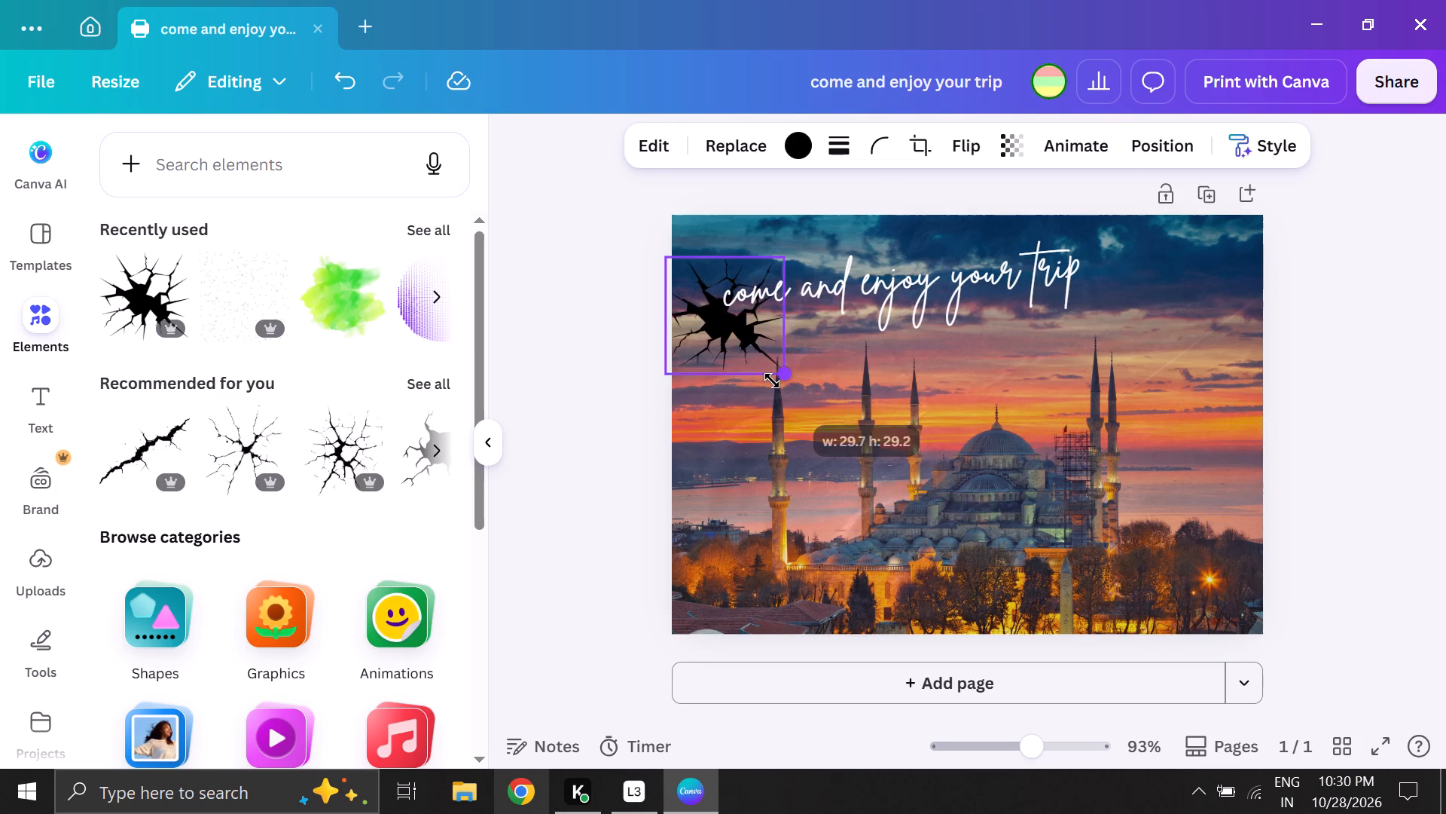
drag(772, 381, 723, 329)
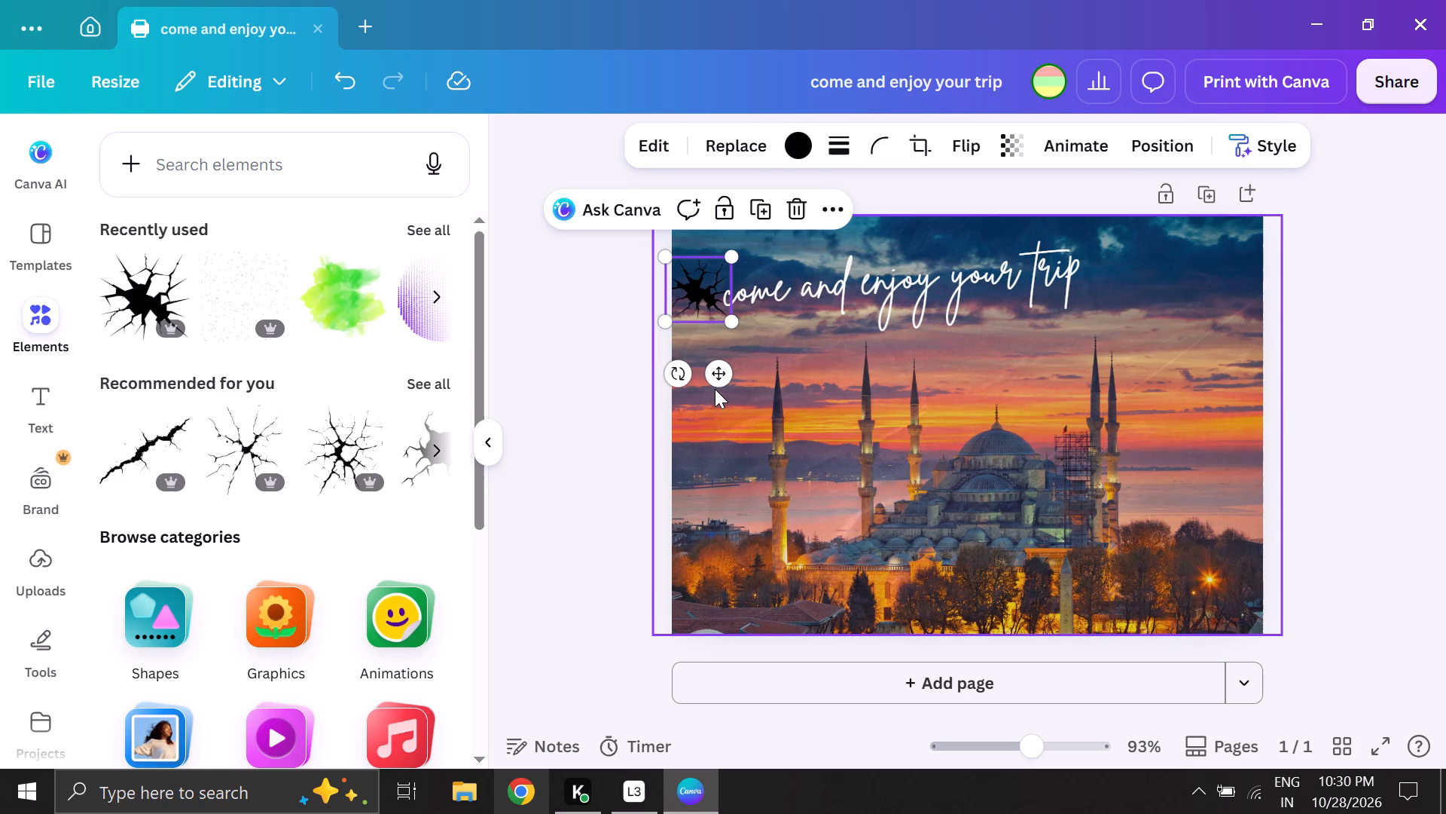
drag(711, 366, 1186, 348)
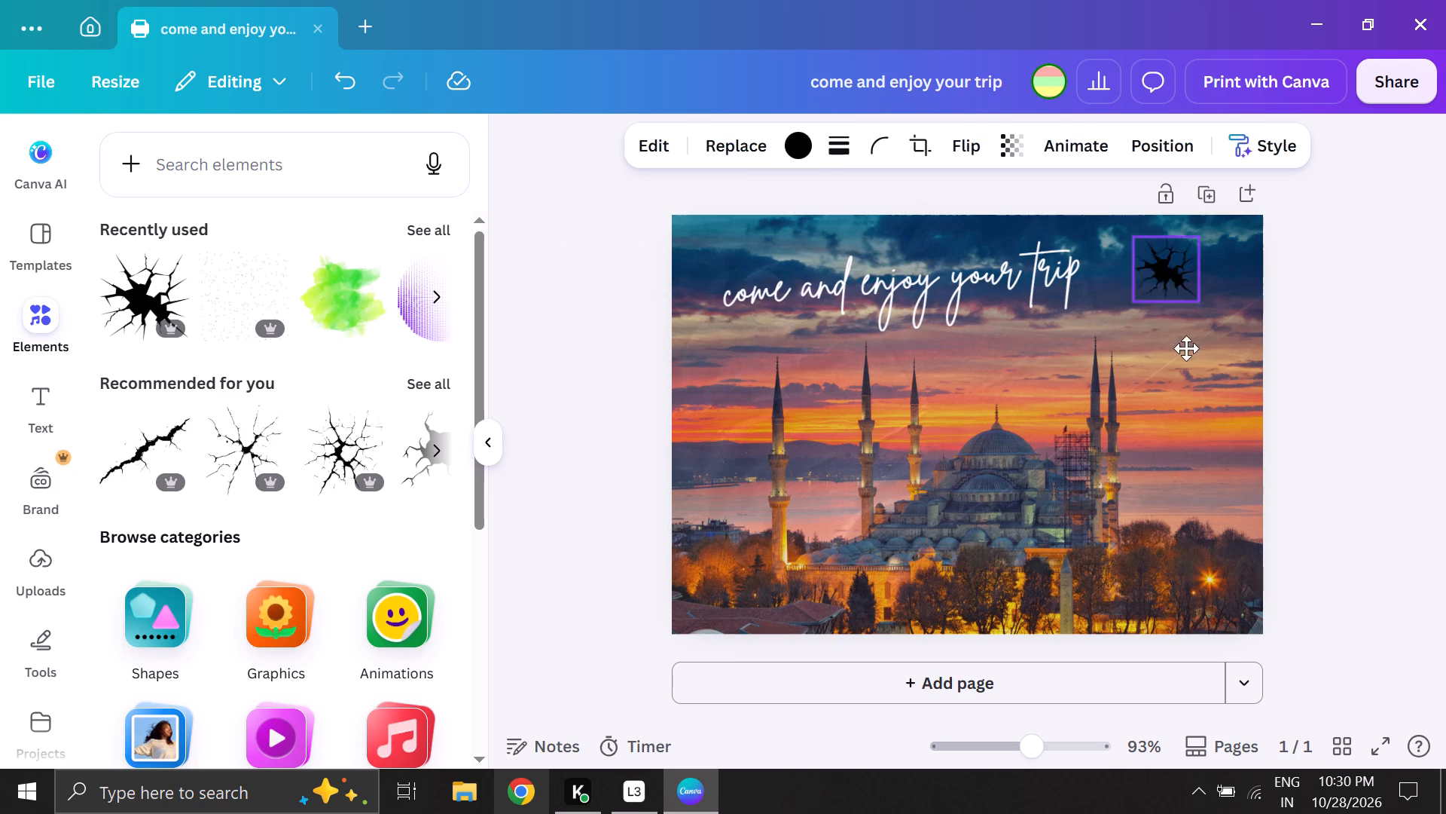
drag(1186, 348, 1238, 321)
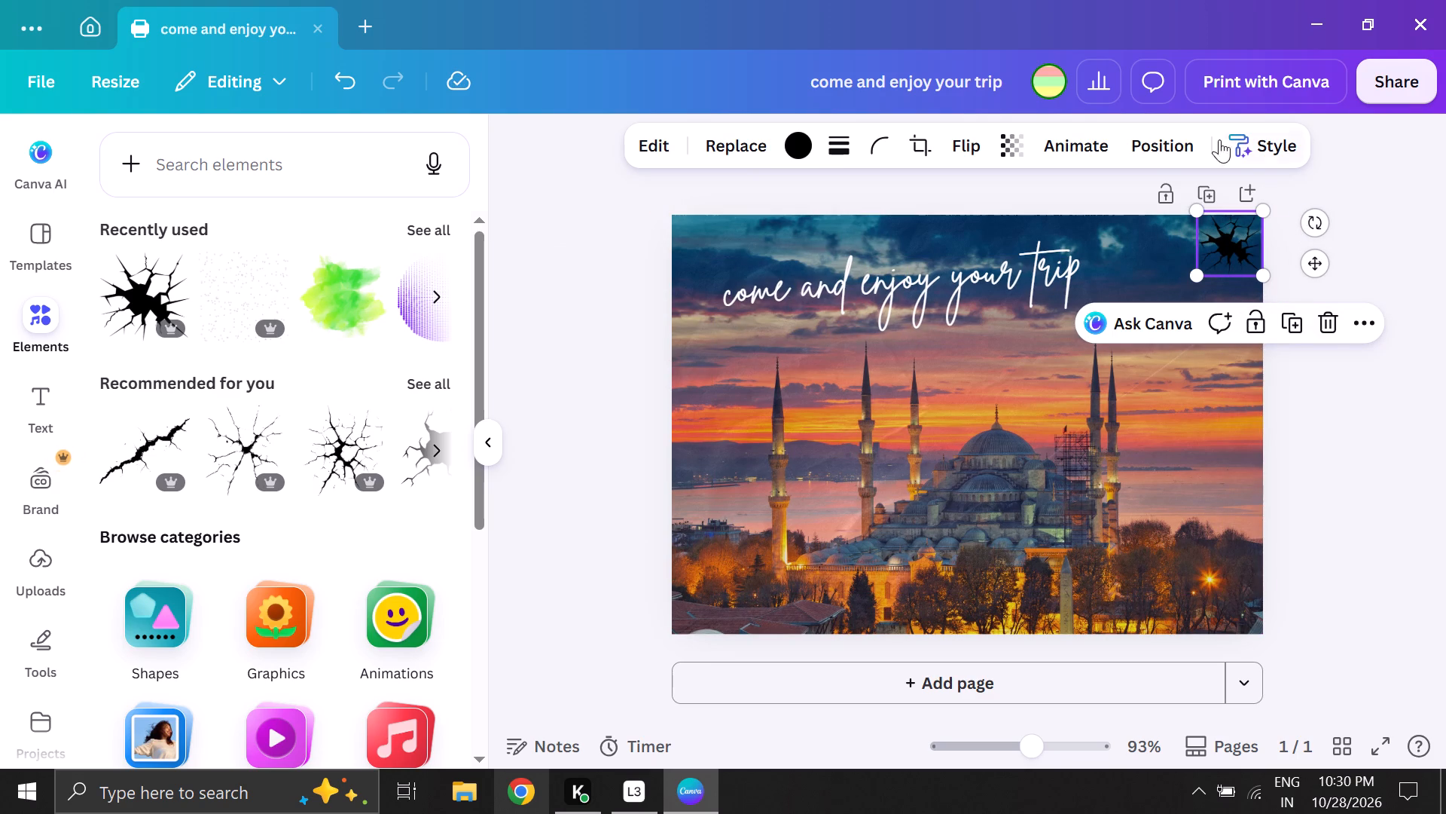
Set the small crack graphic's transparency to 31.
drag(1096, 145, 1011, 136)
click(1011, 136)
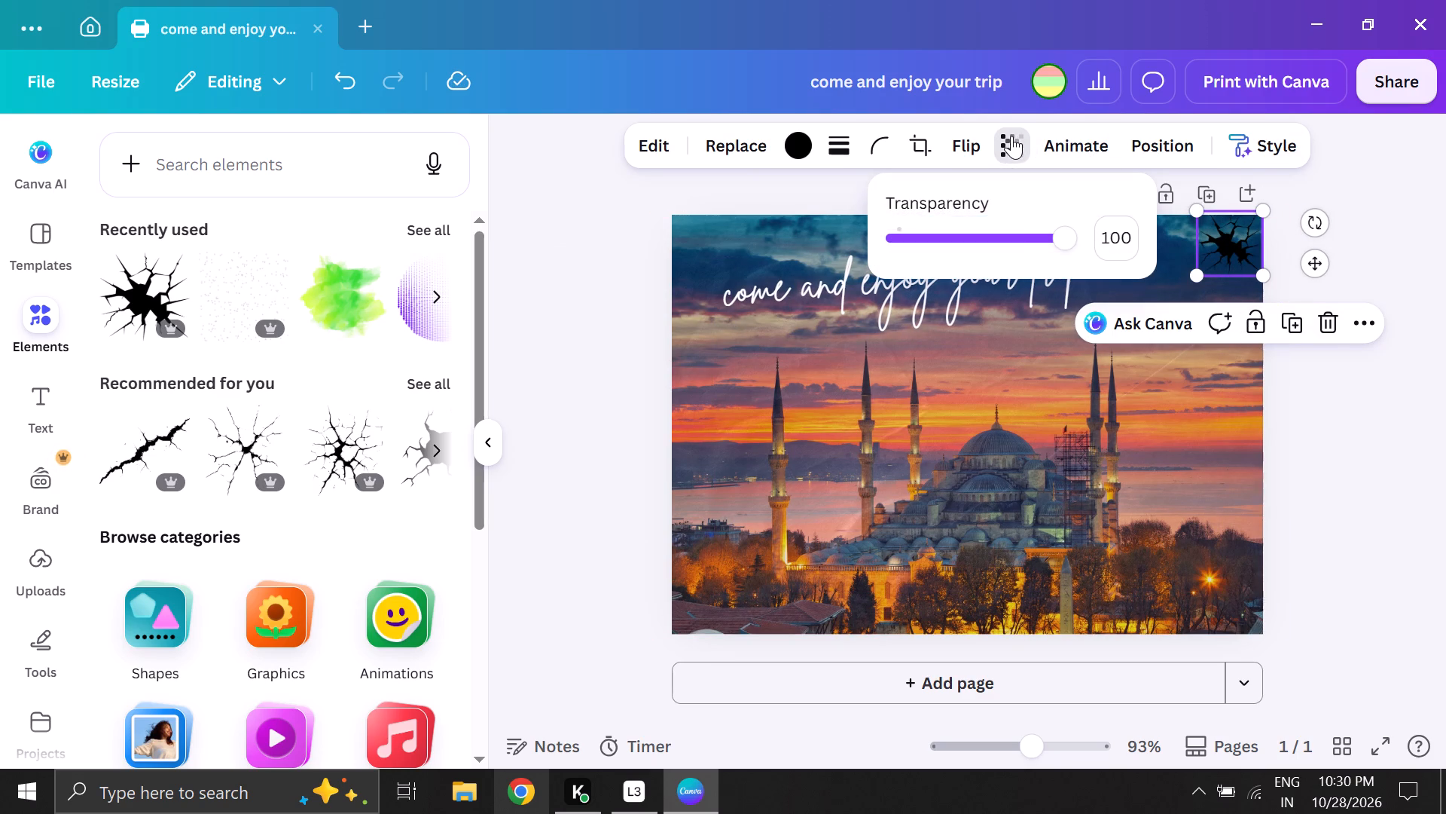
click(1006, 234)
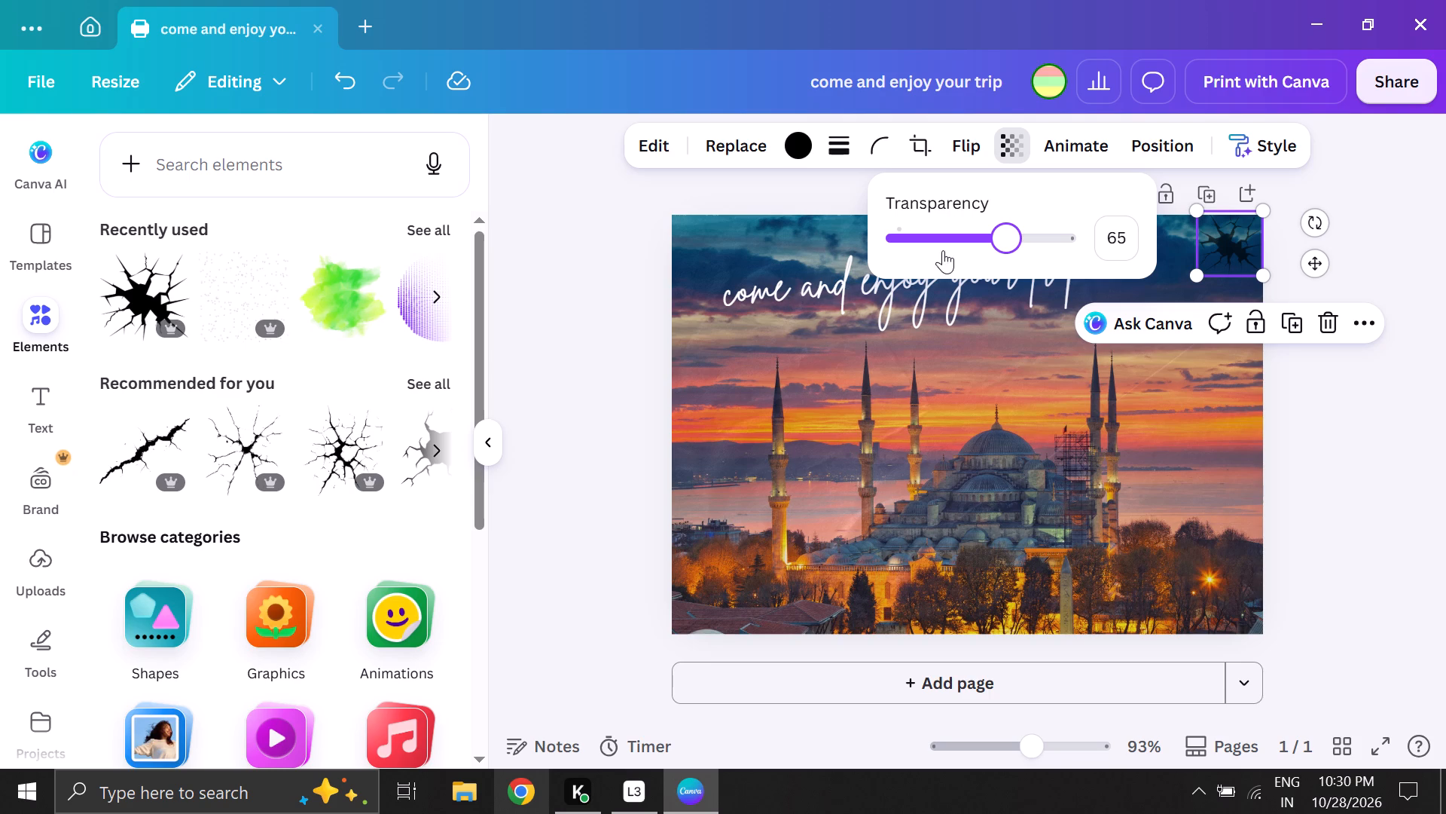
click(947, 242)
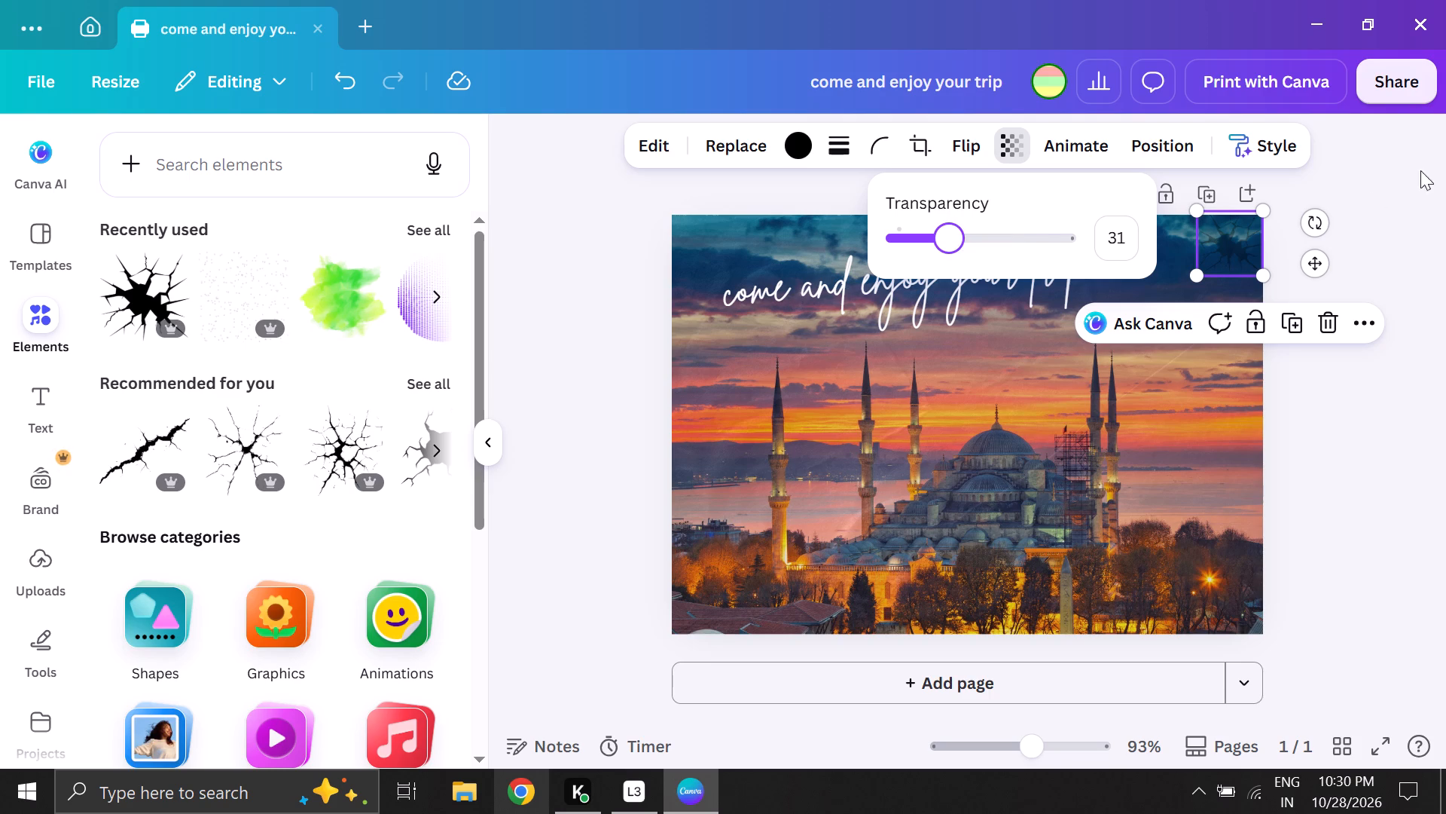
click(1383, 158)
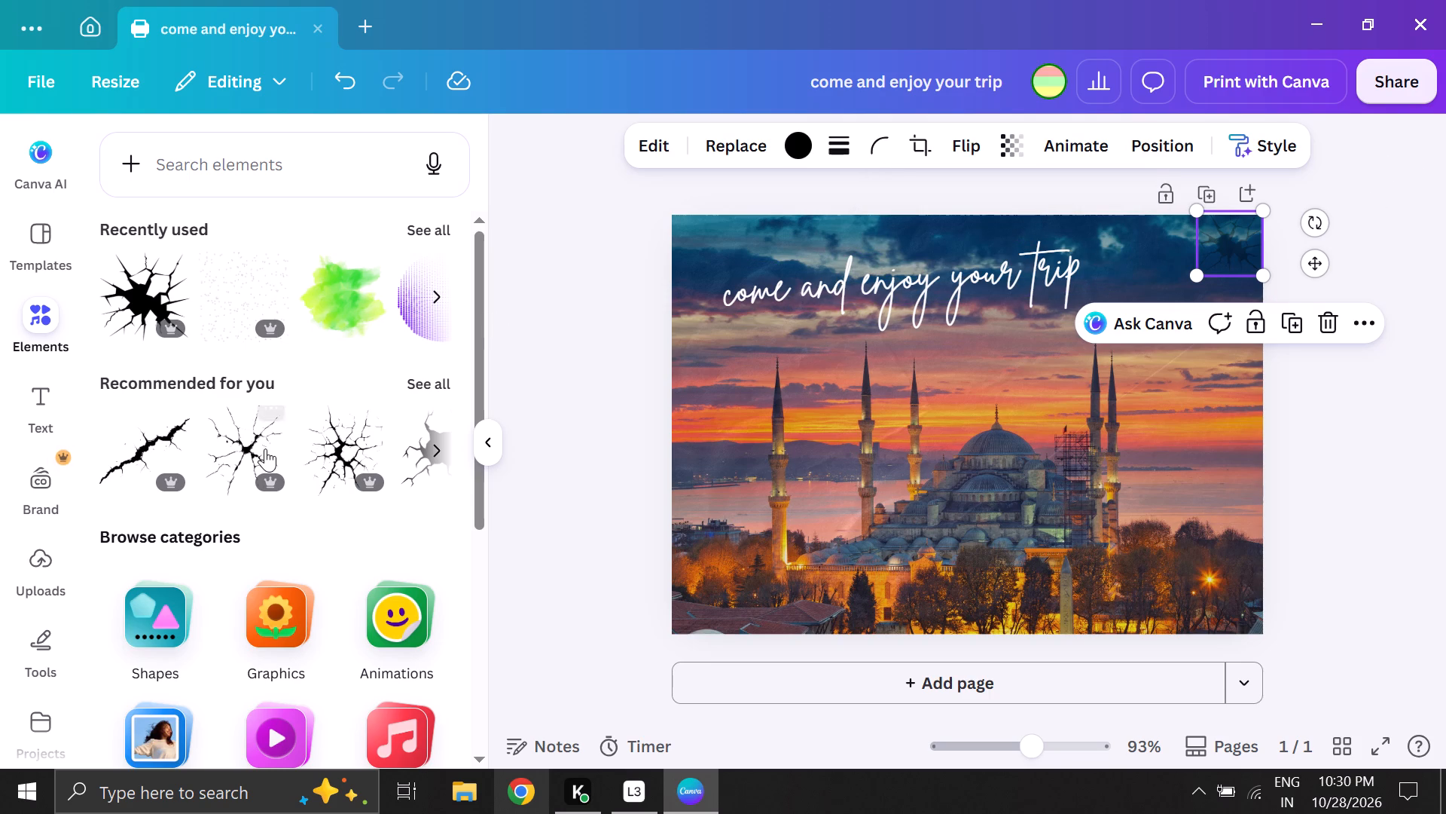
Insert the round orange glow from the Gradient collection of the Graphics category onto the postcard.
scroll(265, 448, up, 1)
scroll(342, 302, left, 1)
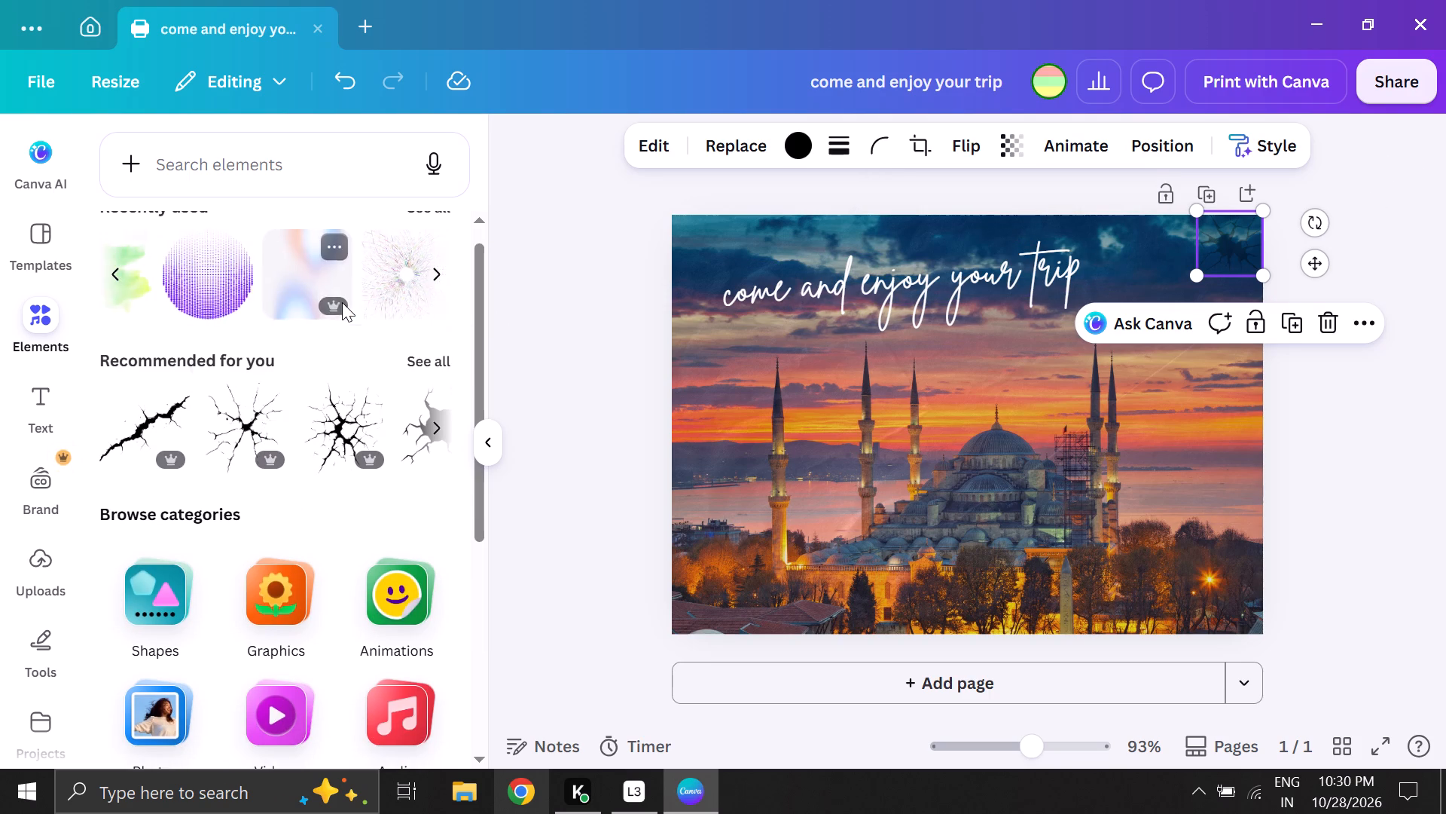
scroll(342, 302, left, 1)
scroll(342, 302, down, 2)
scroll(342, 302, up, 1)
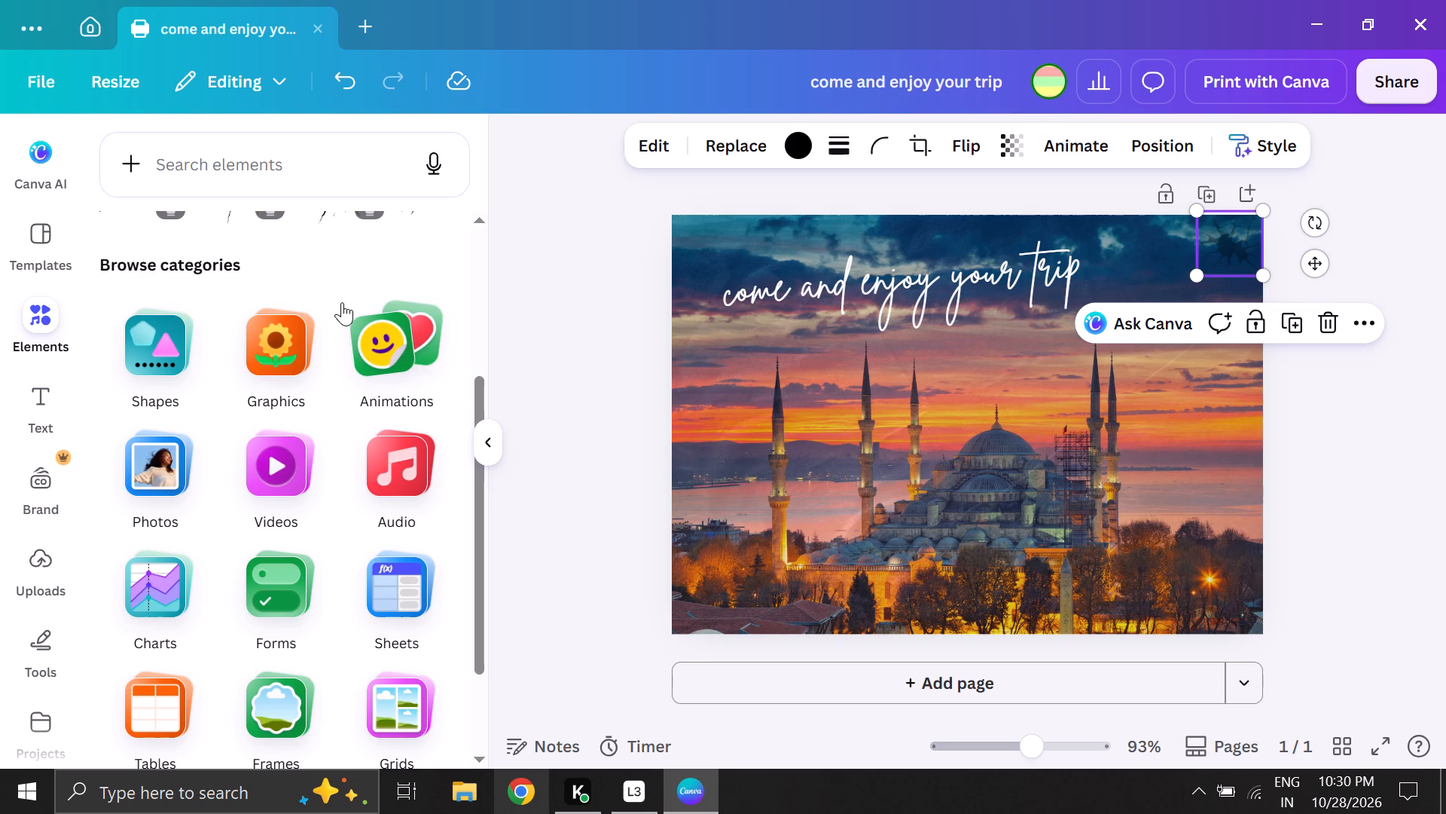
scroll(243, 432, down, 1)
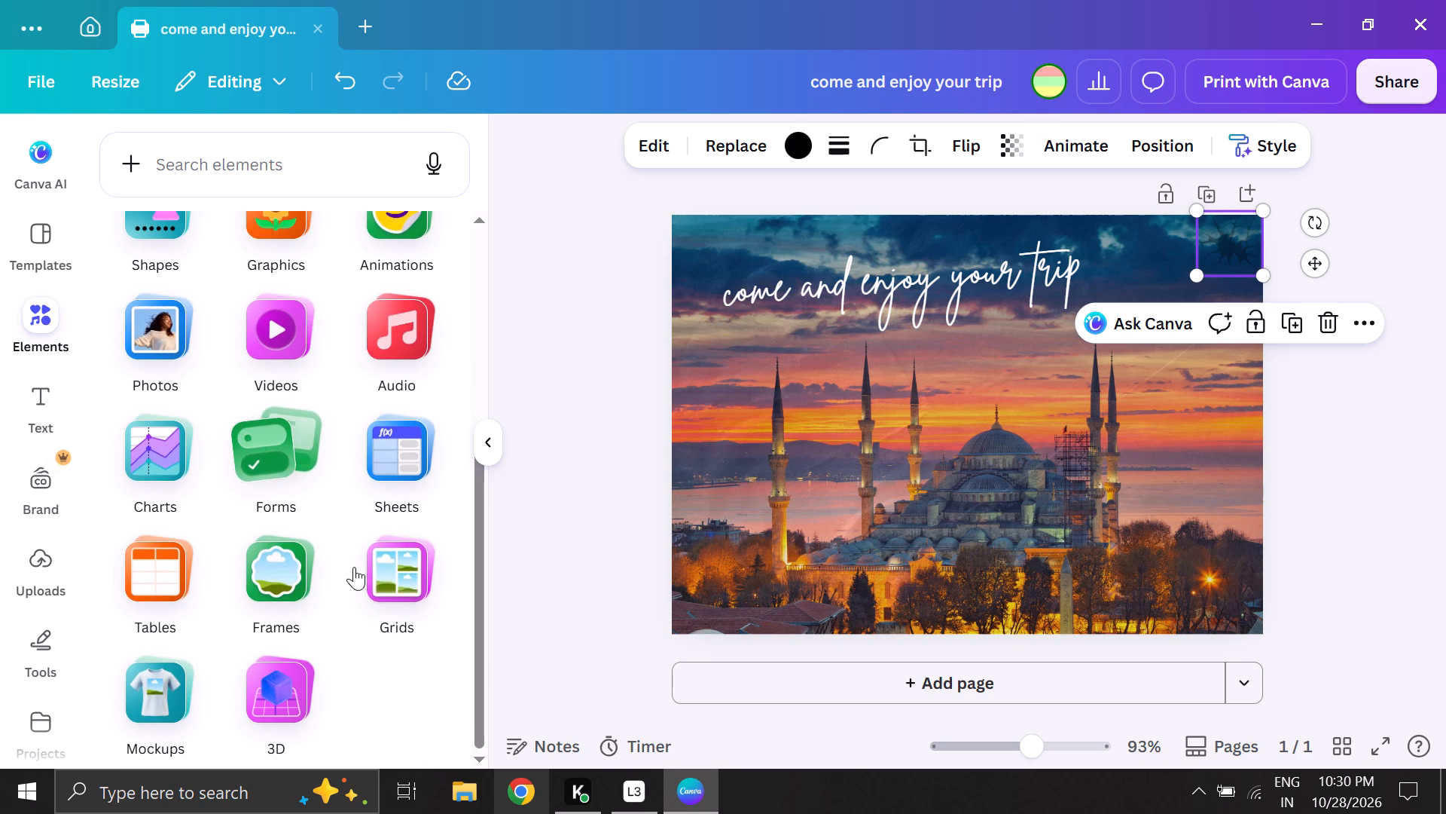
scroll(237, 441, up, 1)
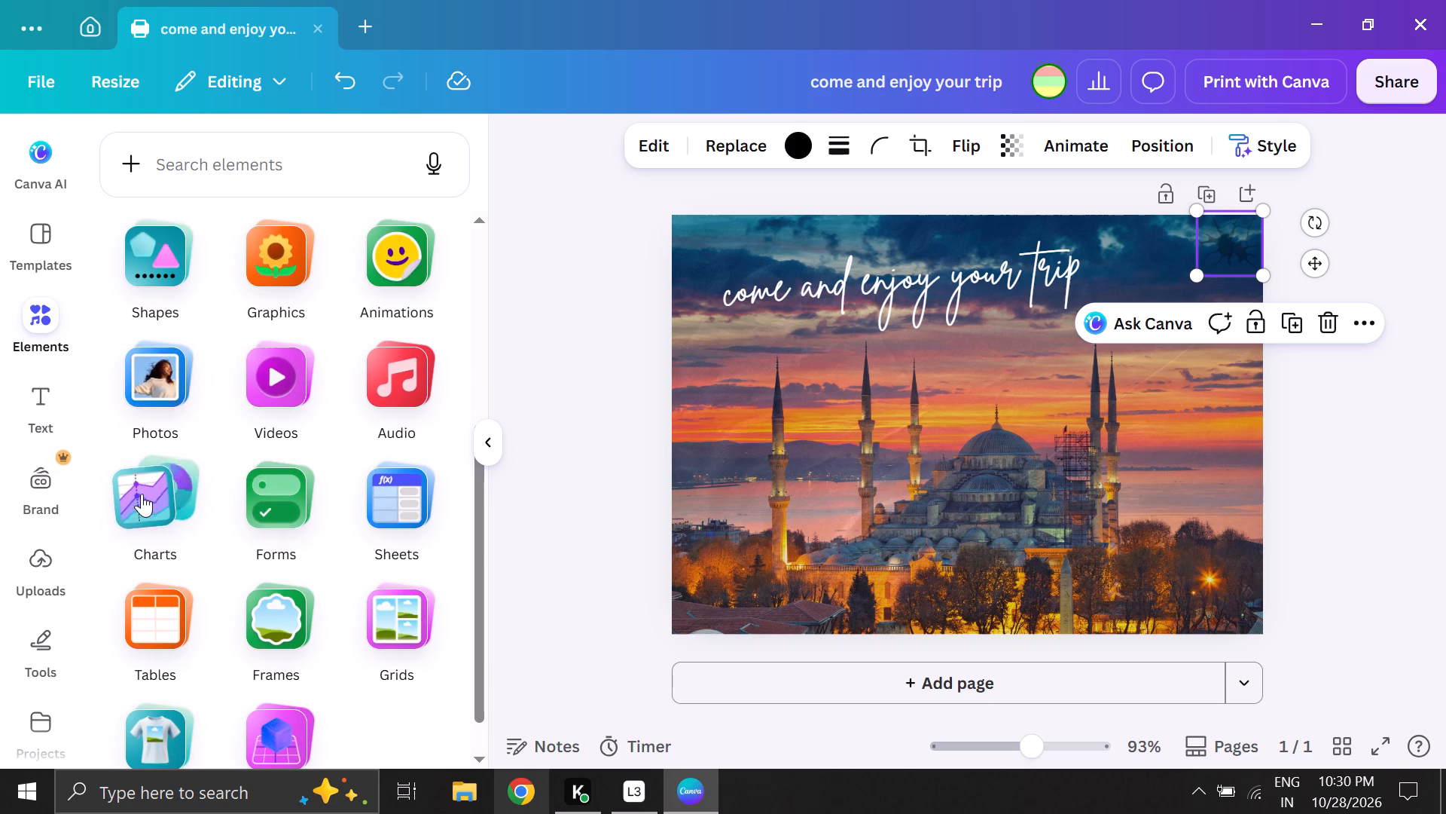
scroll(189, 402, up, 1)
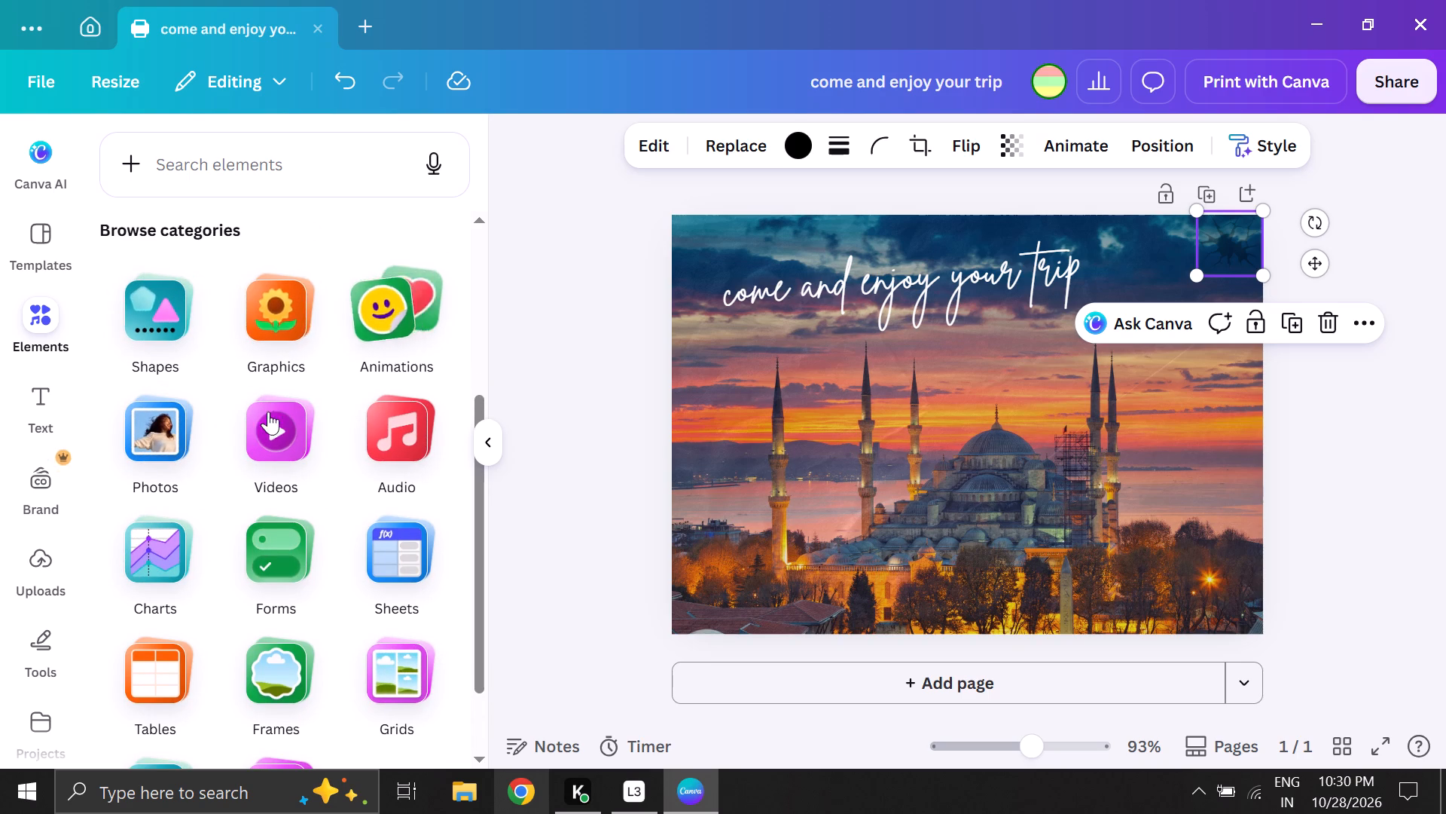
click(287, 347)
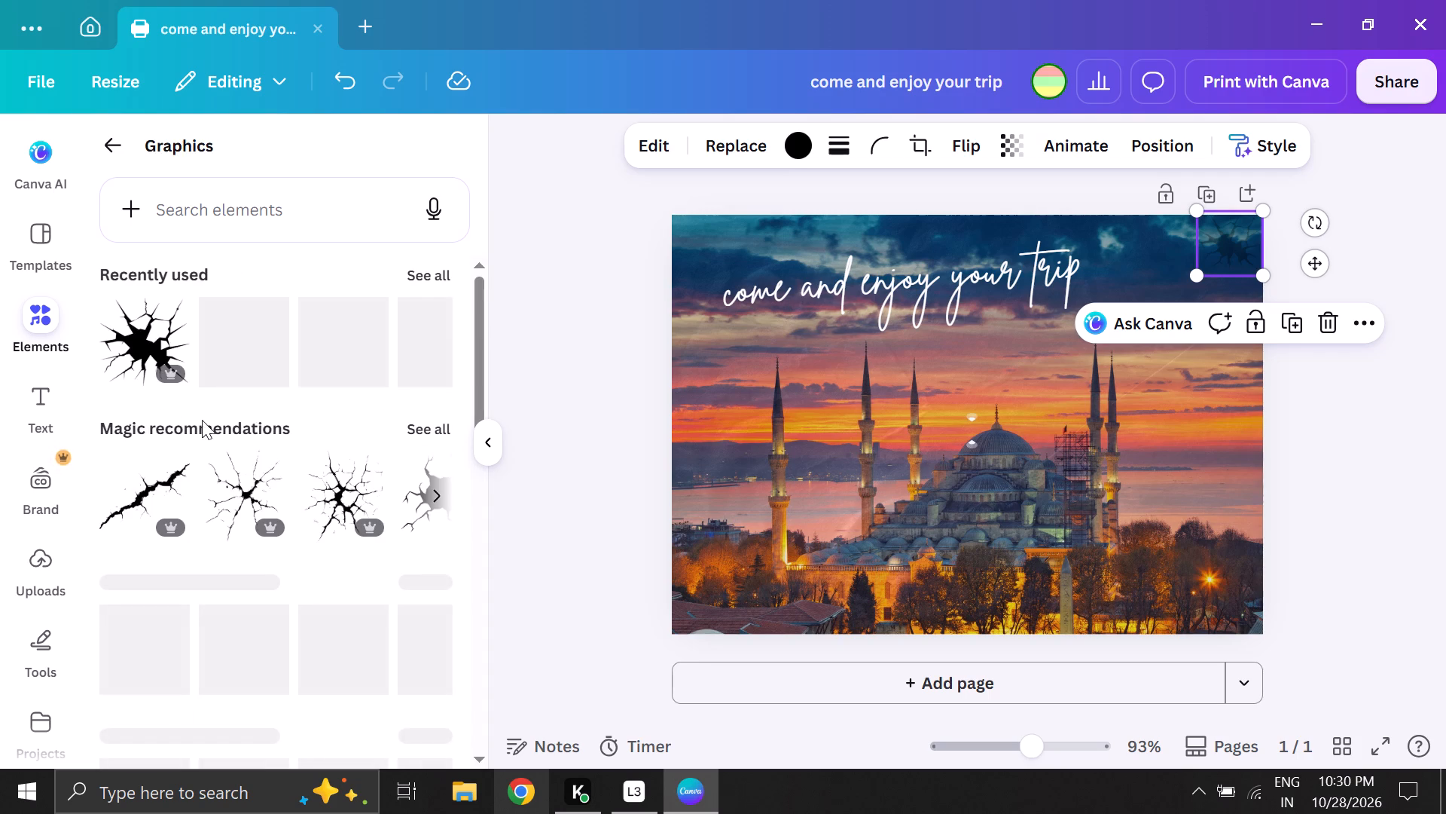
scroll(202, 420, down, 2)
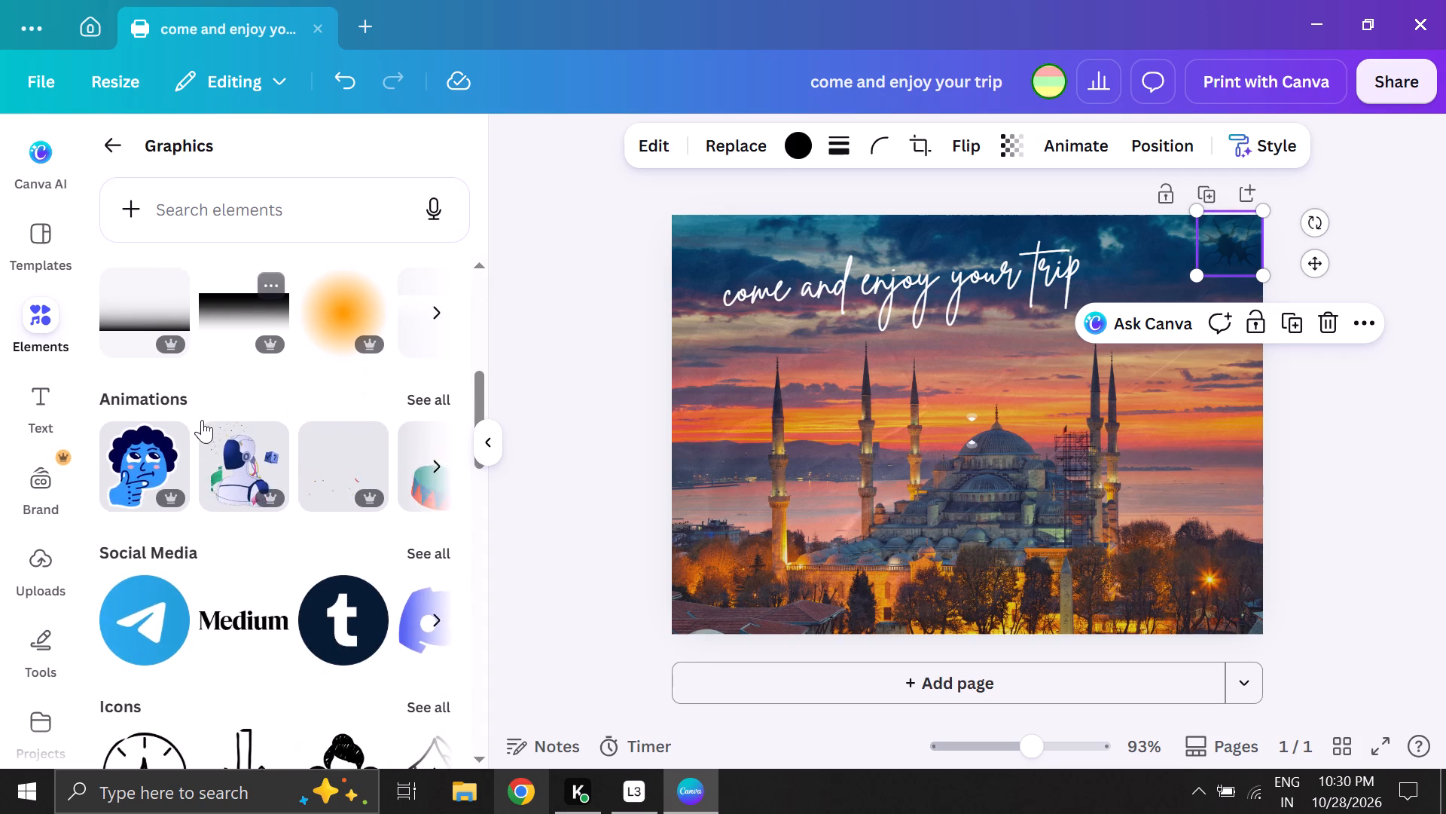
scroll(303, 397, left, 2)
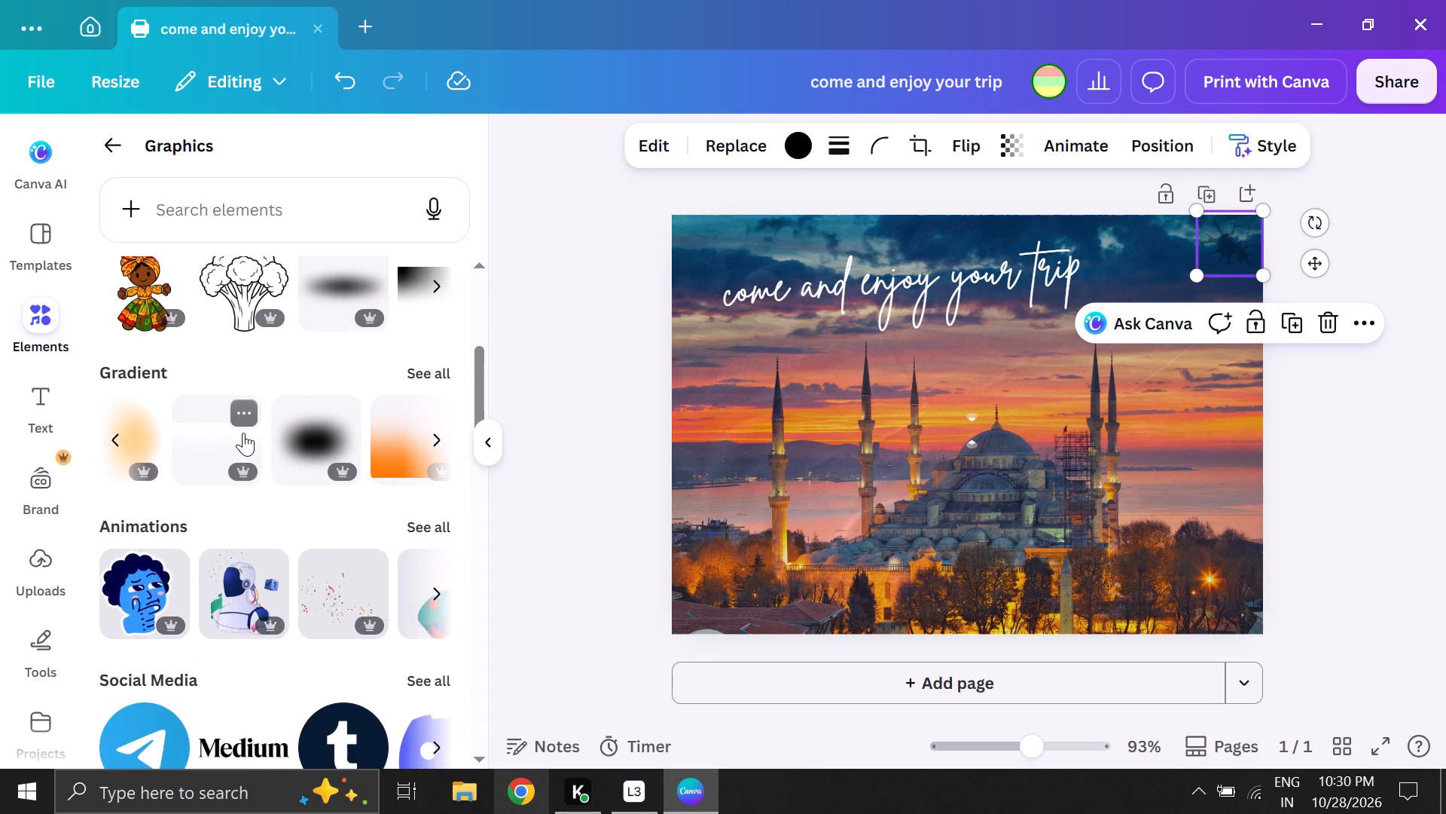
scroll(243, 433, right, 1)
double_click(243, 433)
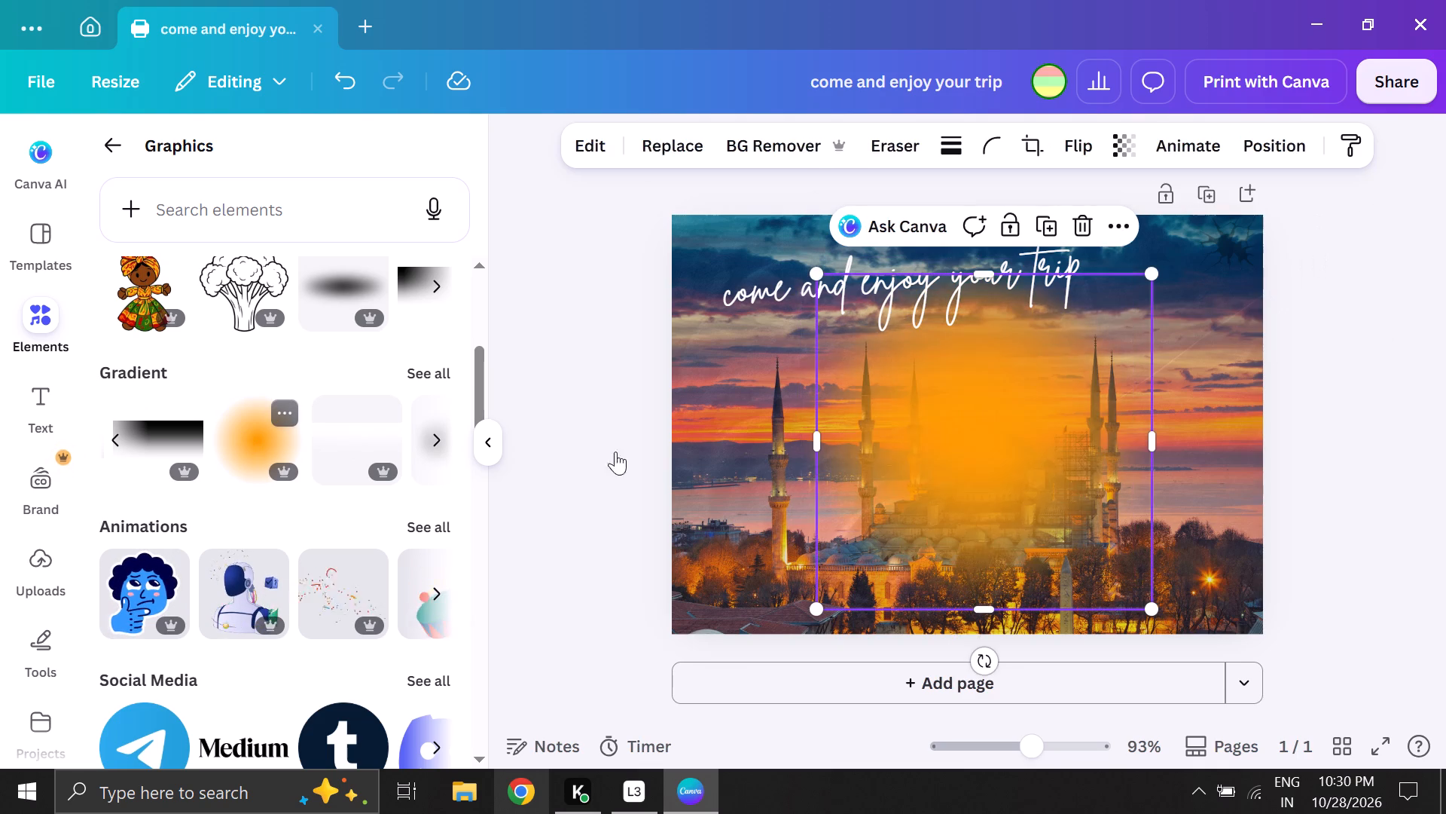
Resize one orange glow to about 119 mm square and position it so it tints the postcard's upper-left corner.
drag(993, 427, 755, 320)
drag(910, 497, 832, 424)
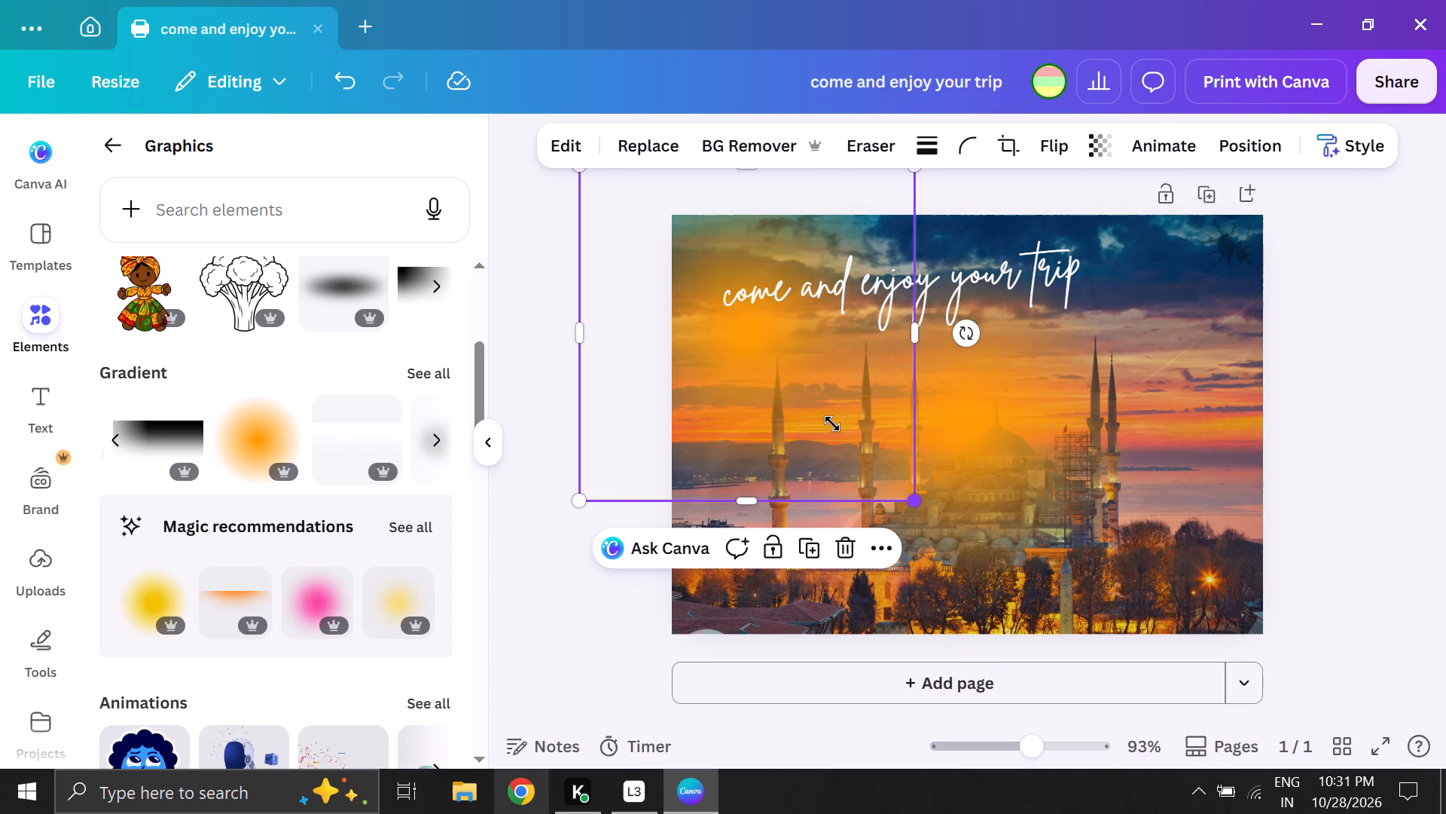
drag(832, 424, 782, 383)
click(920, 286)
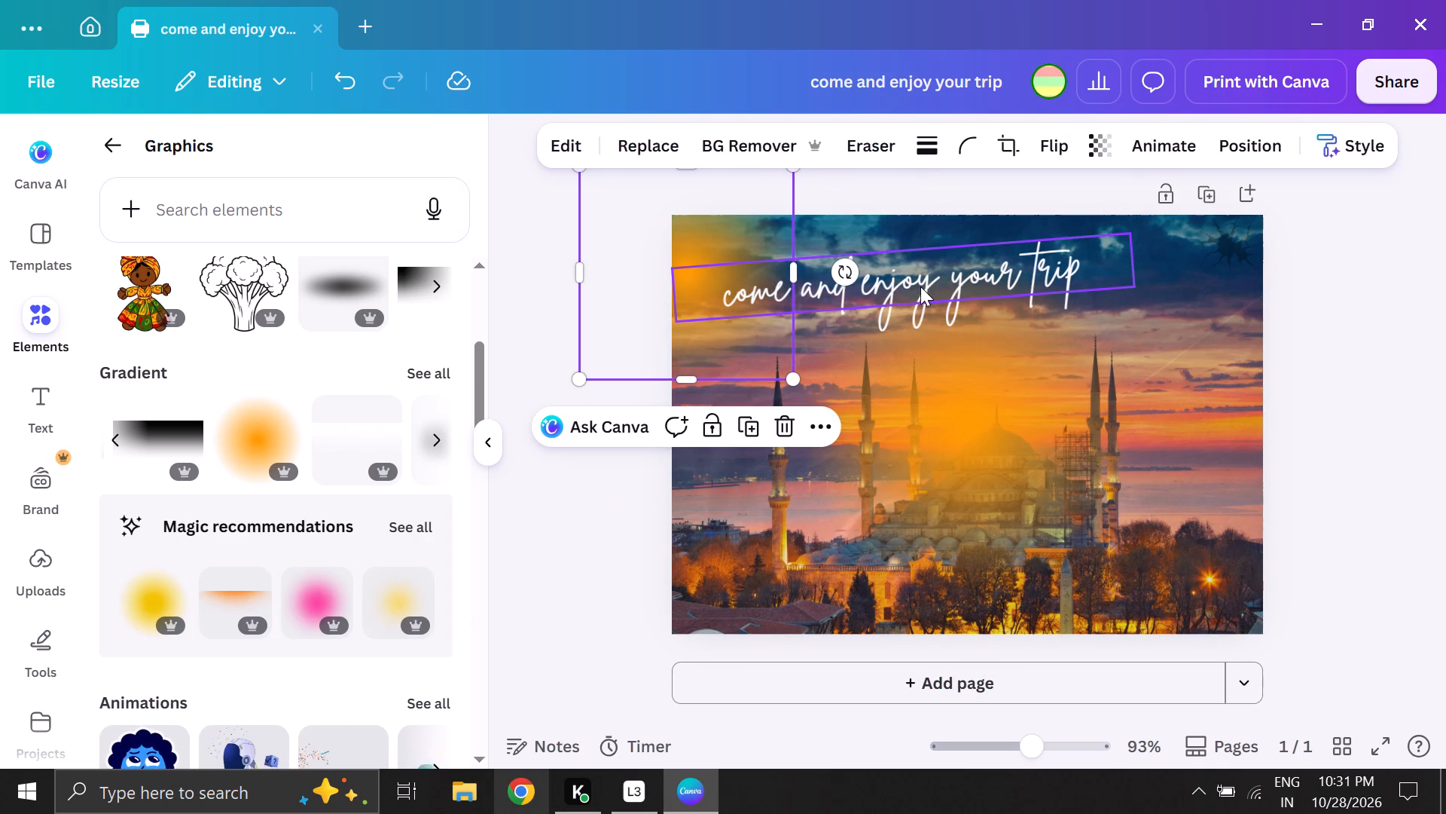
click(934, 360)
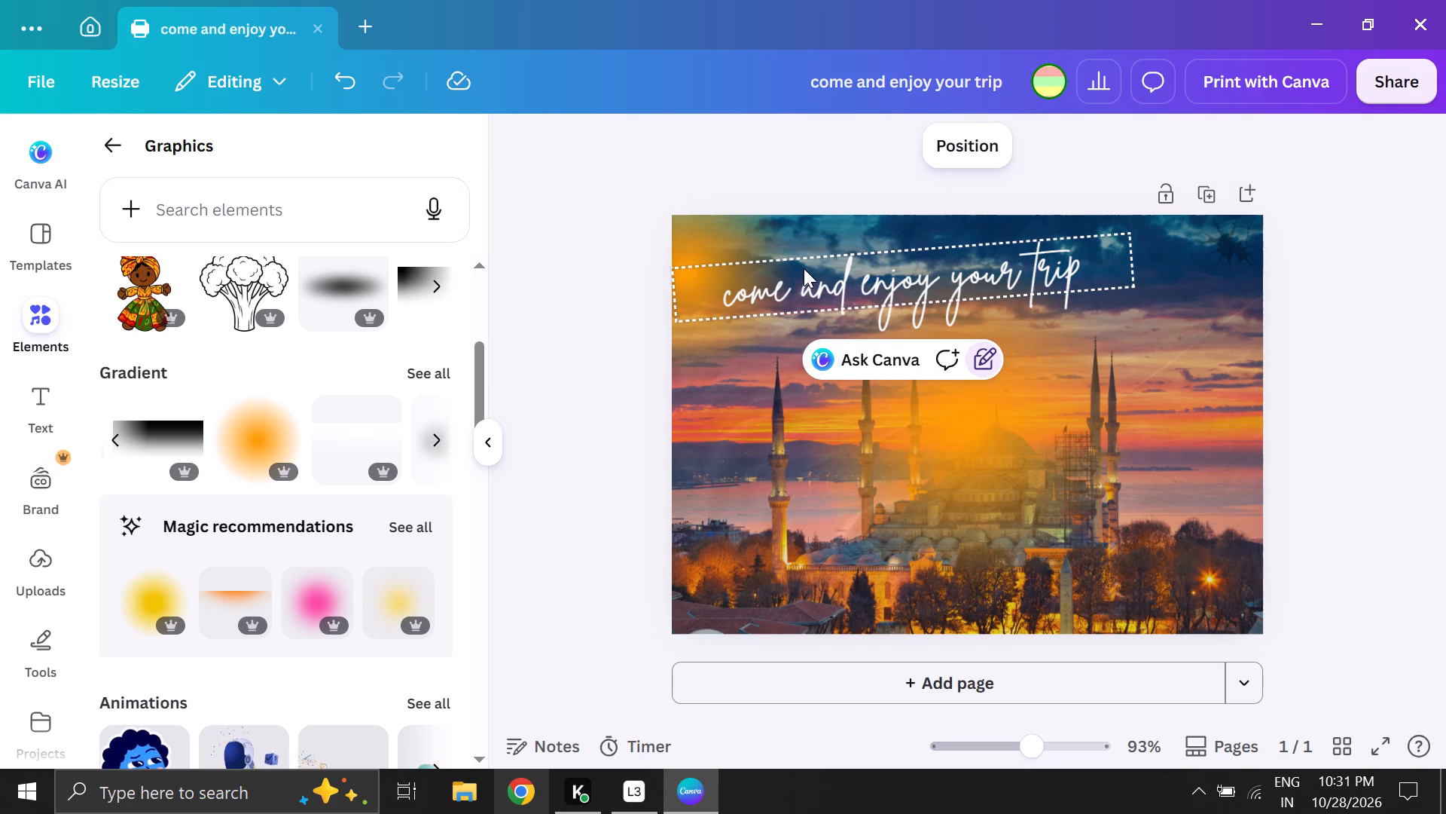
click(732, 221)
drag(732, 221, 735, 222)
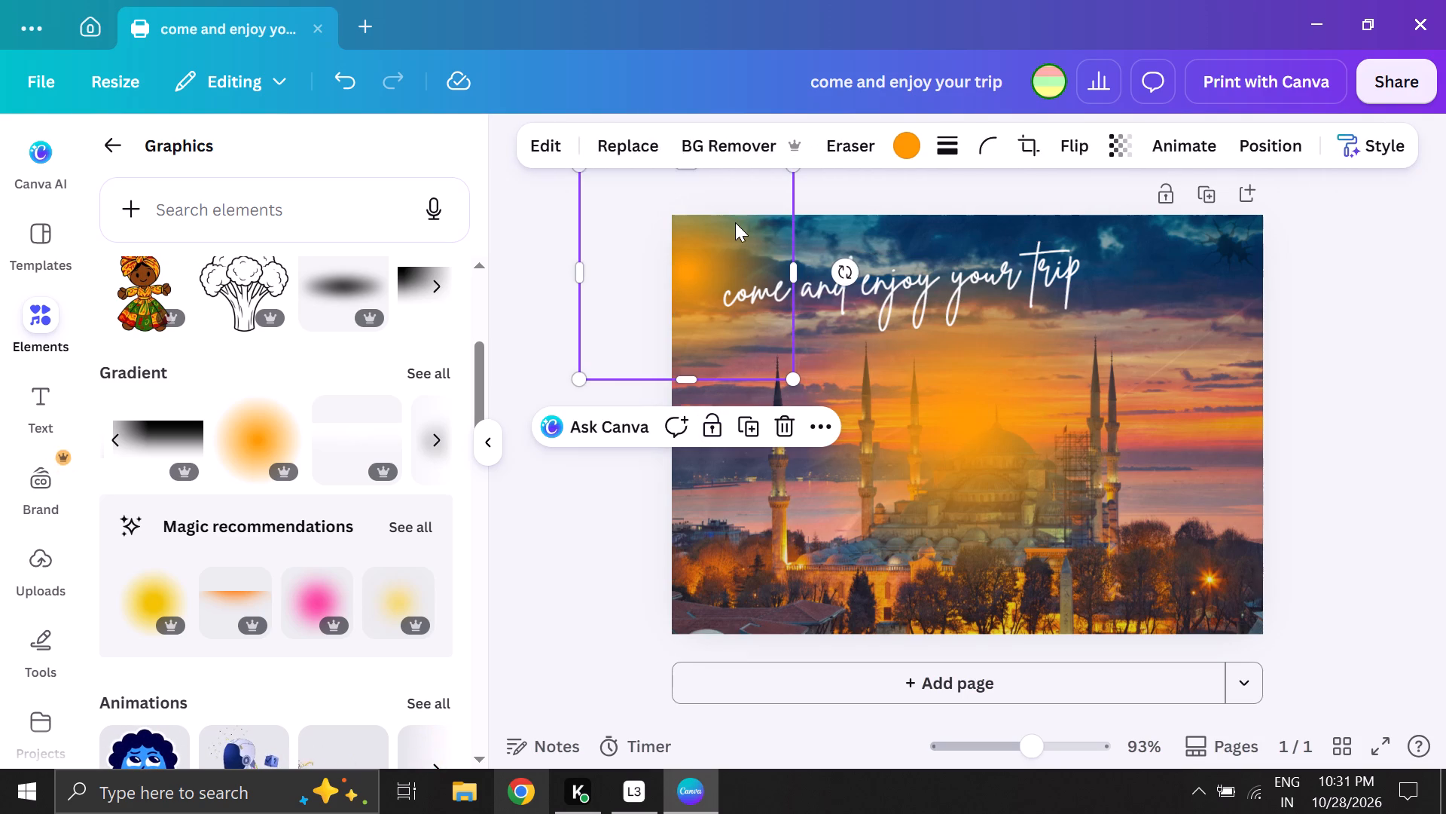
drag(735, 222, 723, 217)
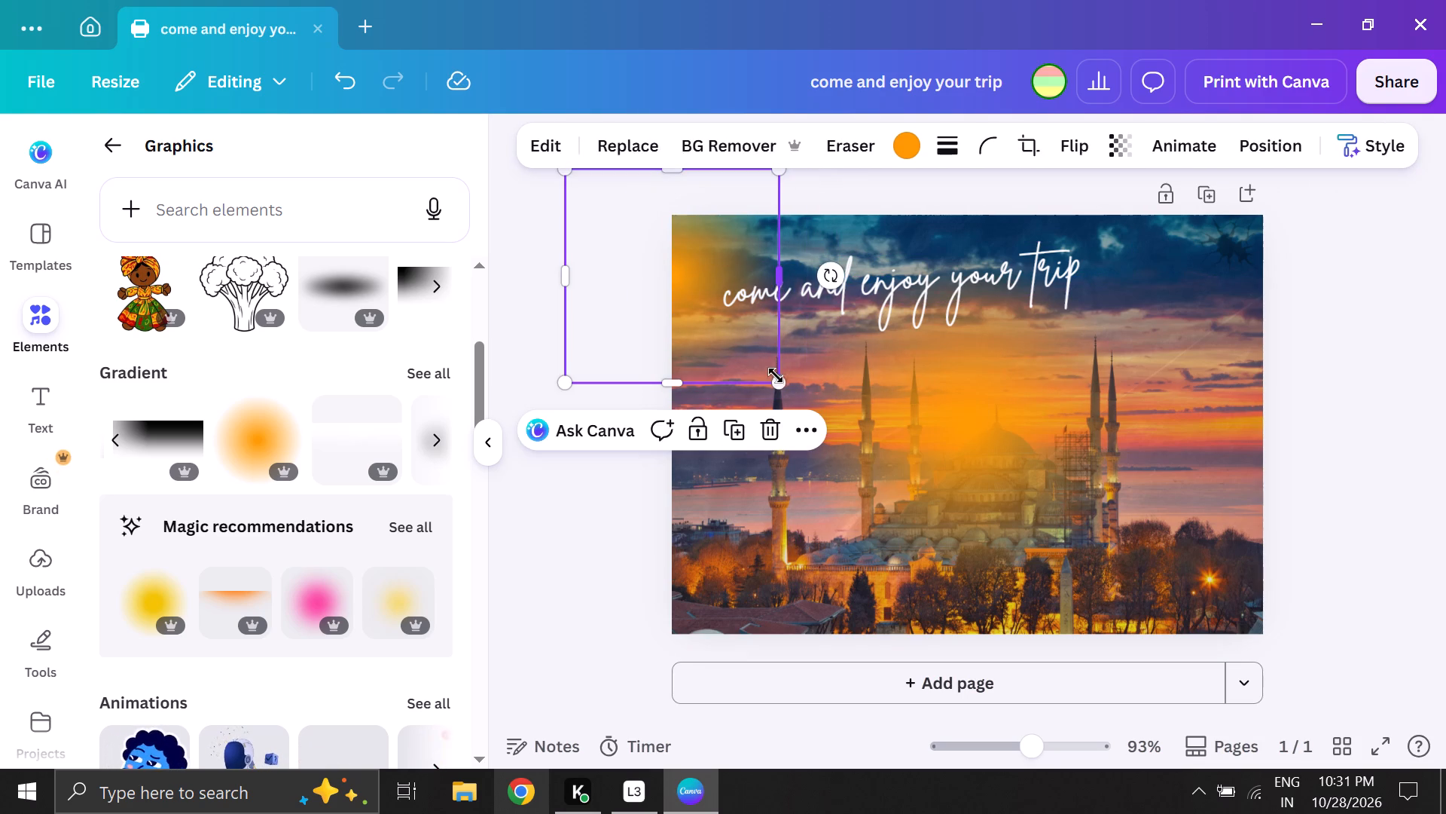
drag(773, 378, 1146, 536)
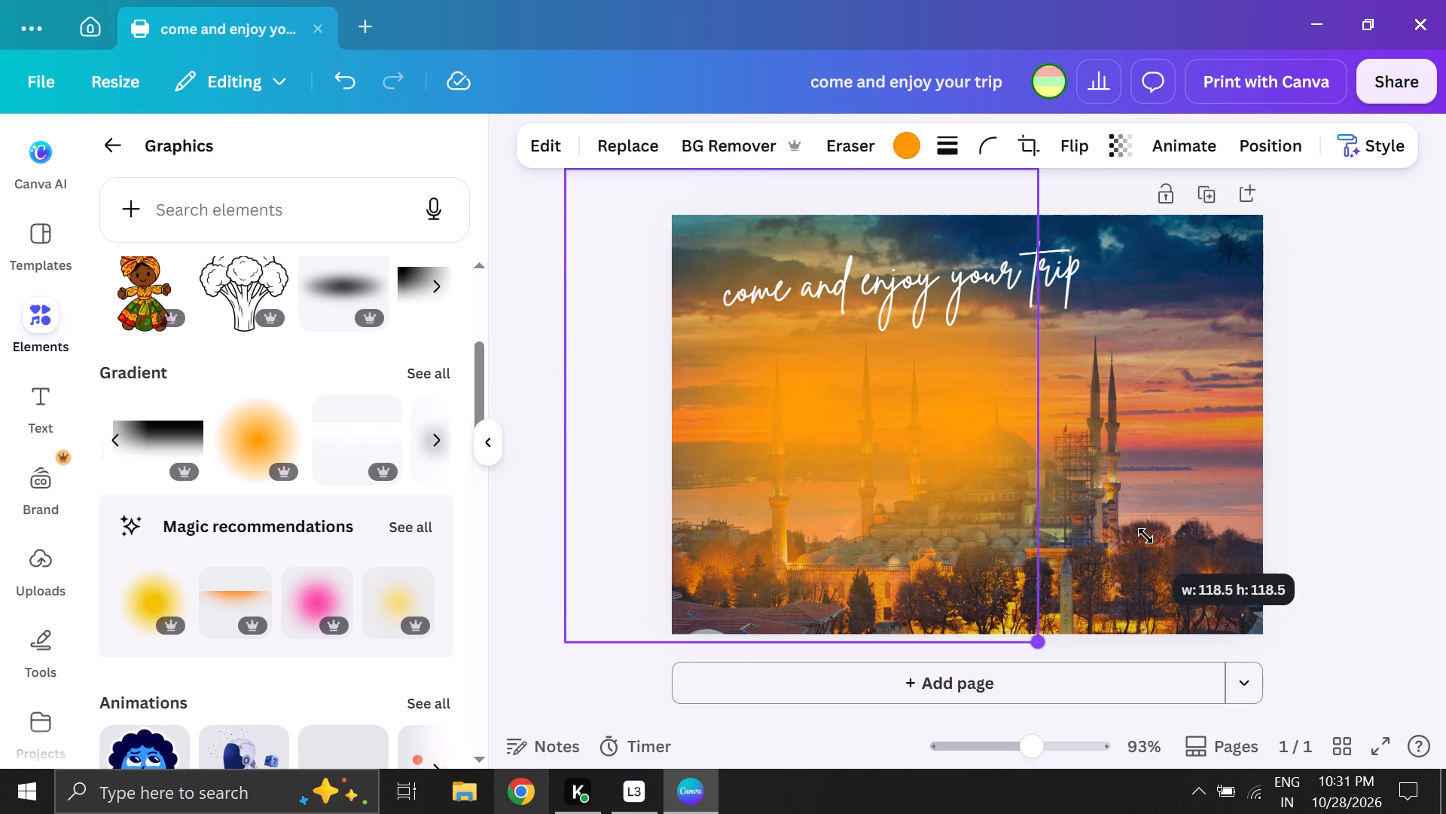
drag(1146, 536, 1145, 537)
drag(944, 430, 775, 264)
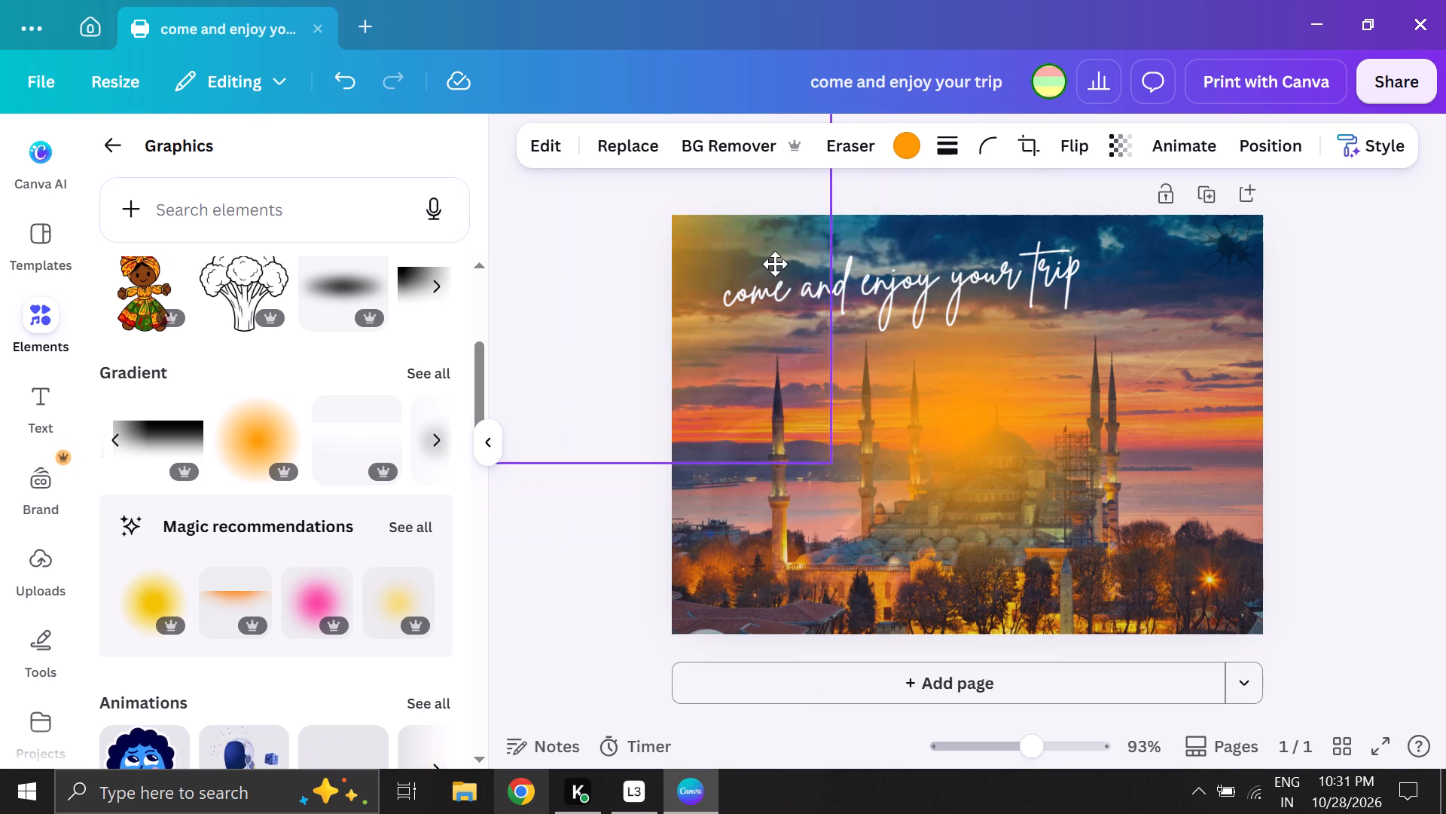
drag(775, 264, 778, 274)
Delete the other orange glow covering the mosque in the middle of the postcard.
click(1041, 447)
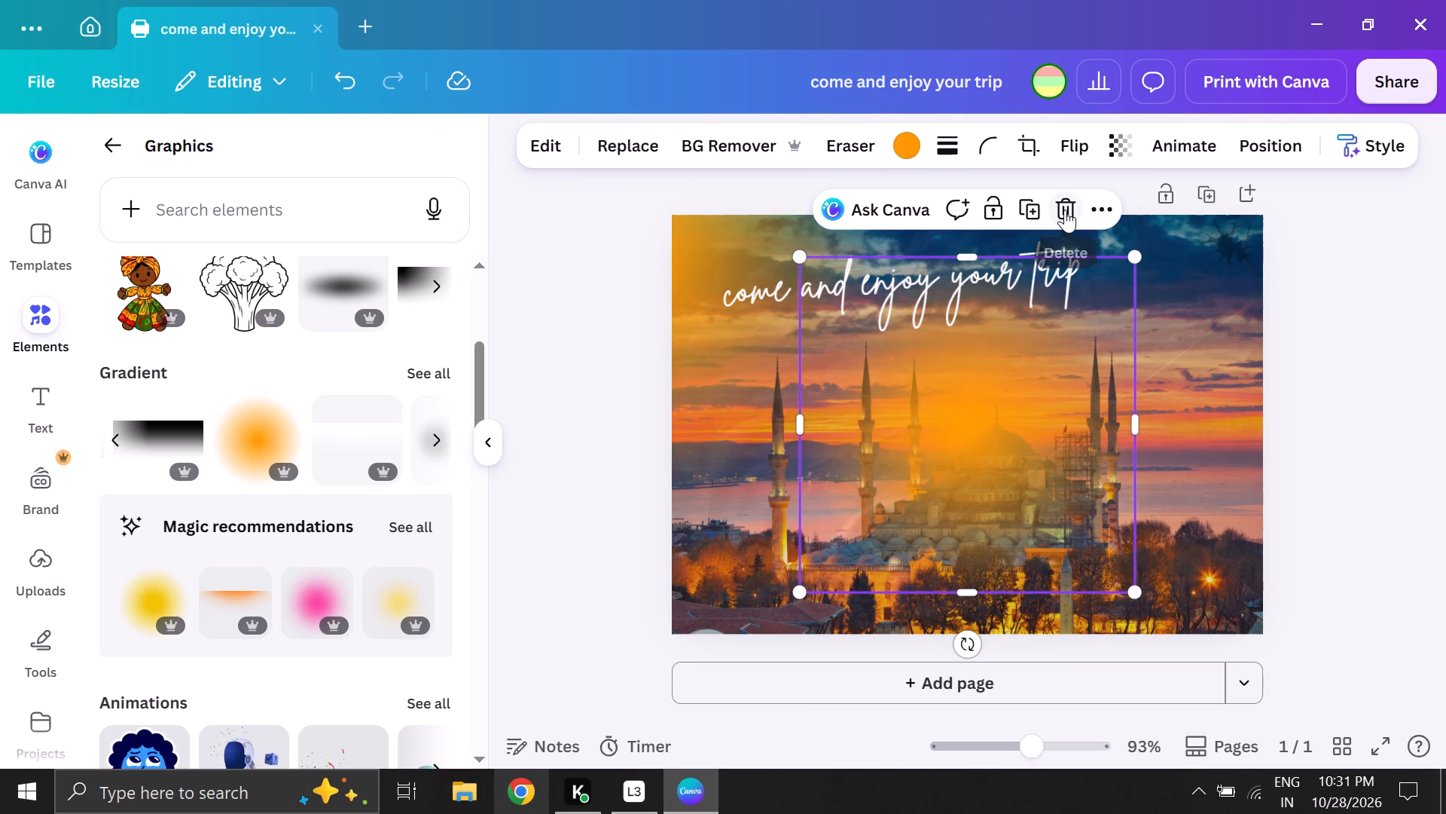
click(1065, 210)
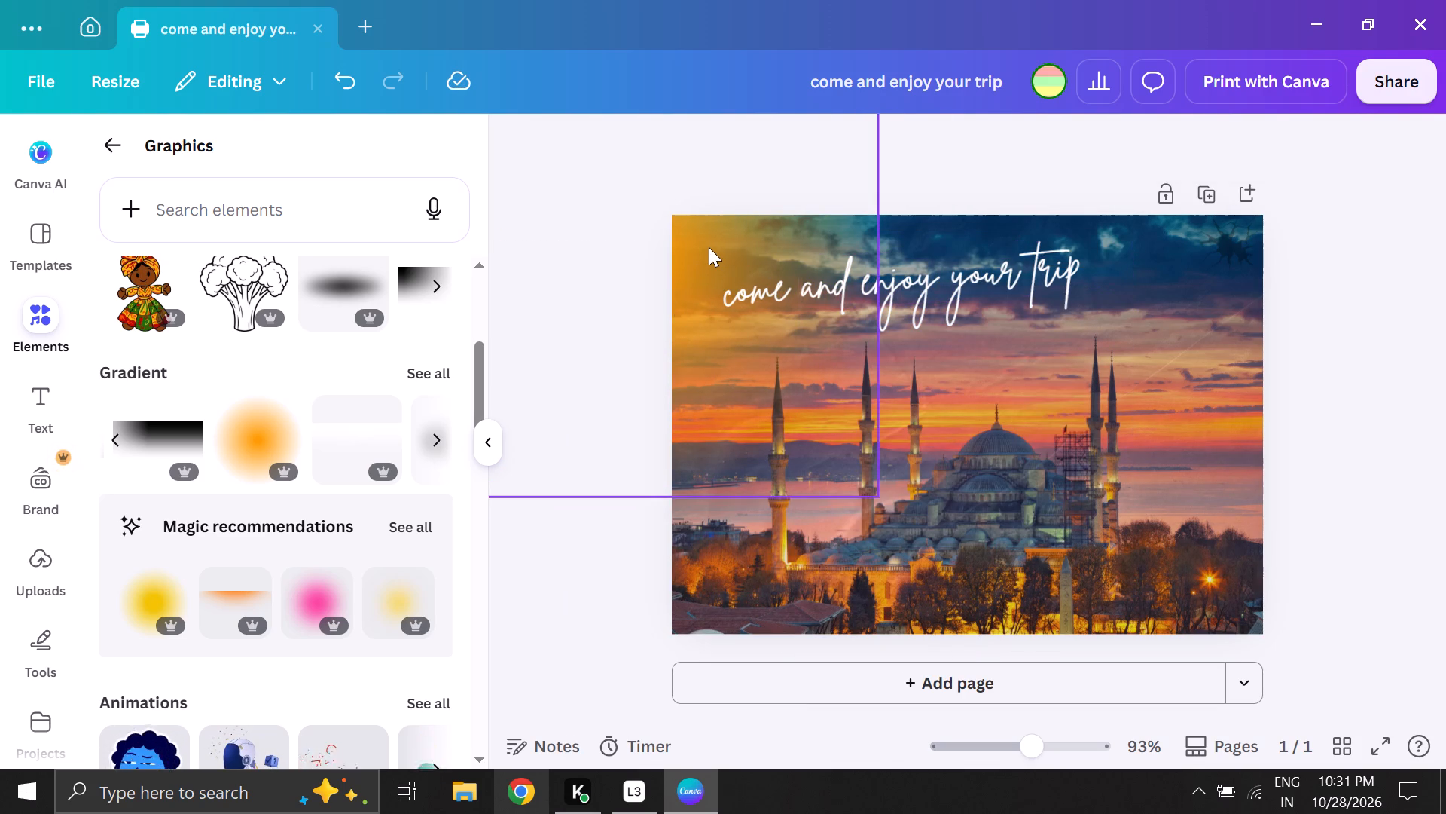
Set the transparency of the orange glow in the postcard's upper-left corner to 77.
click(709, 247)
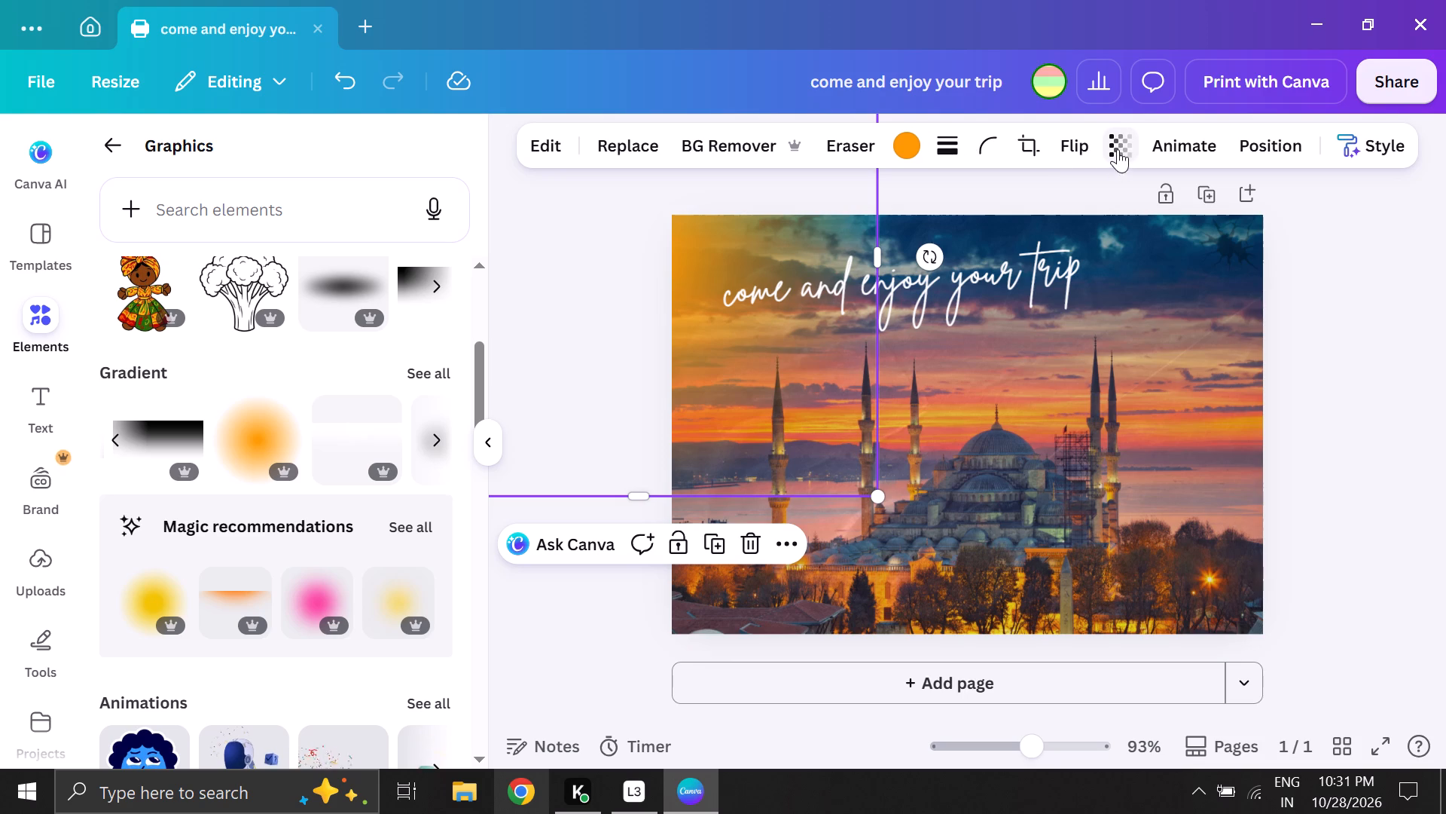
click(1118, 147)
click(1100, 235)
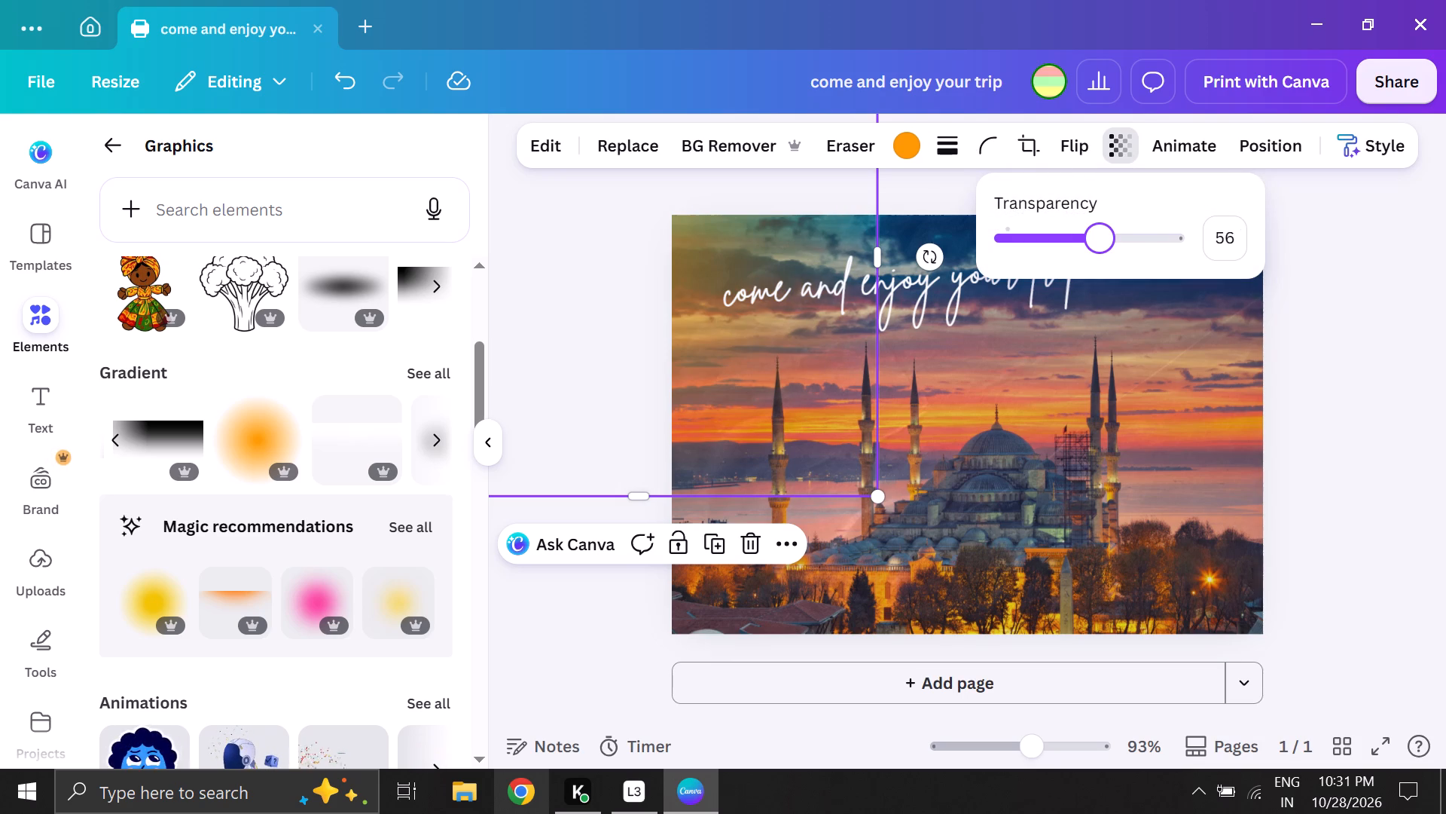
drag(1112, 241, 1136, 242)
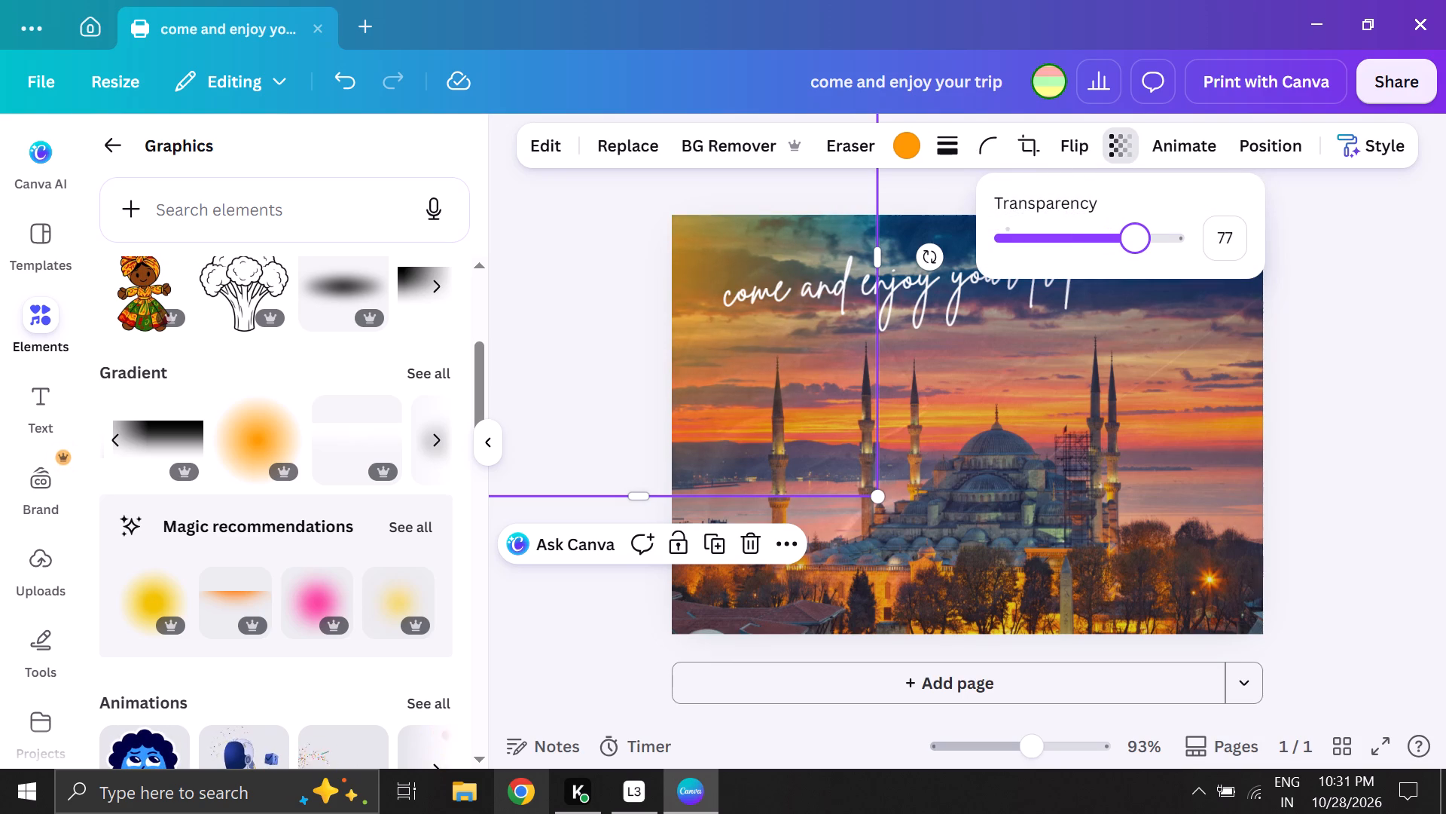
Fine-tune the transparency of the orange glow in the postcard's upper-left corner.
drag(1136, 242, 1139, 244)
click(1444, 389)
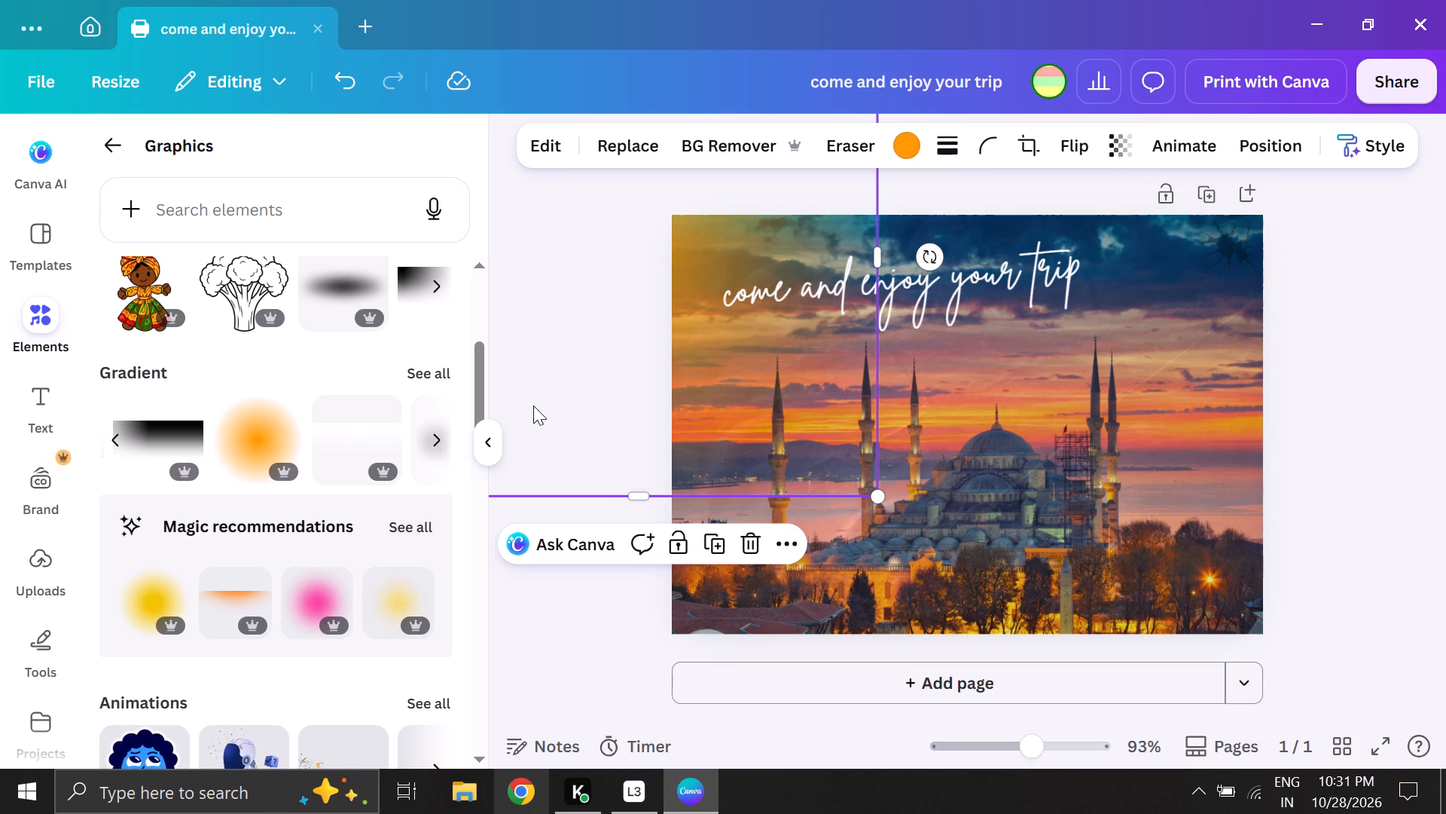
Browse the Animations, Social Media, Icons and Collections sections of the Graphics category for further decorations.
scroll(380, 485, down, 2)
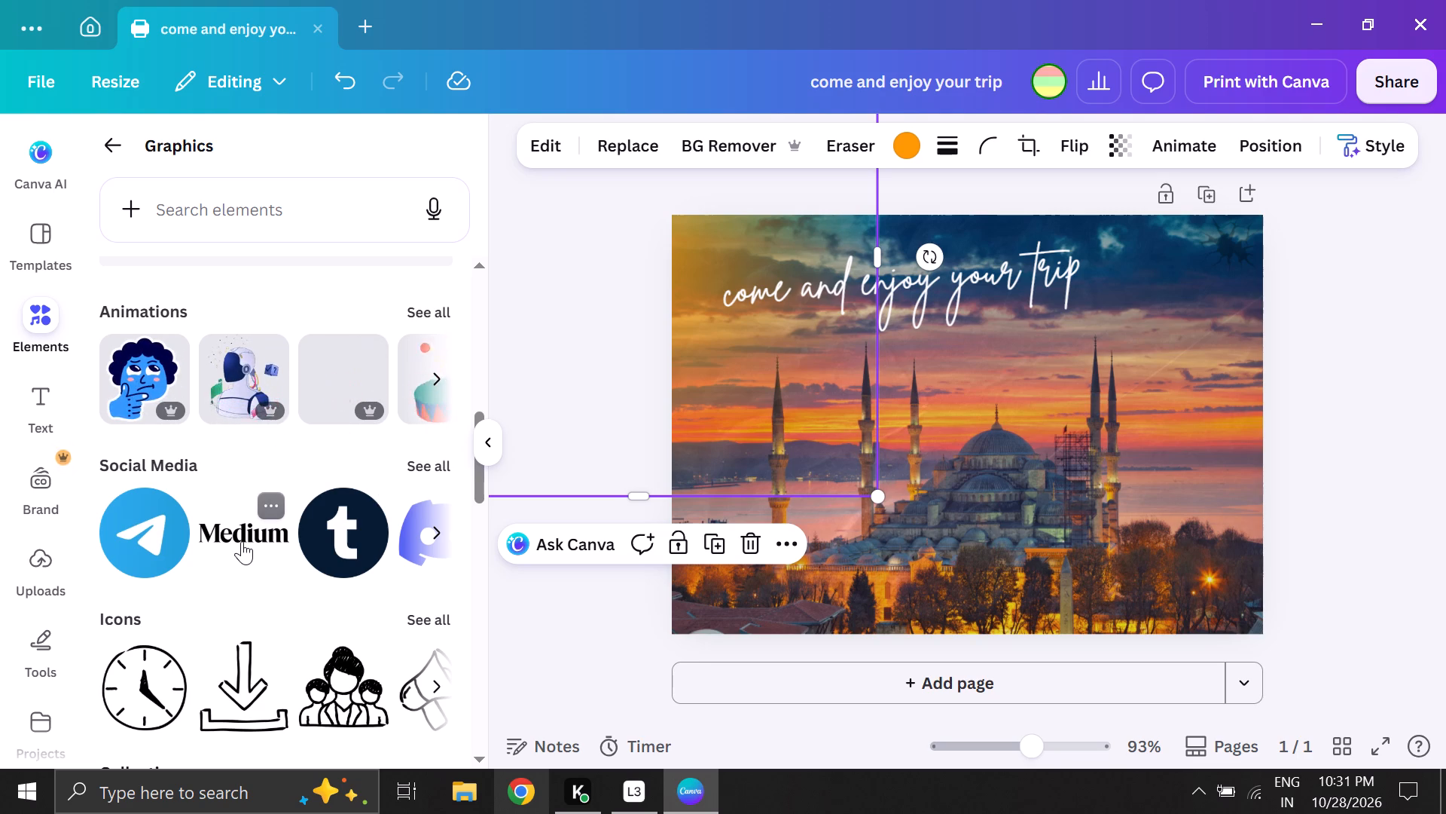
scroll(242, 541, down, 1)
scroll(298, 499, left, 6)
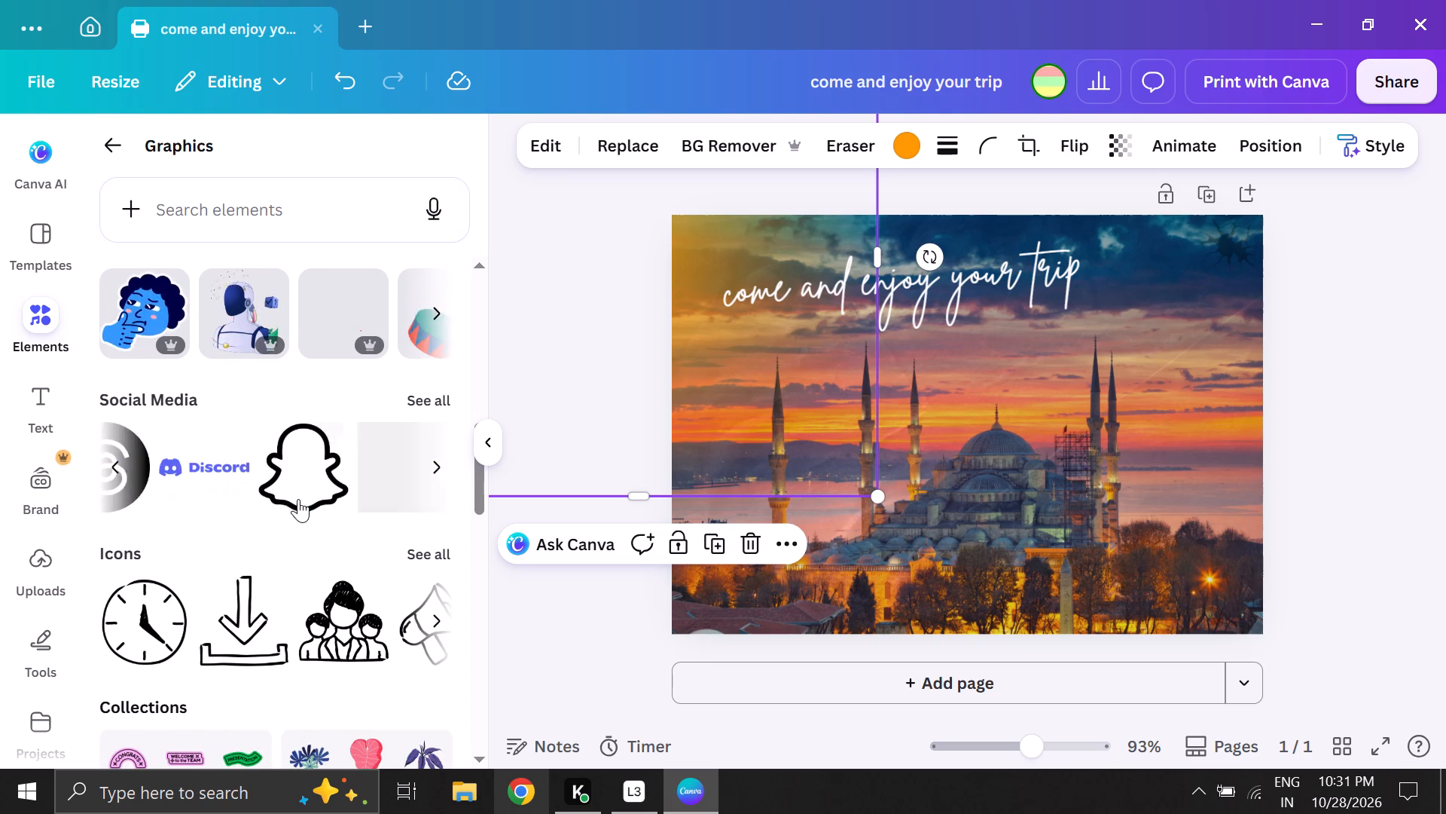
scroll(298, 499, left, 1)
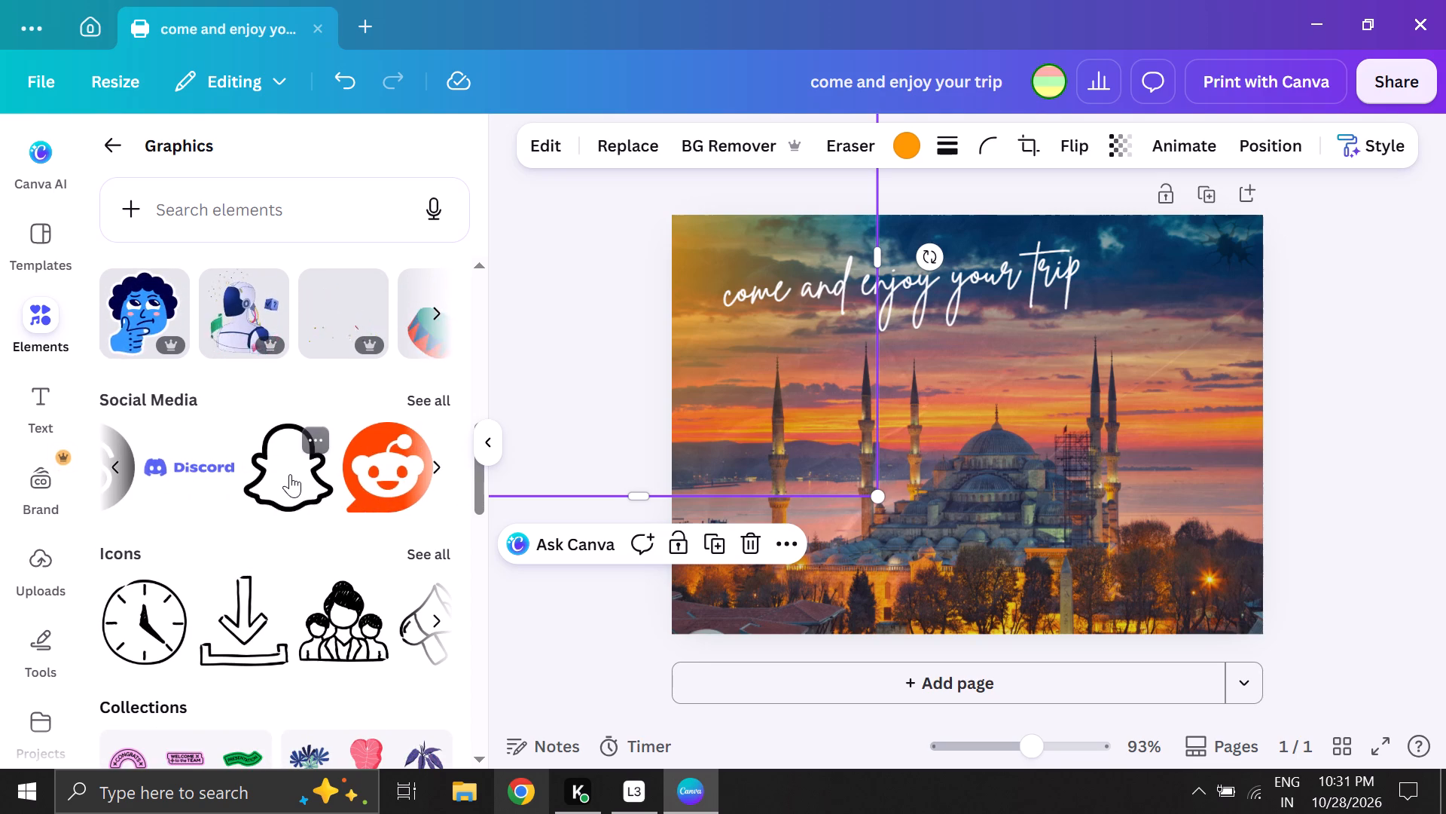
scroll(290, 474, down, 1)
scroll(136, 449, left, 2)
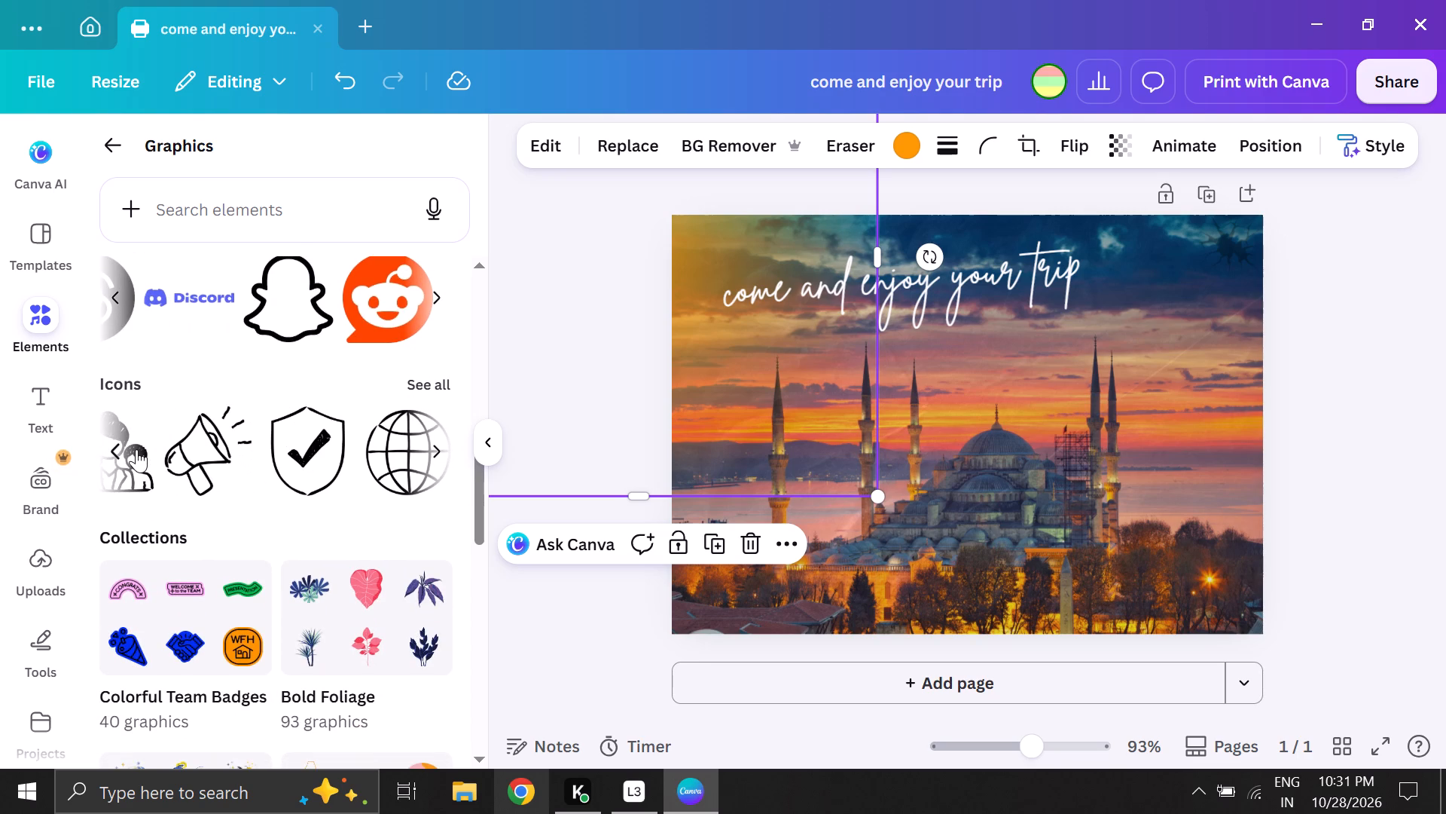
scroll(136, 449, left, 1)
scroll(345, 439, left, 3)
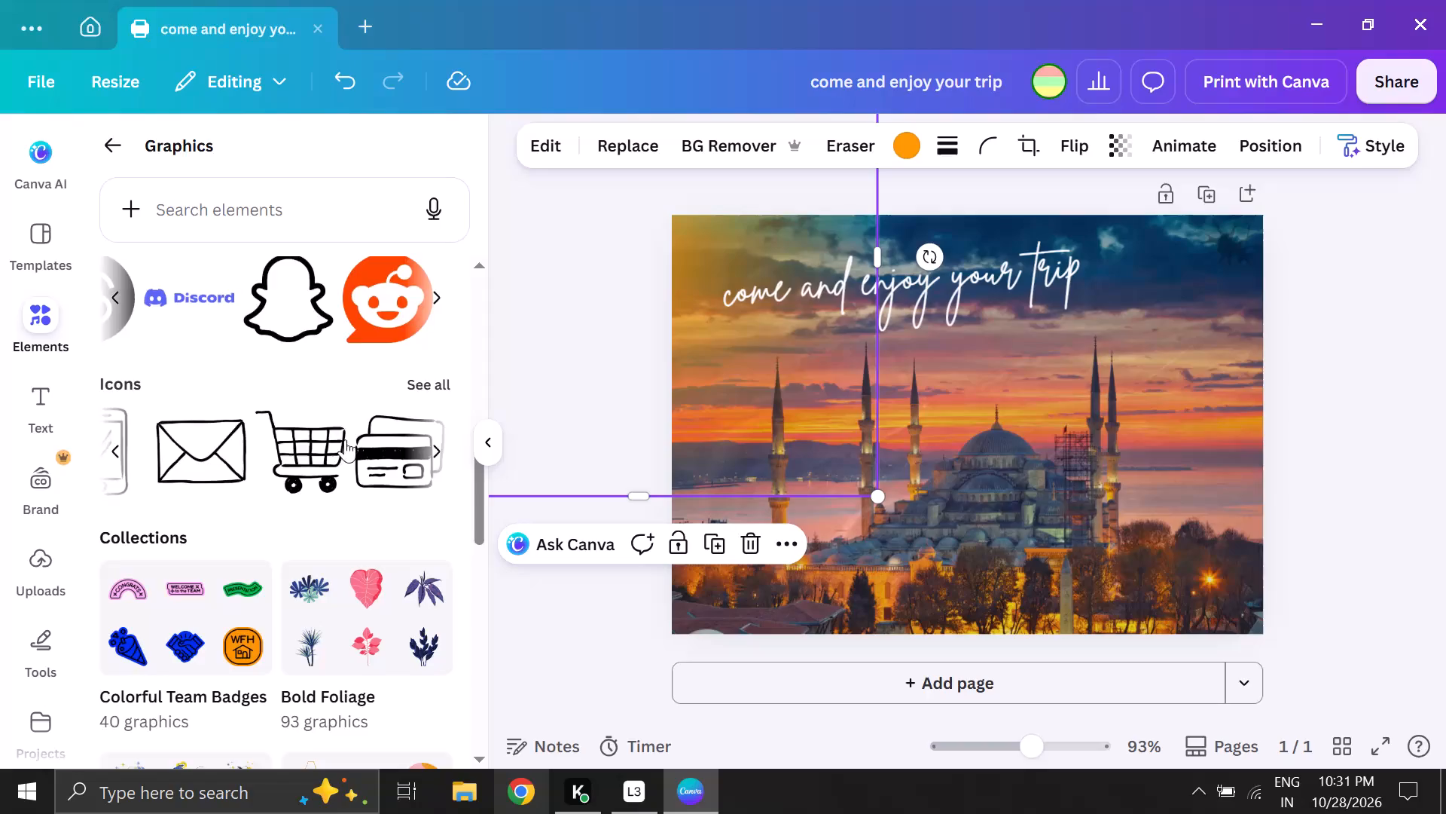
scroll(345, 439, left, 1)
scroll(345, 439, down, 2)
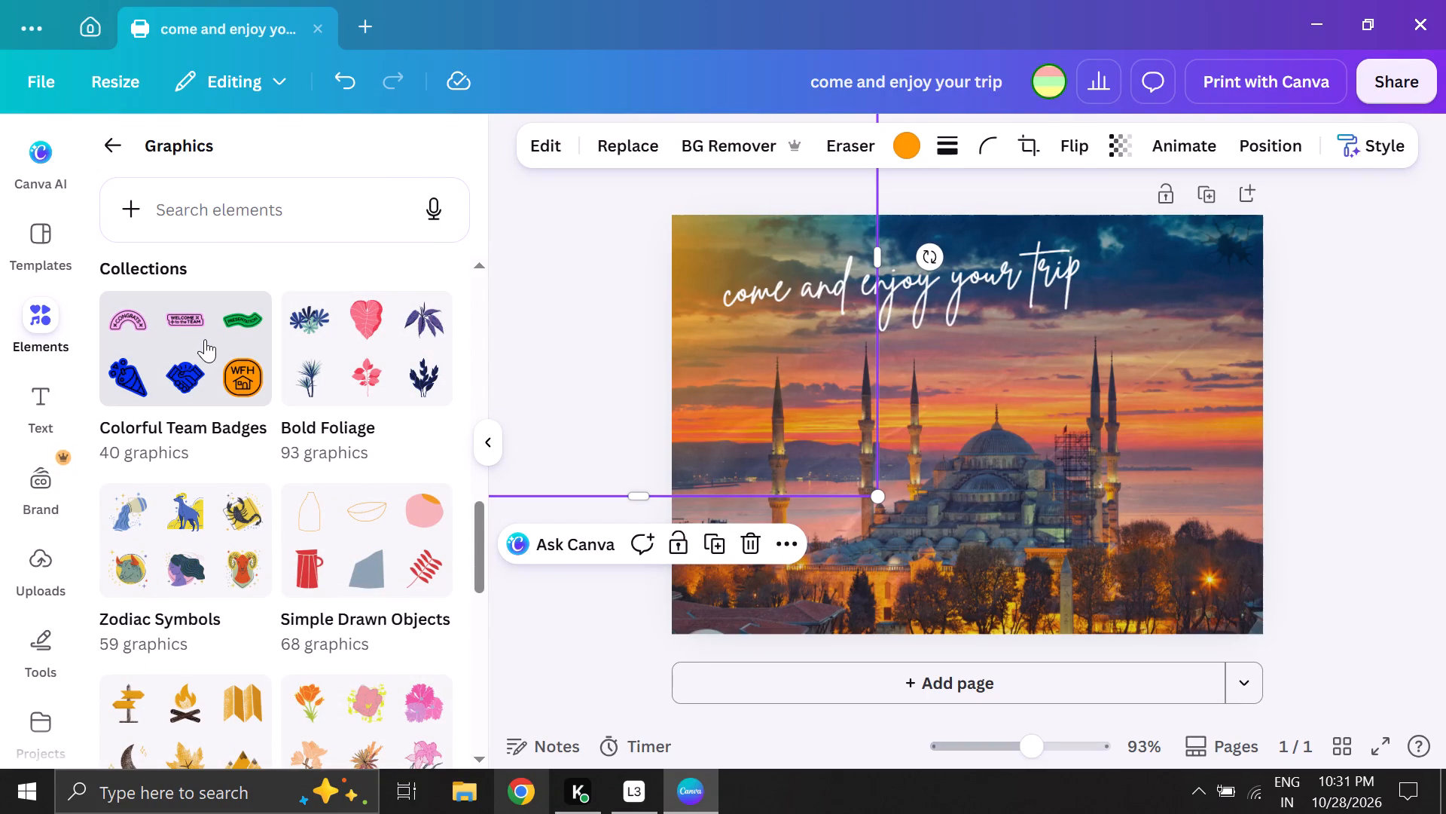
Insert the purple drooping-leaf graphic from the Bold Foliage collection, tilted clockwise and shrunk, in the sky beside the tagline's end.
click(343, 343)
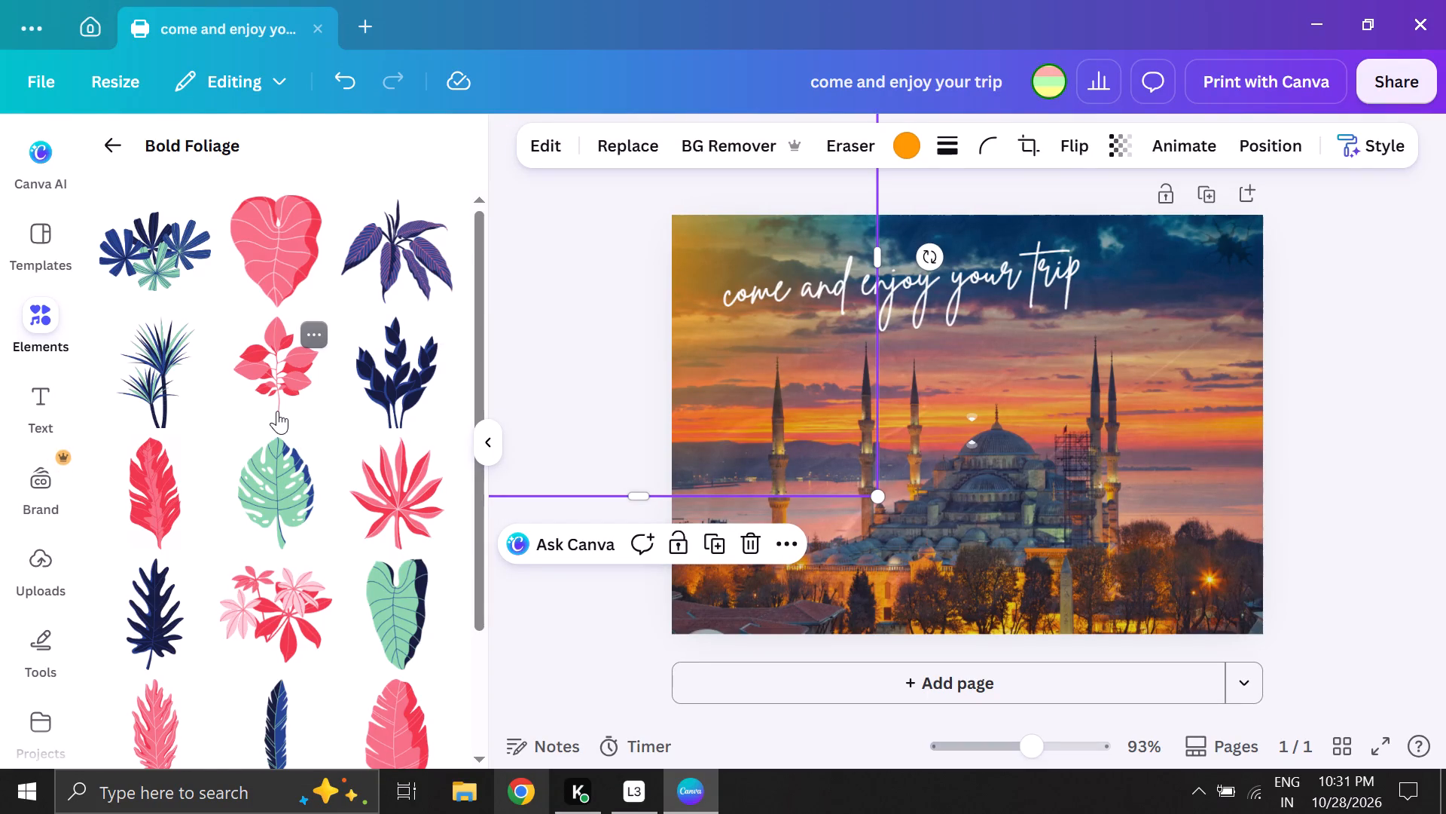
click(388, 225)
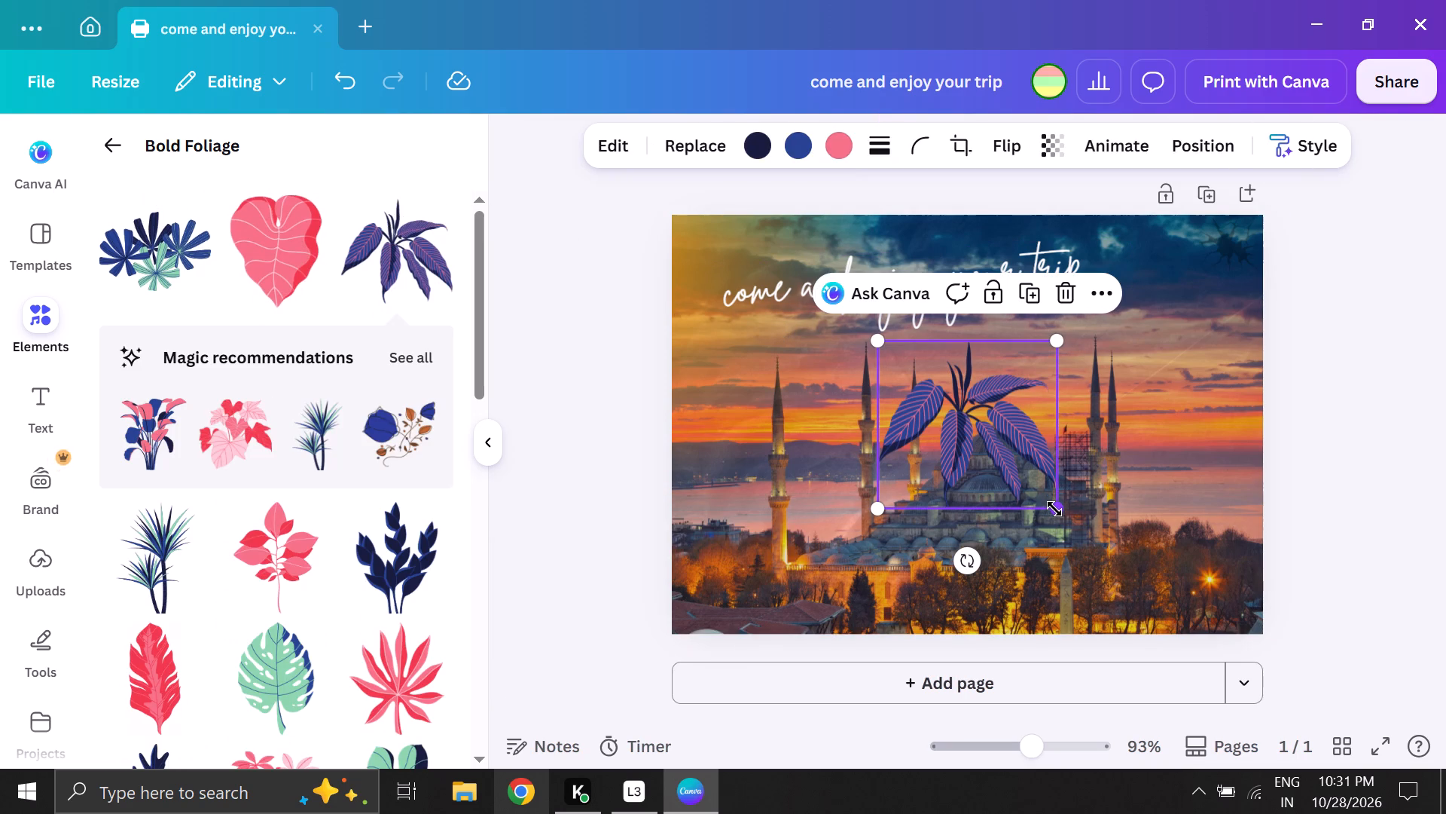
drag(1054, 509, 1017, 580)
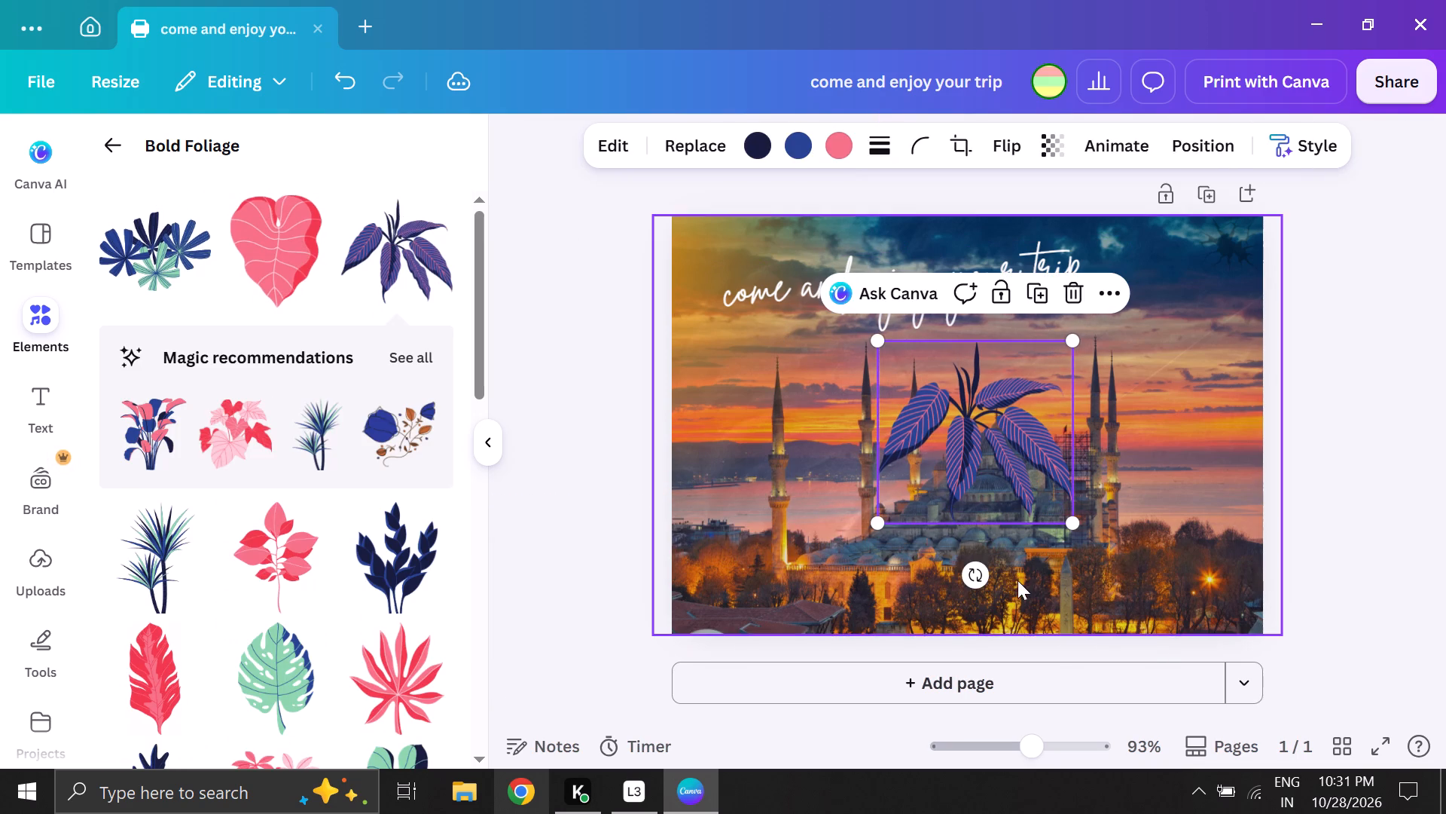
drag(974, 574, 865, 537)
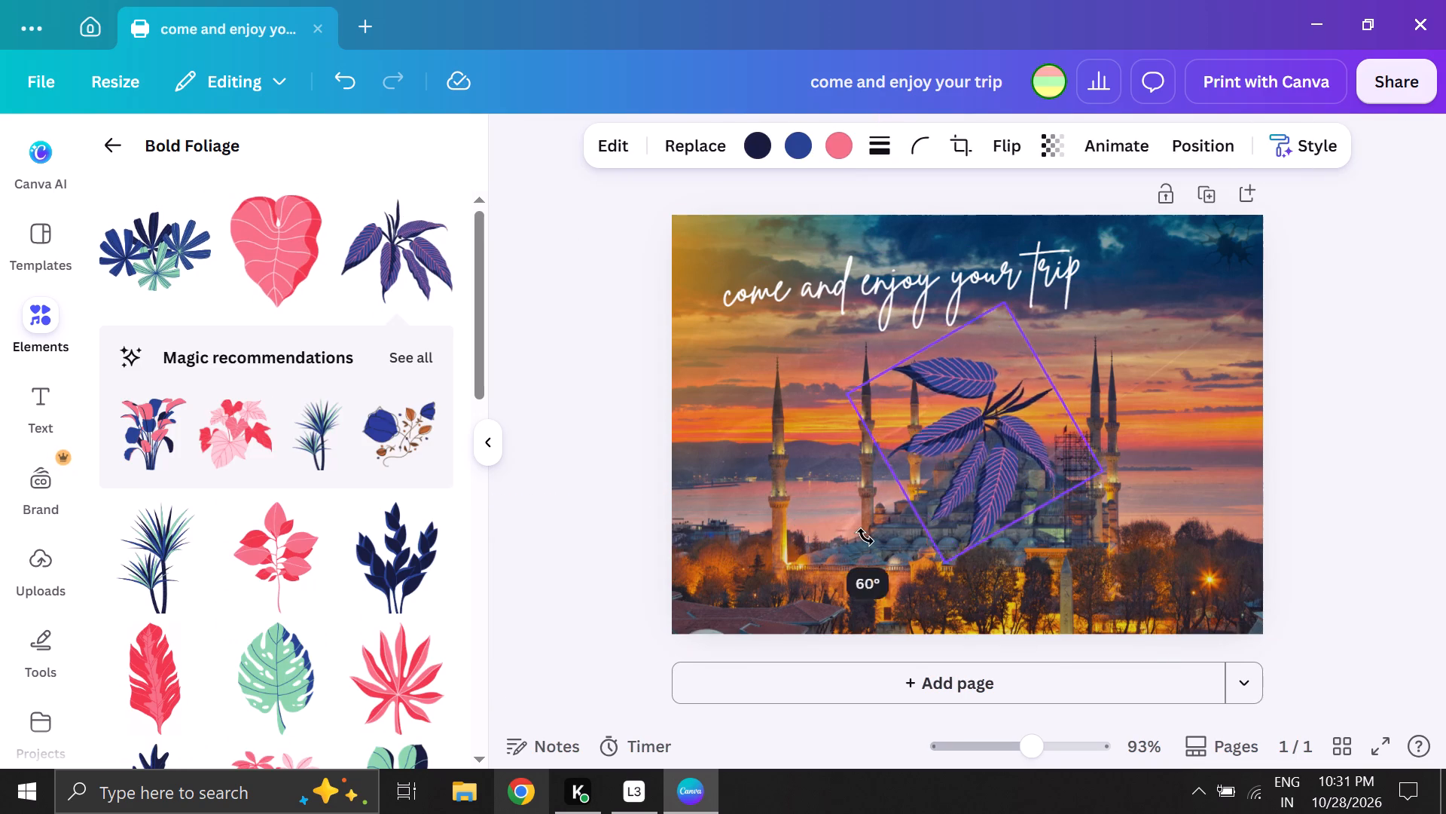
drag(865, 537, 866, 537)
drag(935, 436, 1111, 304)
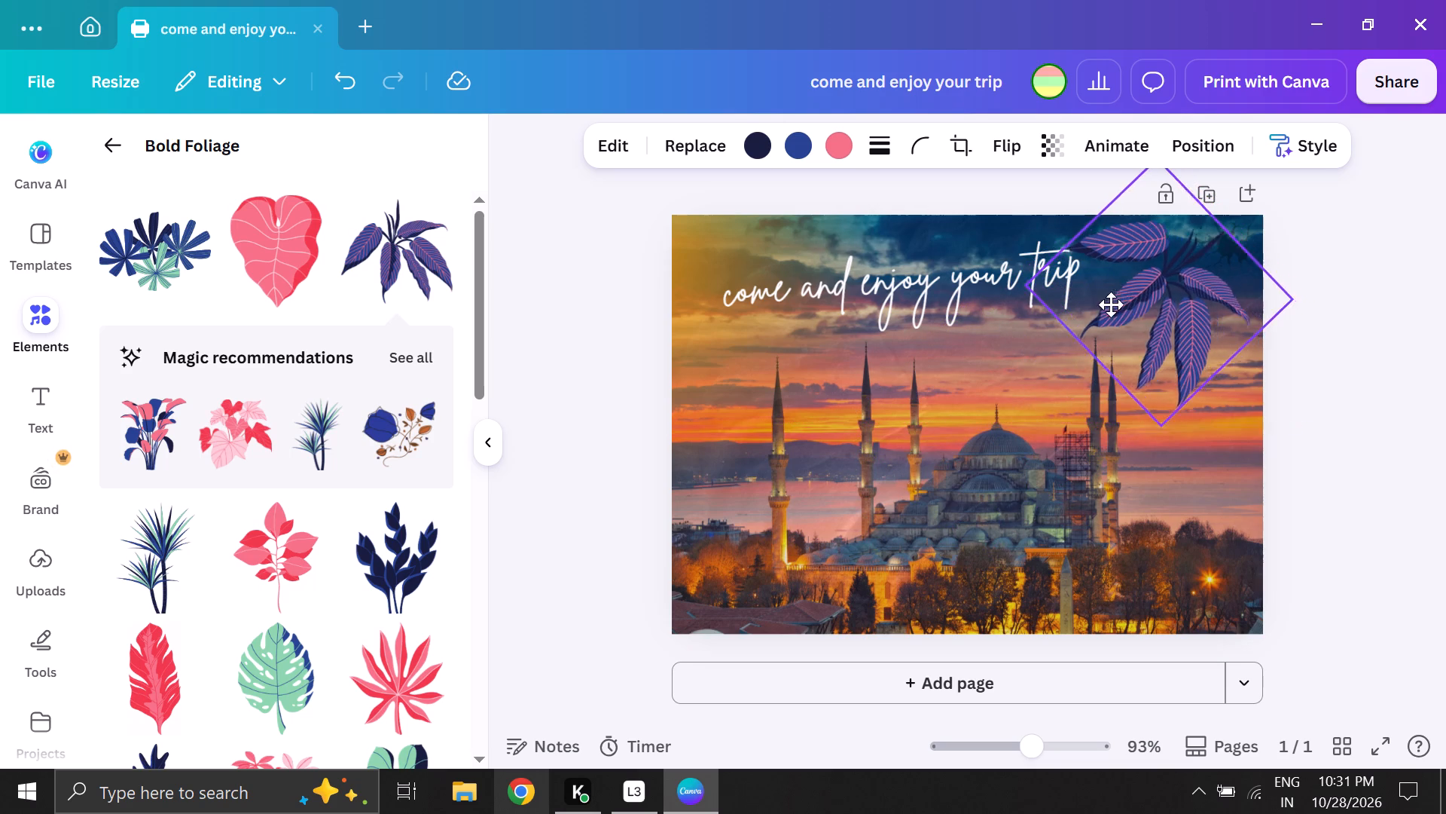
drag(1111, 304, 1130, 380)
drag(1164, 510, 1268, 390)
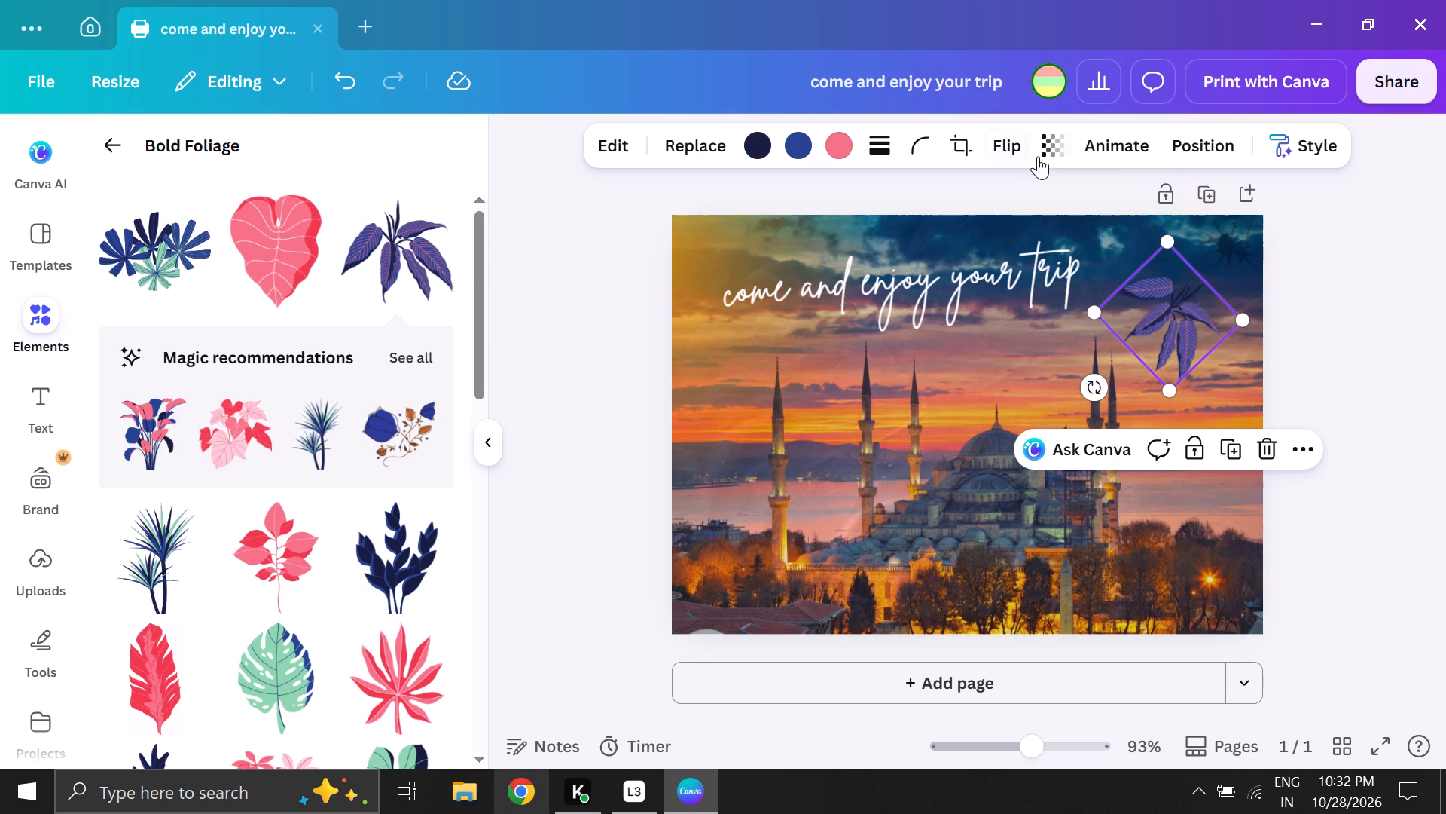
Set the transparency of the purple leaf graphic to 34.
click(1039, 154)
click(994, 227)
click(1330, 262)
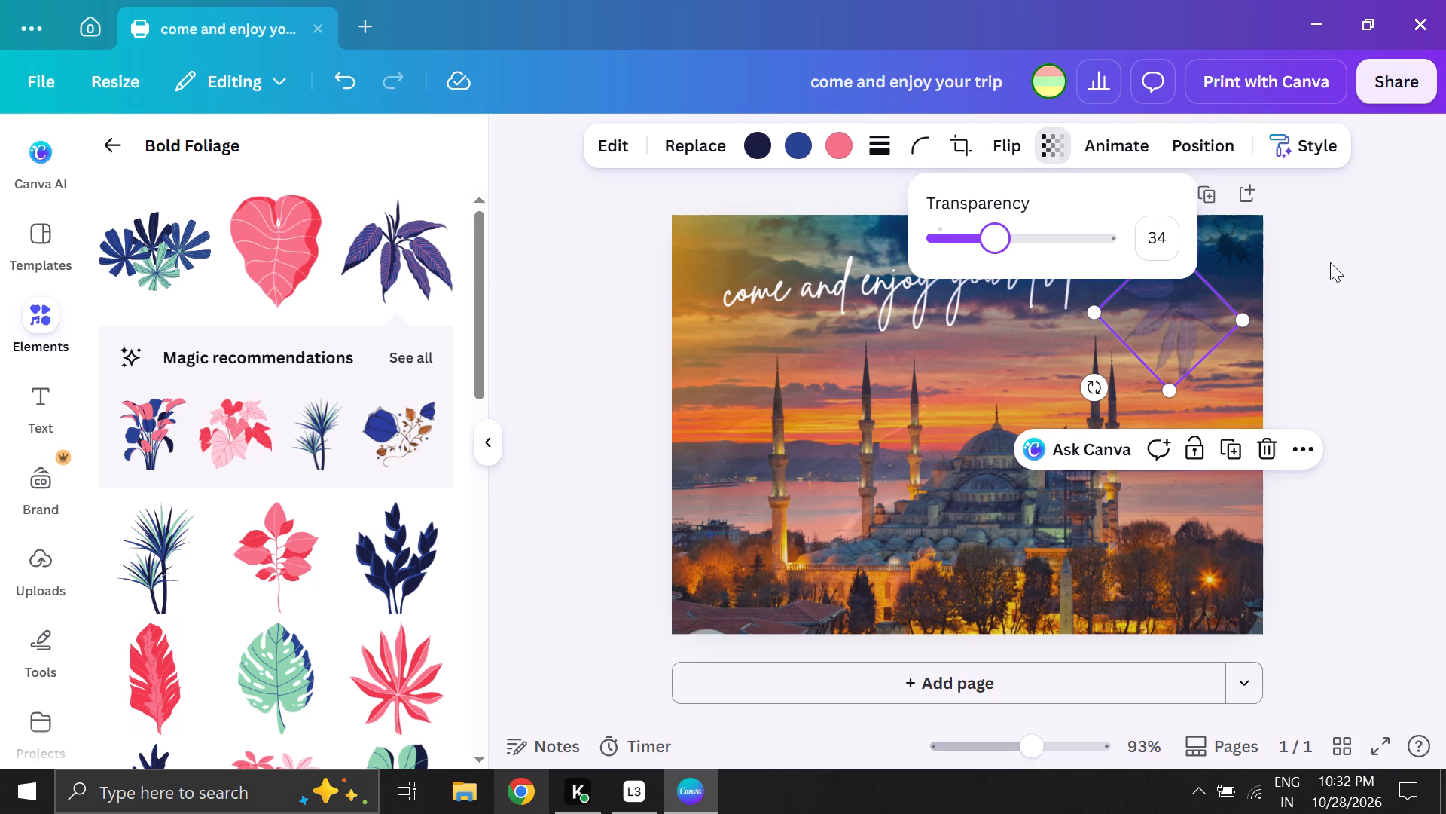
Move the faded purple leaf to the postcard's right edge, slightly lower than the tagline.
drag(1176, 301, 1170, 249)
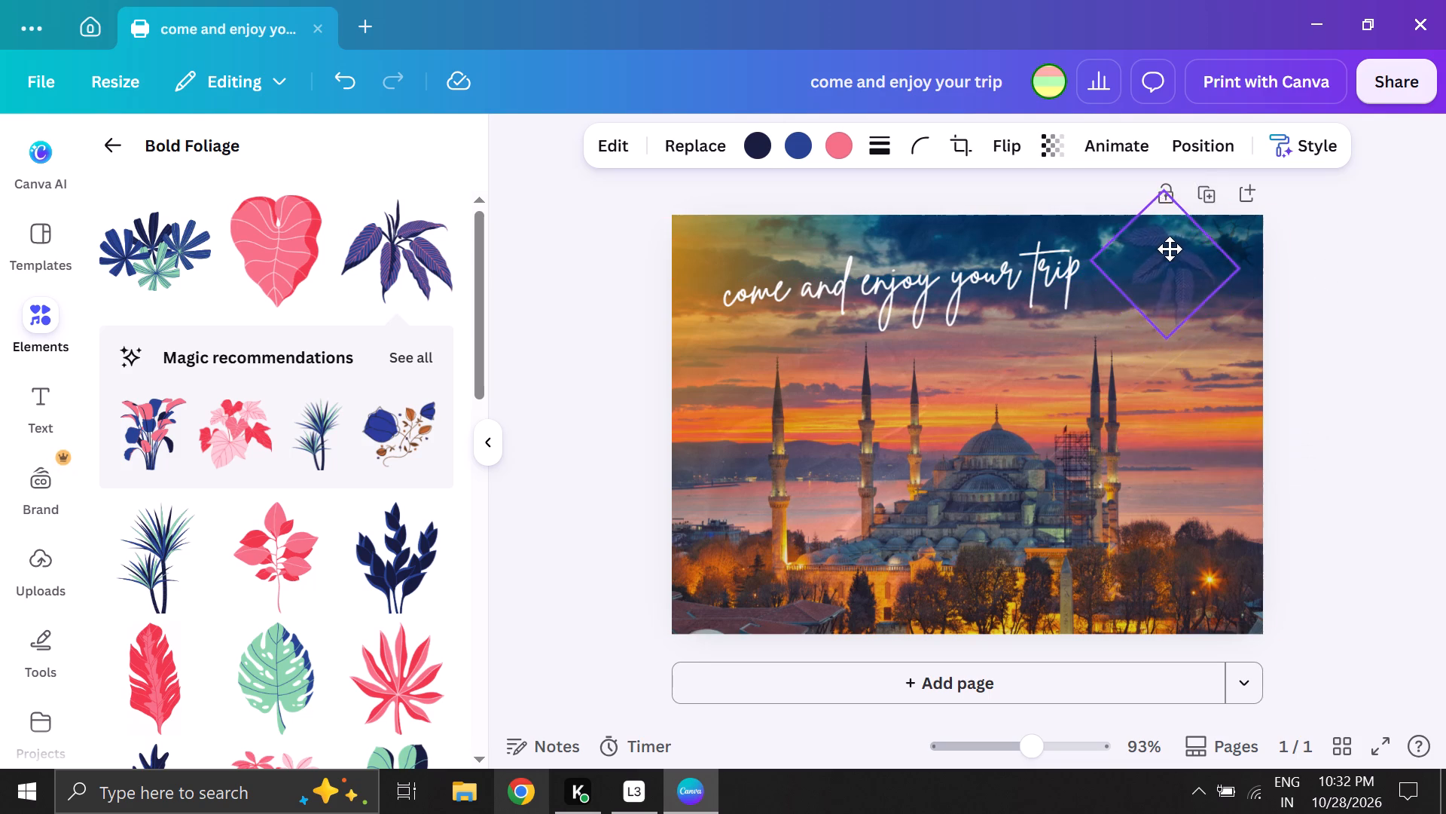
drag(1170, 249, 1231, 341)
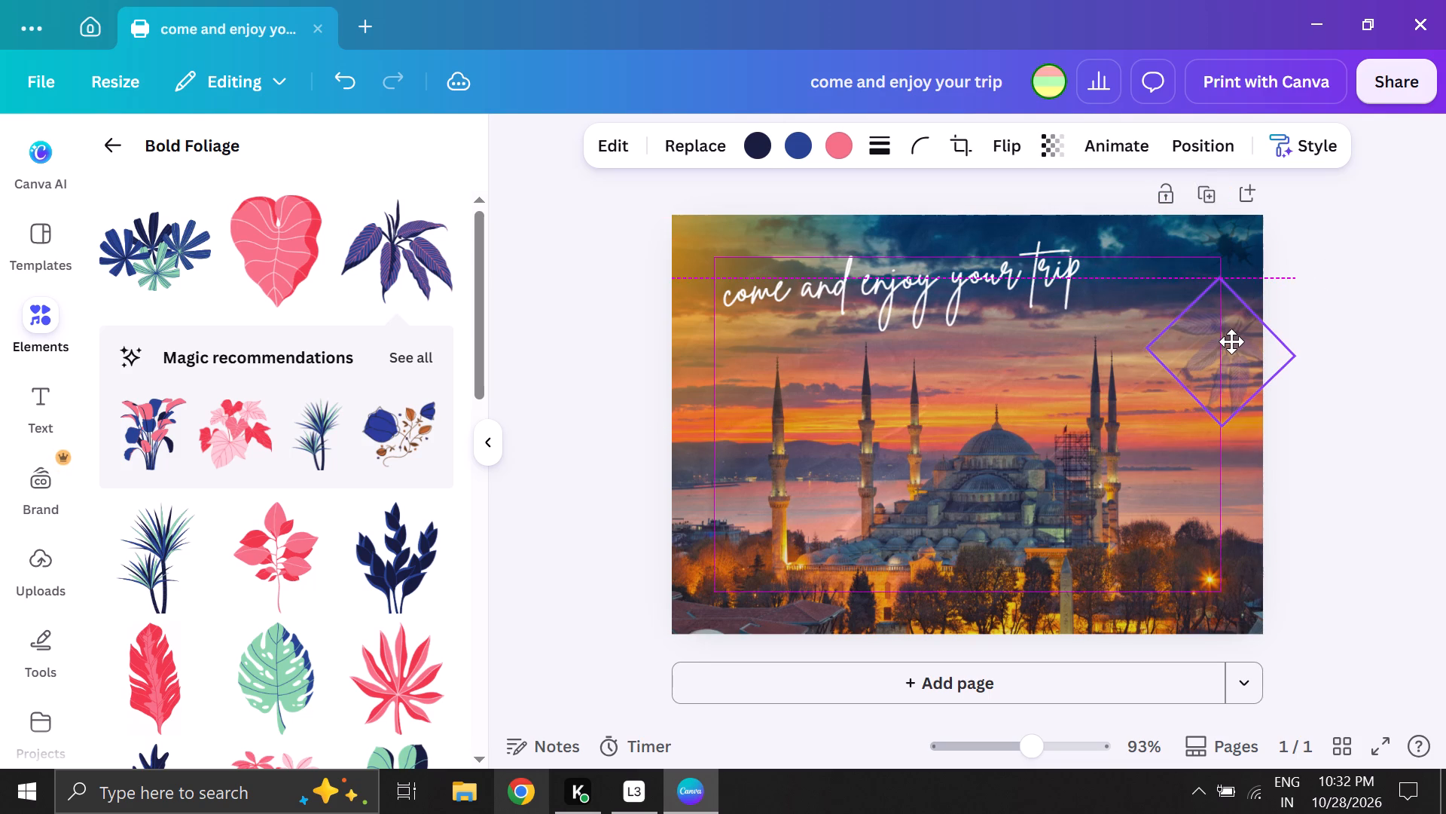
drag(1231, 341, 1222, 340)
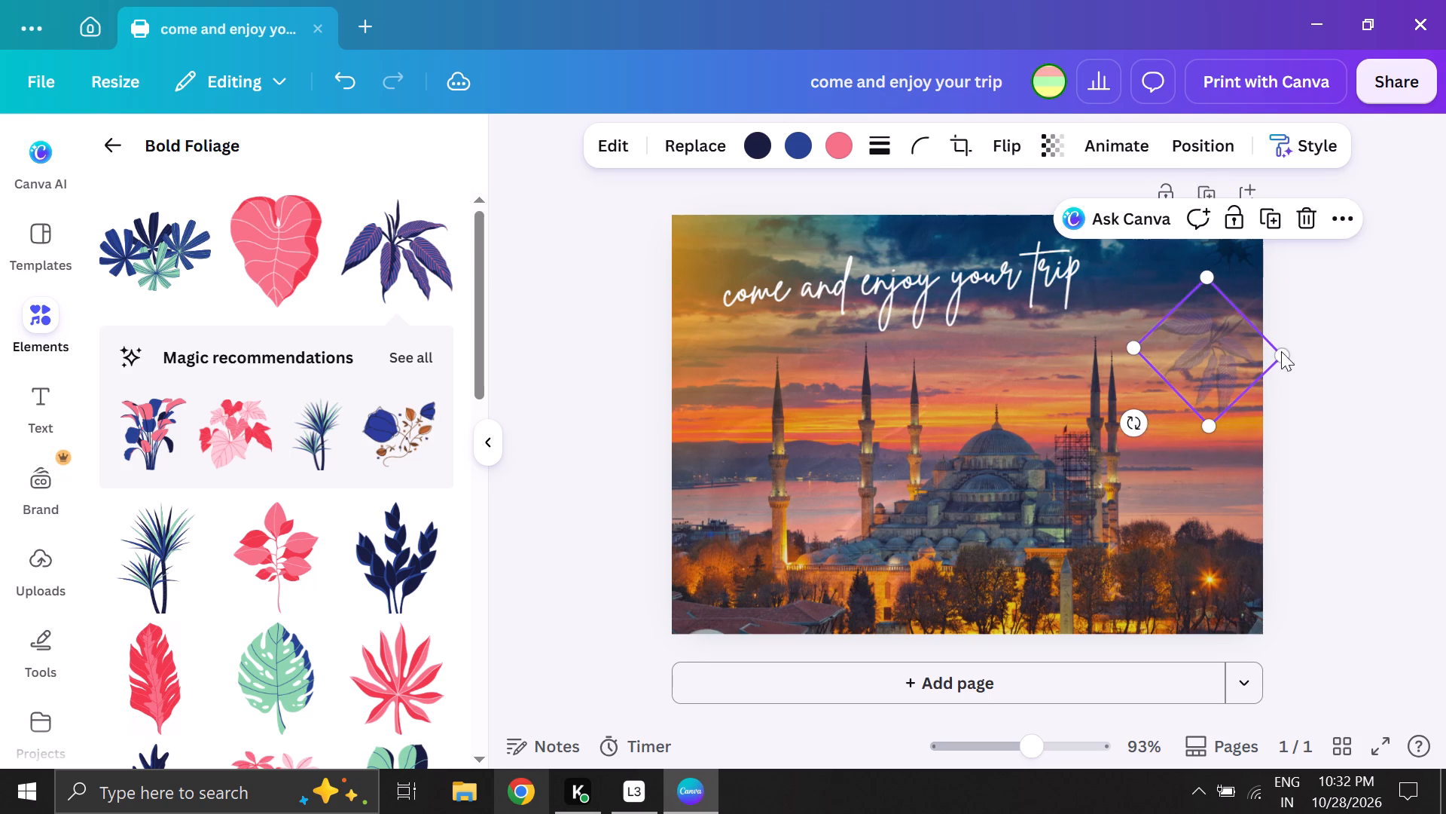
click(1402, 360)
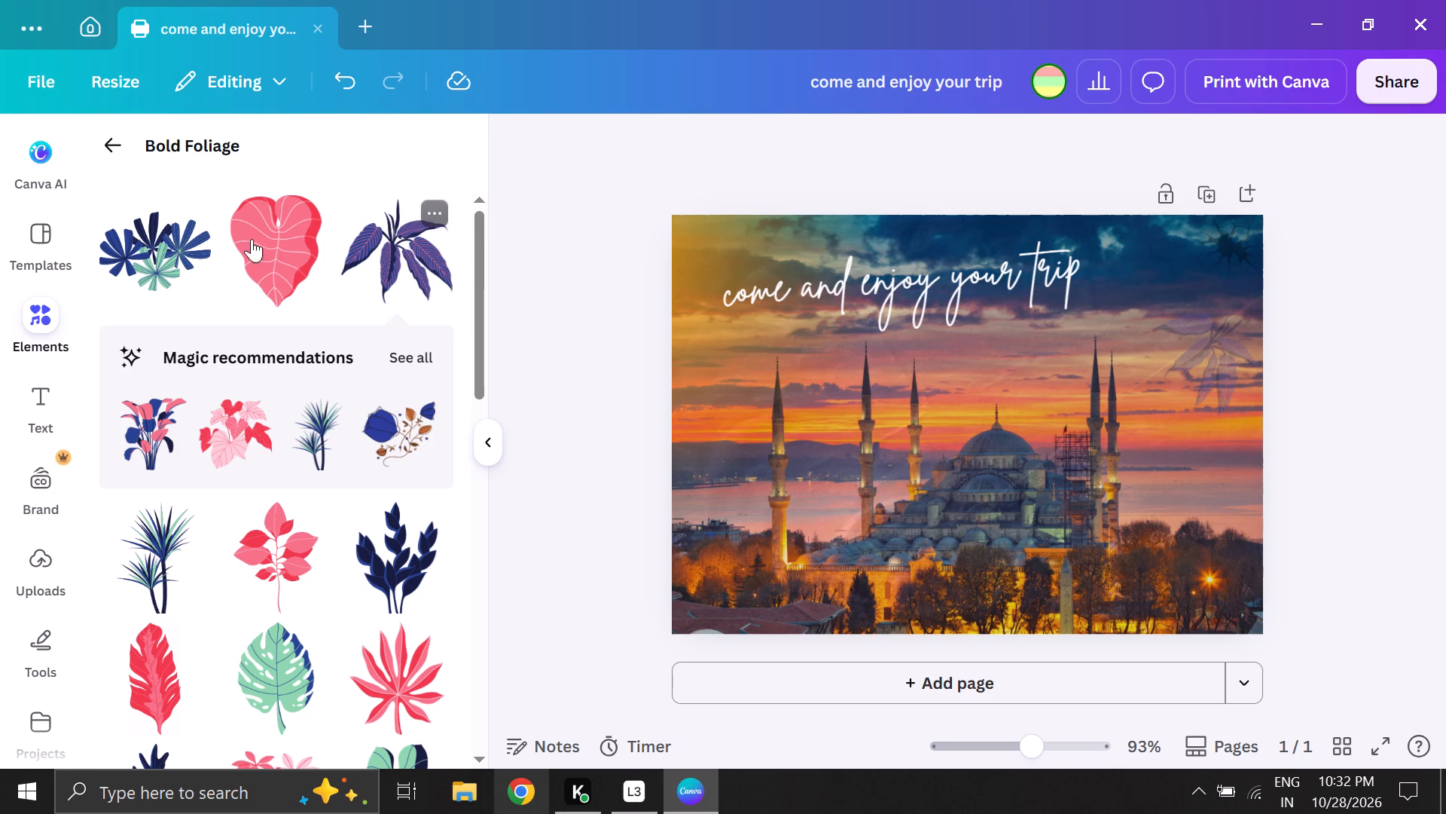
Insert the blue and mint-green leaf cluster from Bold Foliage, shrunk and placed at the postcard's right edge below the purple leaf.
click(148, 232)
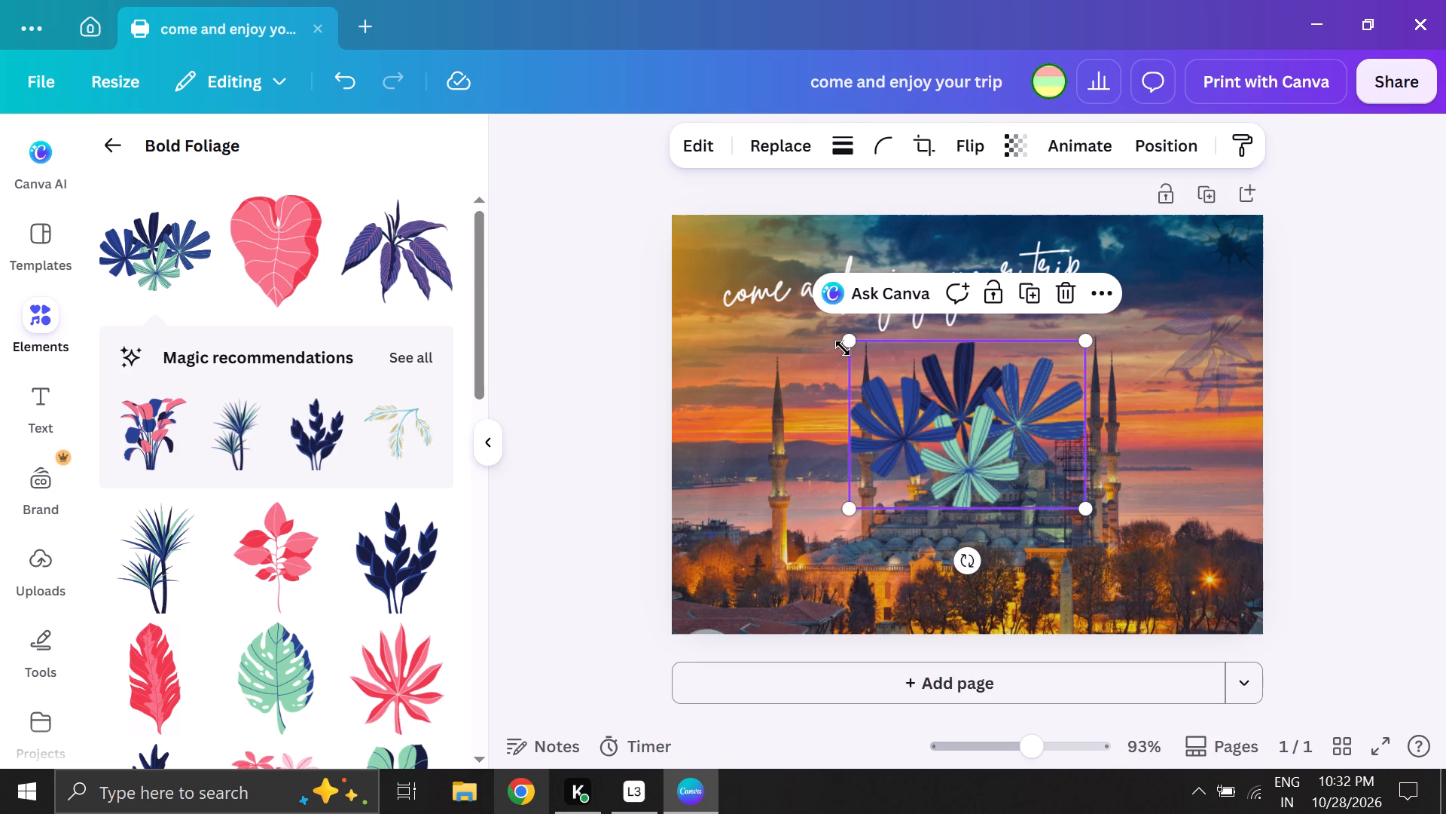
drag(942, 439, 1197, 461)
drag(1338, 533, 1234, 454)
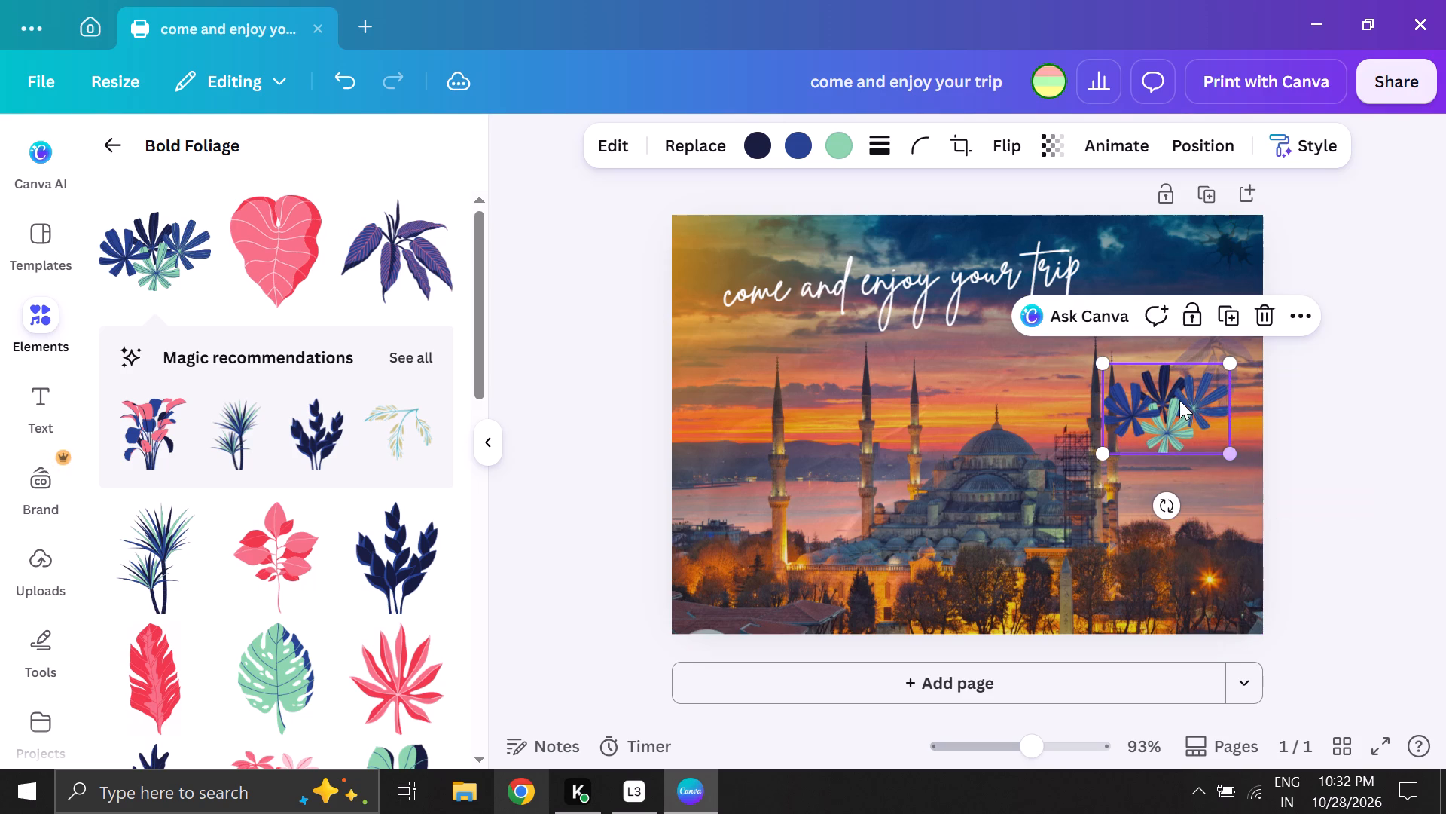
drag(1179, 400, 1212, 440)
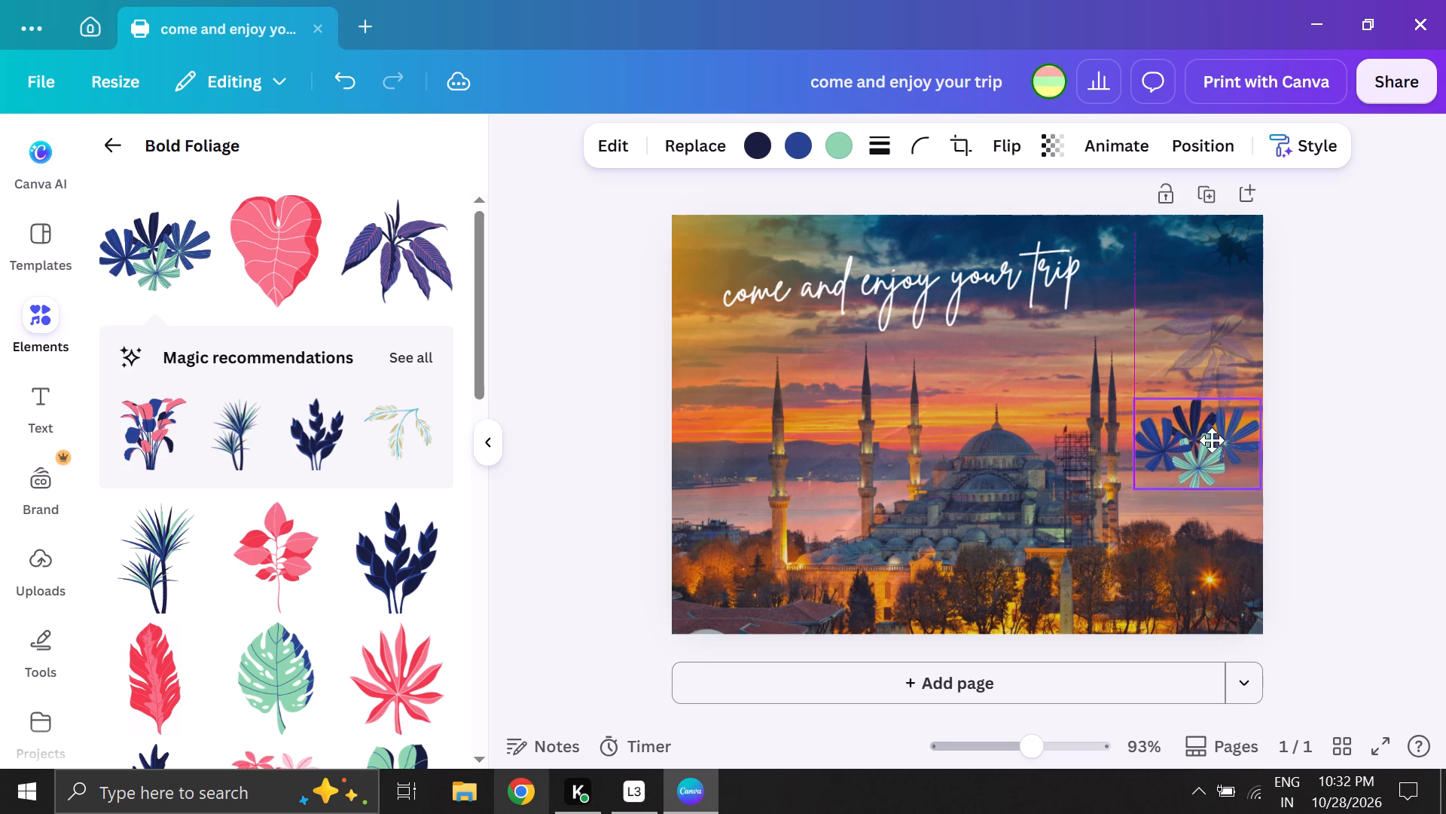
drag(1212, 440, 1213, 446)
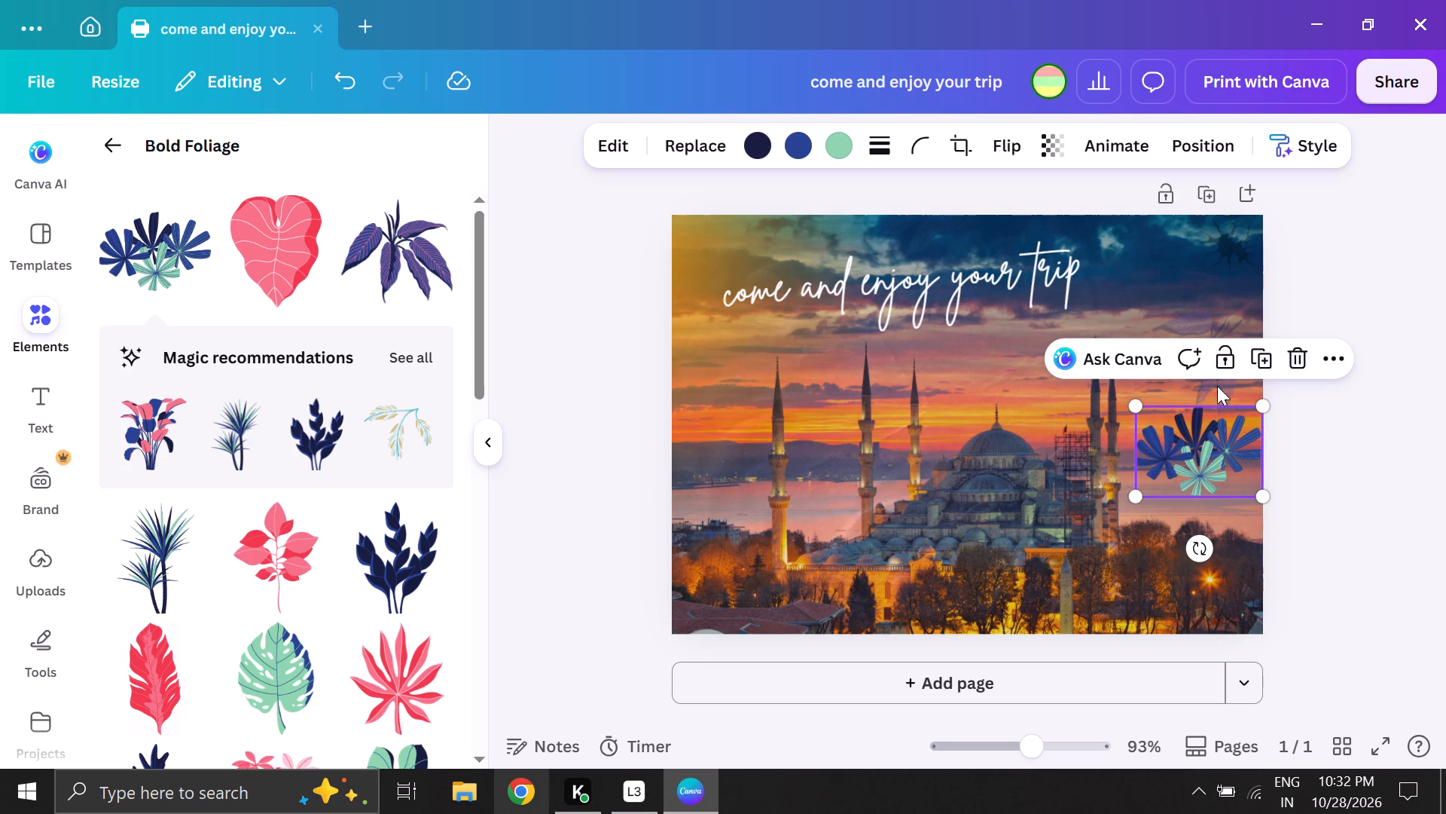
Set the transparency of the blue and mint-green leaf cluster to about 25.
click(1051, 141)
click(1048, 231)
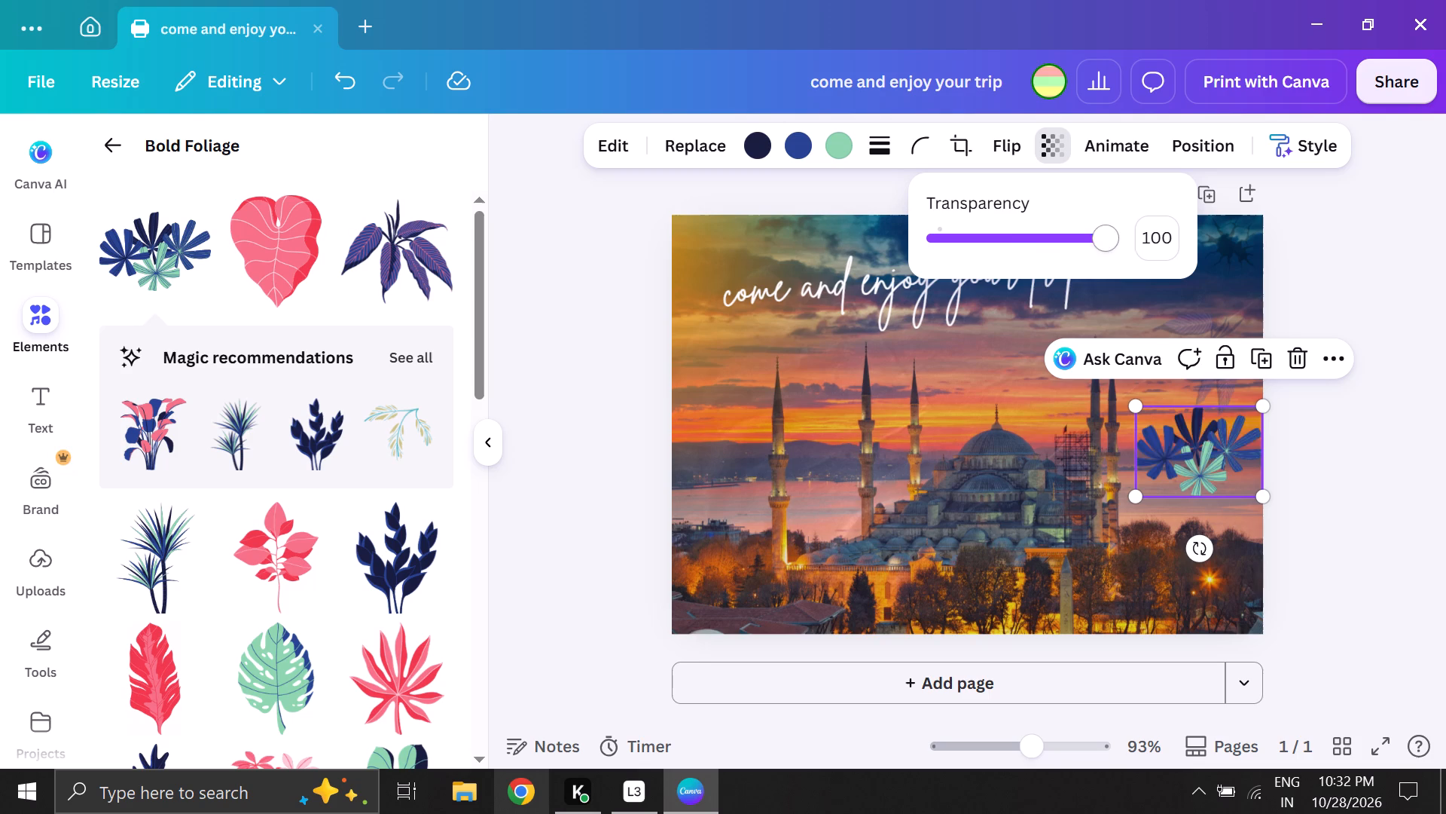
drag(1033, 227, 979, 237)
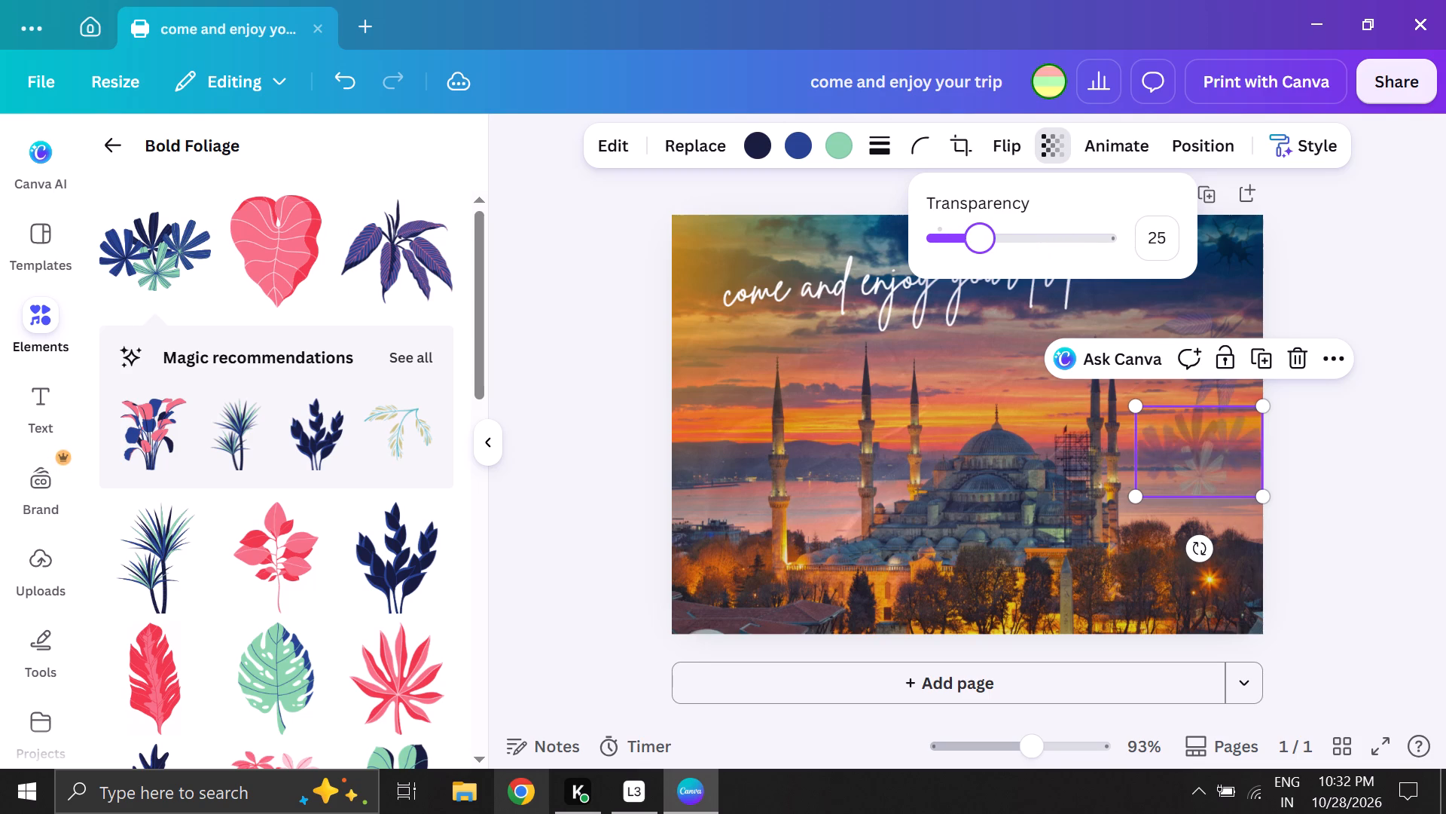
drag(979, 237, 982, 239)
click(1392, 252)
click(1341, 276)
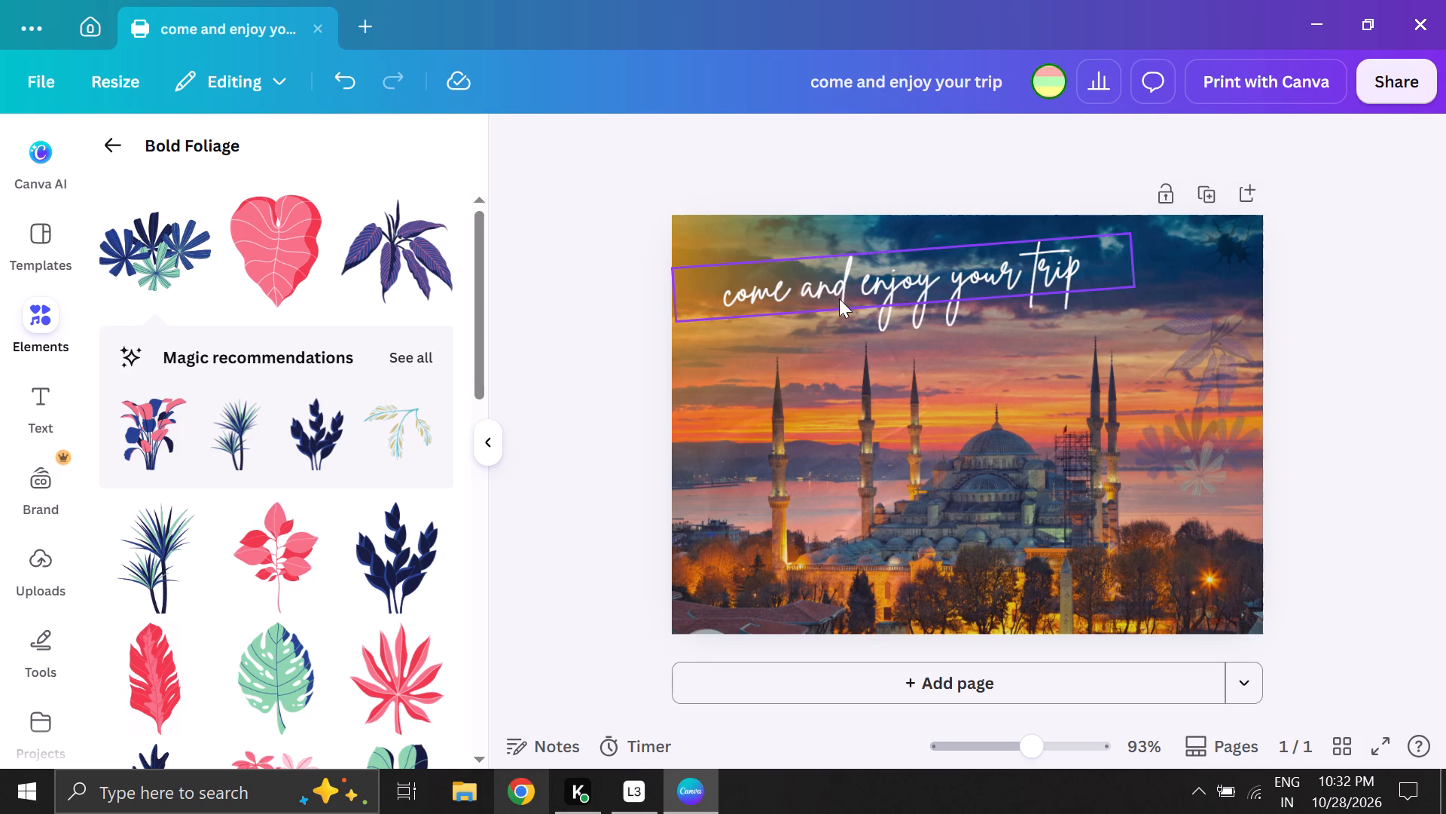
Search the graphics for "sunset background" and insert the cloudy sunset sky with the pale yellow horizon.
click(109, 153)
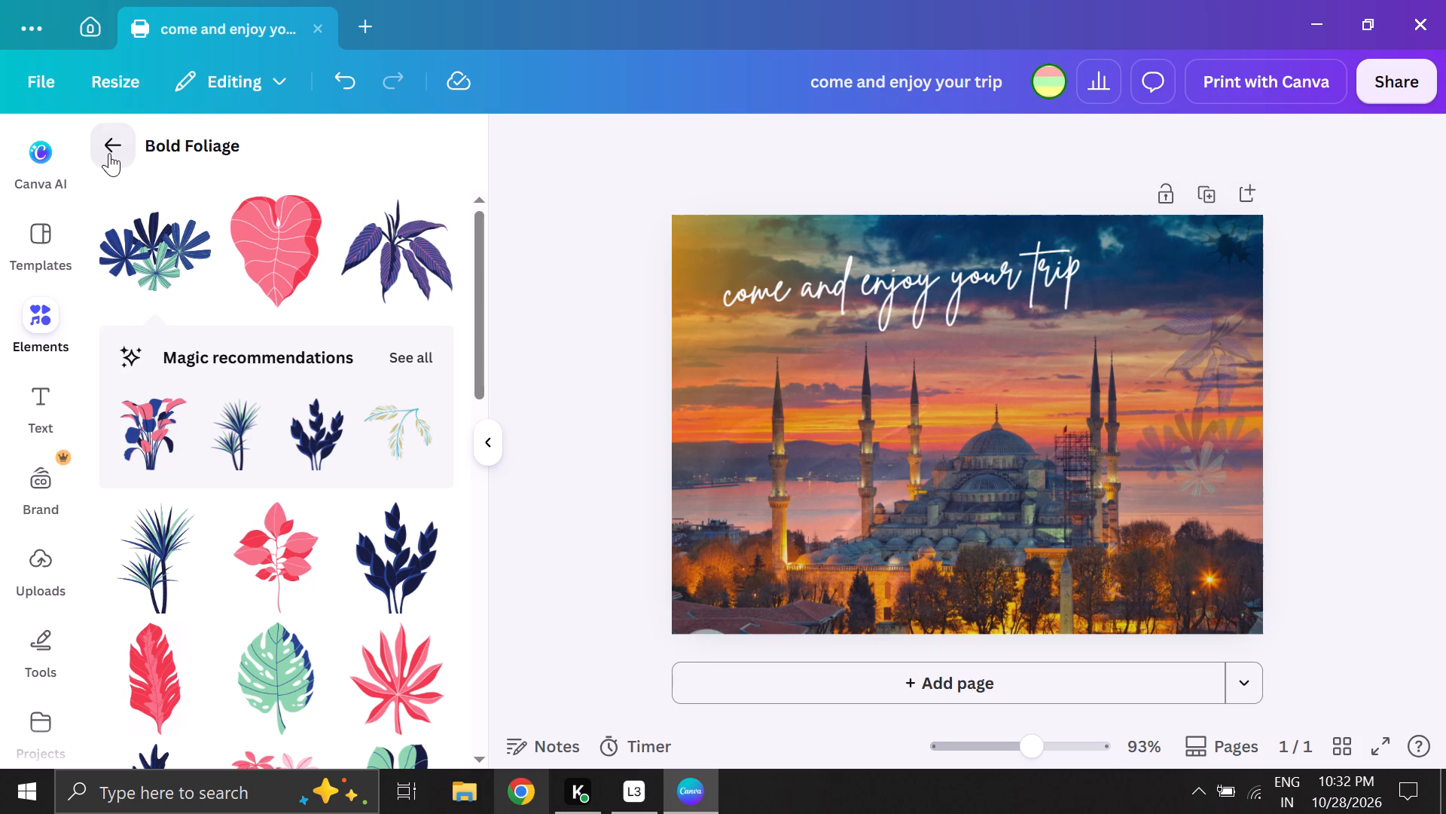
click(250, 208)
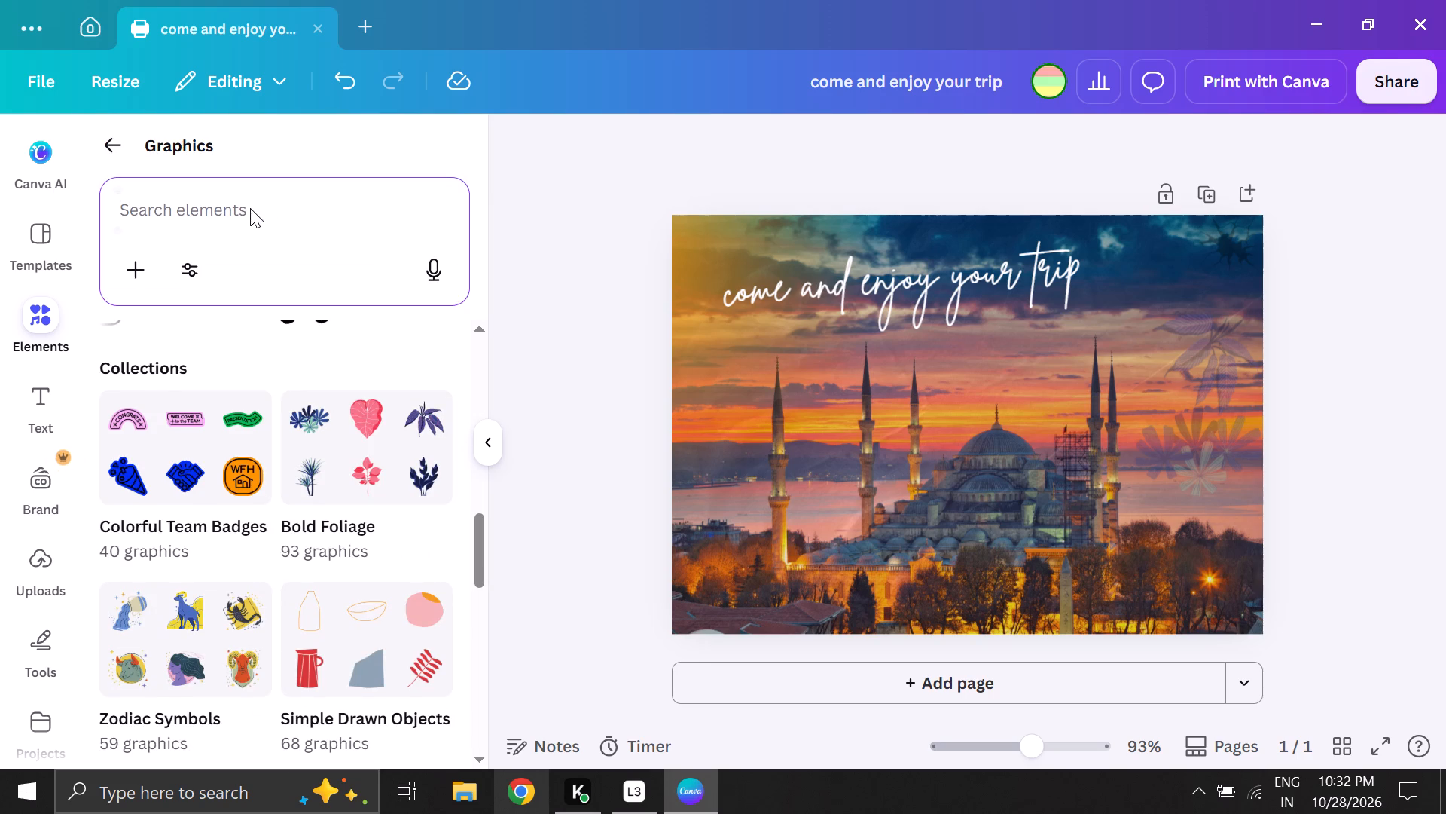
text(sunset)
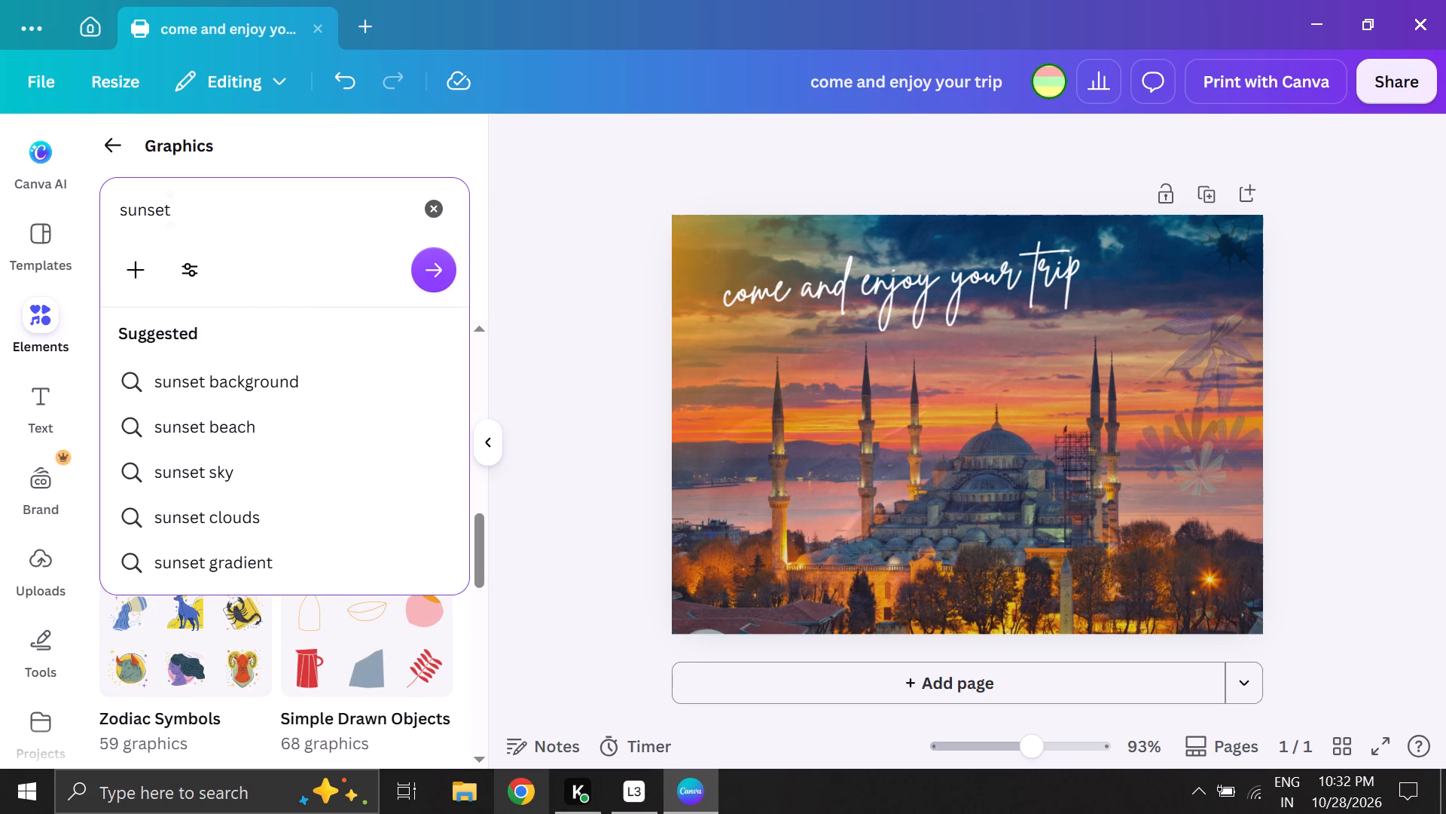
click(253, 375)
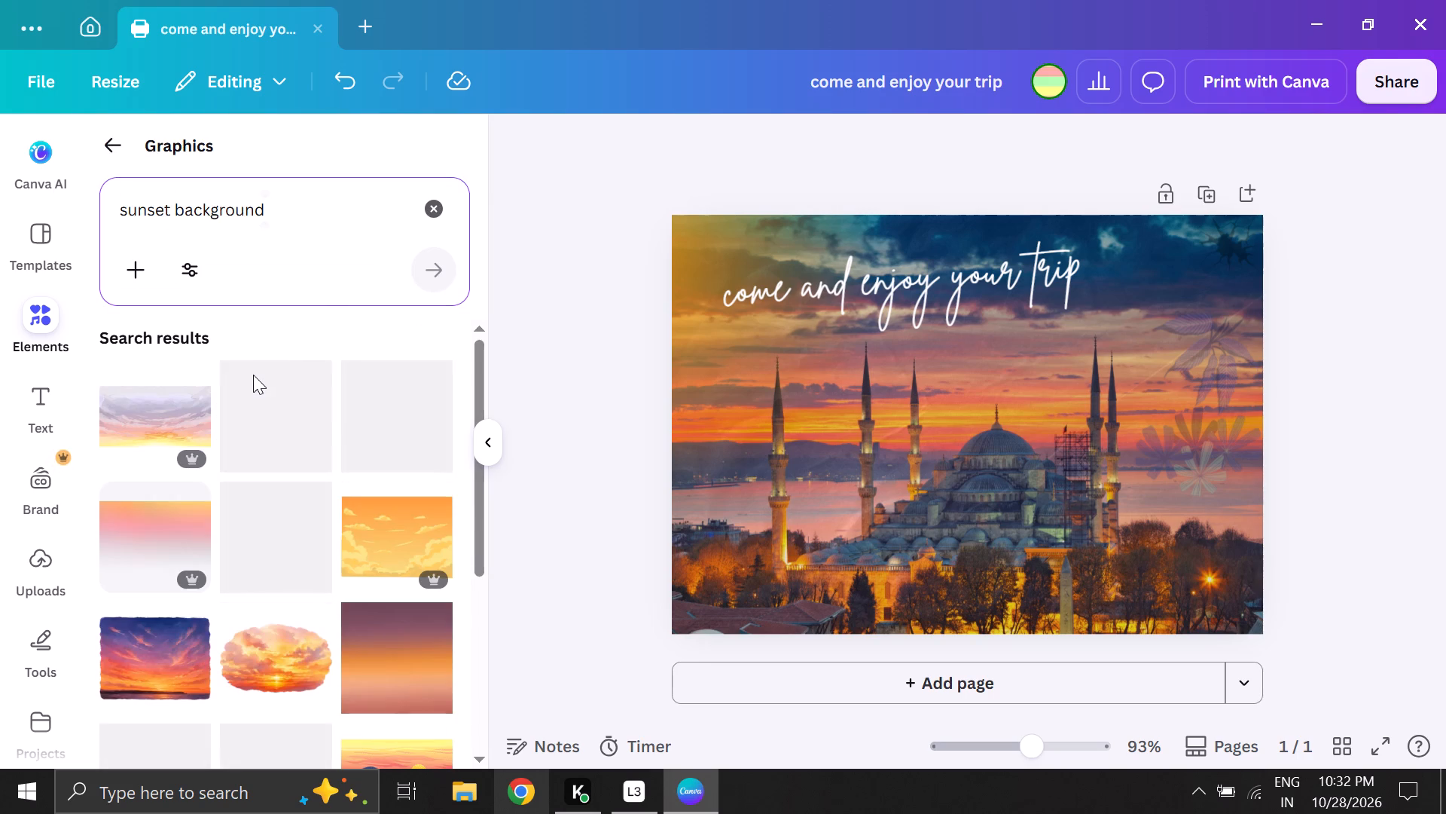
click(173, 420)
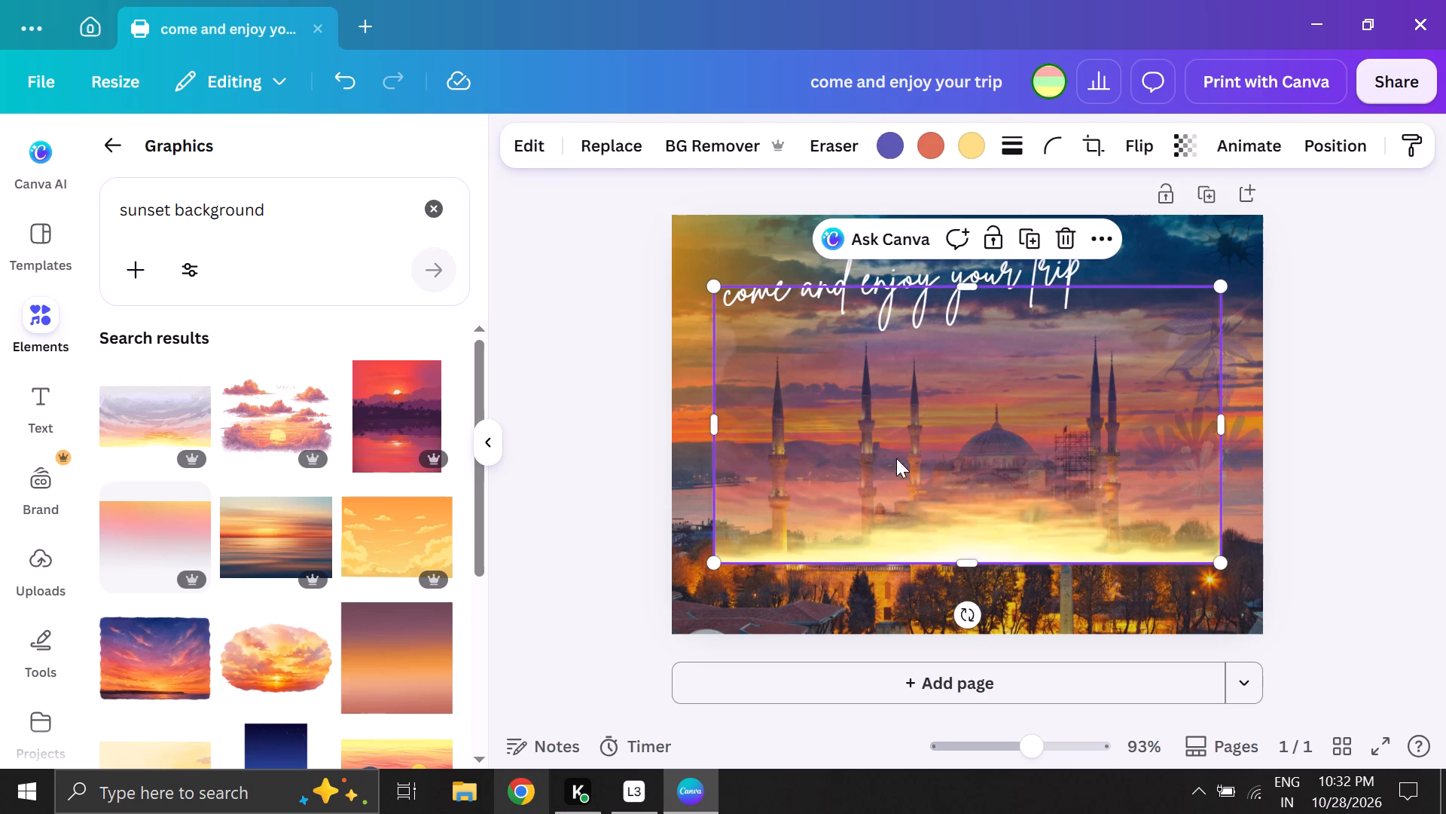
Enlarge the cloudy sunset sky beyond the postcard's full width and position it over the upper two-thirds of the page.
drag(919, 470, 920, 372)
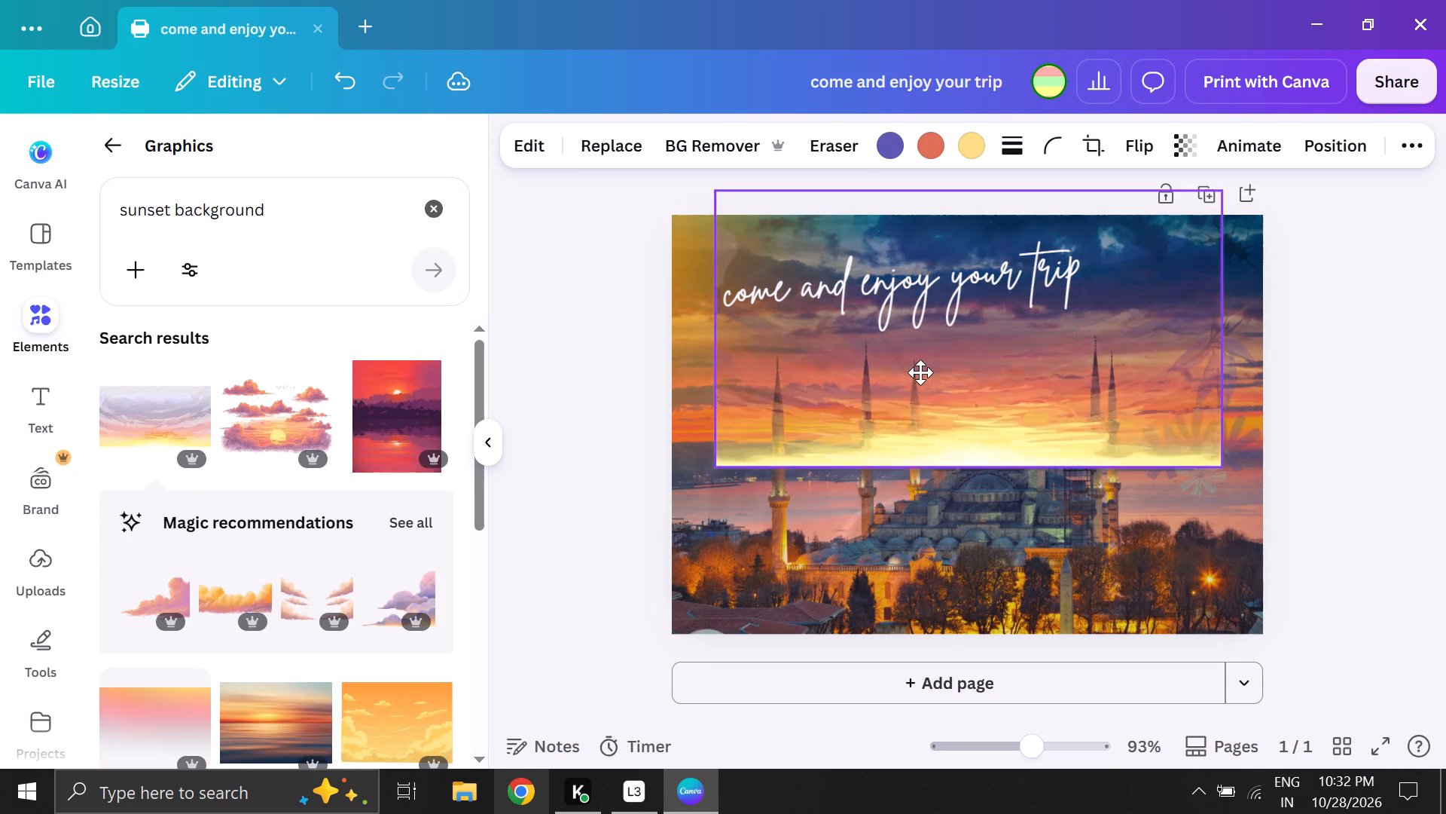
drag(920, 372, 902, 264)
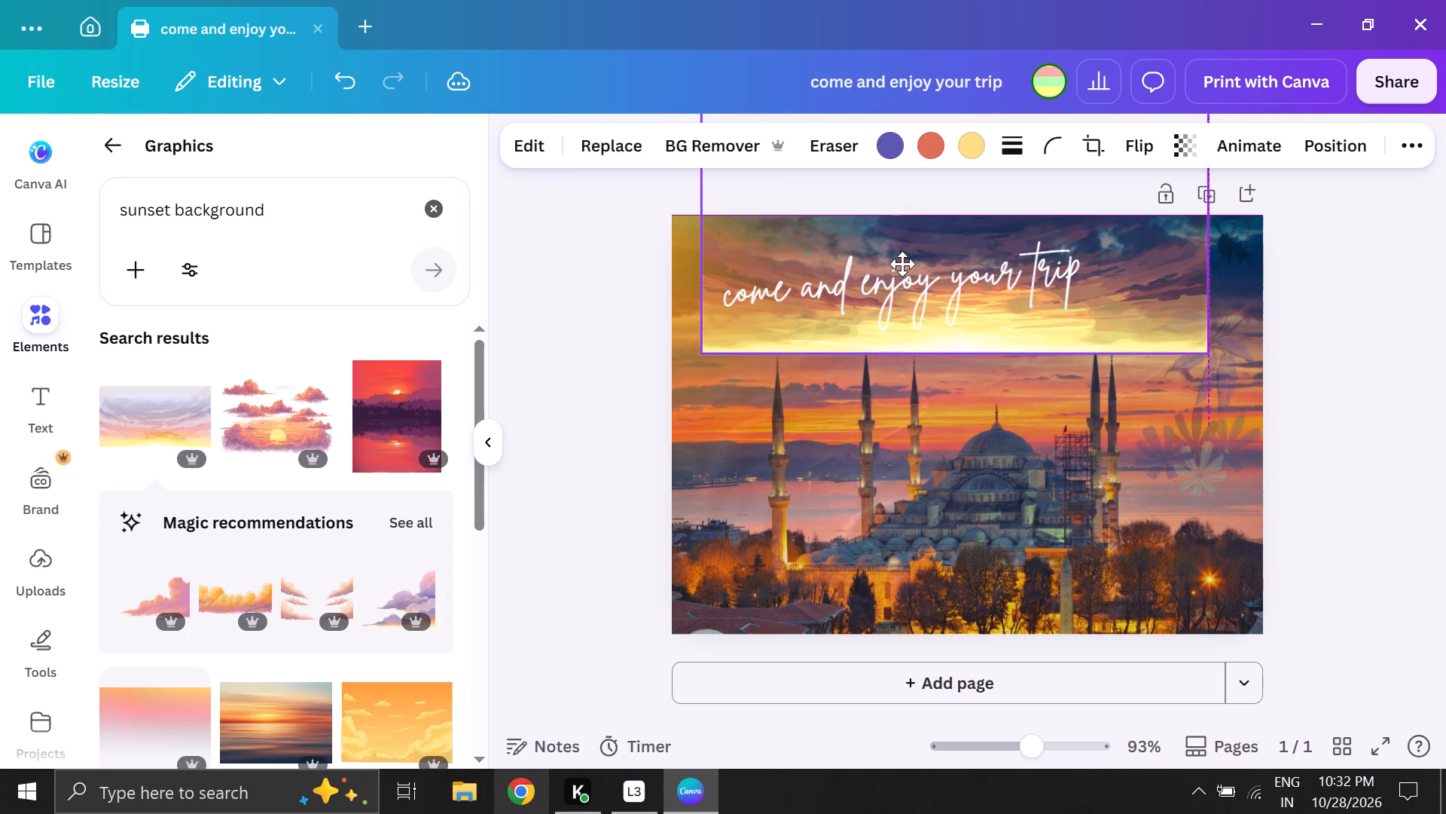
drag(902, 264, 925, 285)
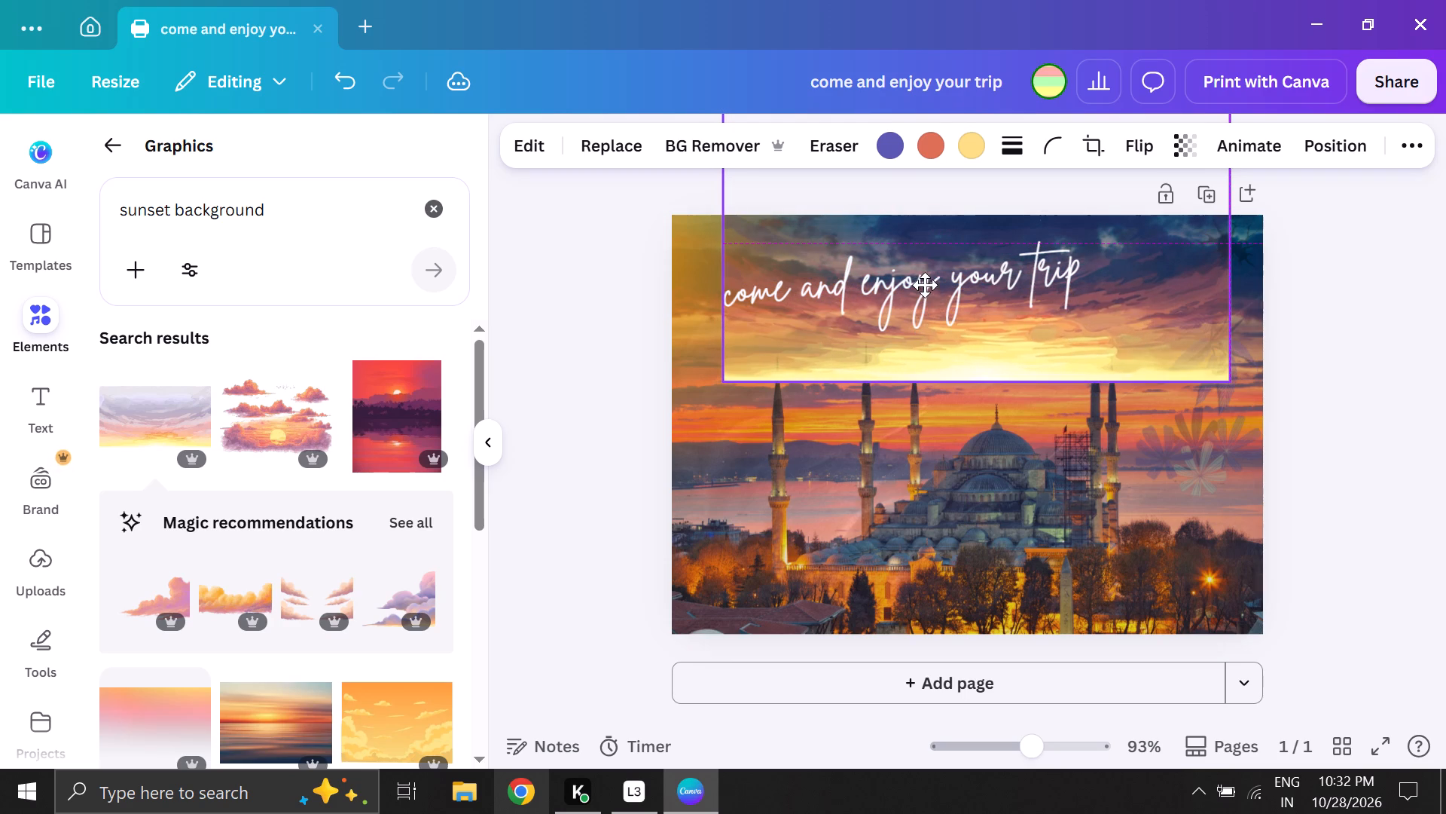
drag(1234, 384, 1338, 418)
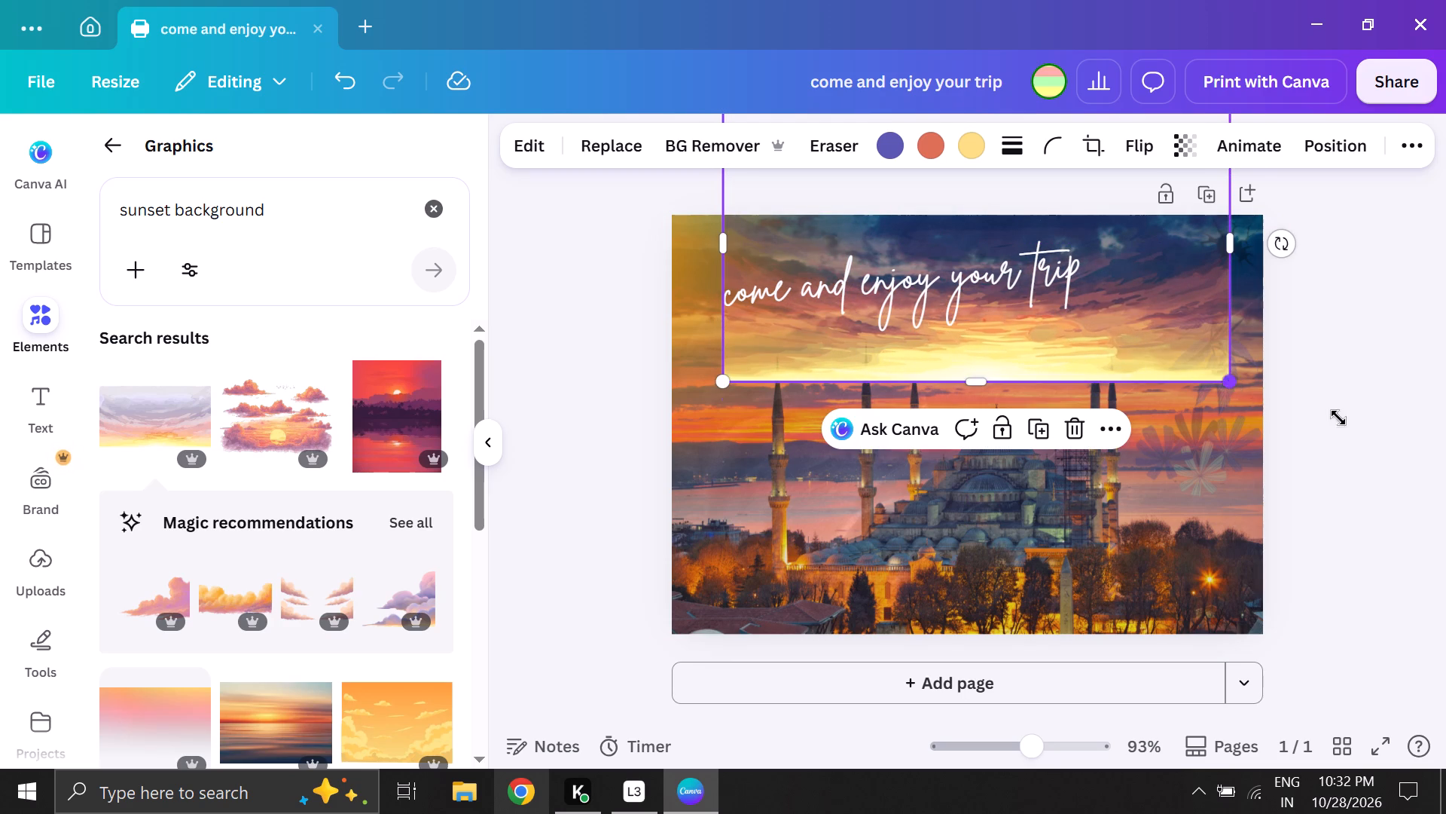
drag(1338, 418, 1445, 442)
drag(1054, 378, 987, 304)
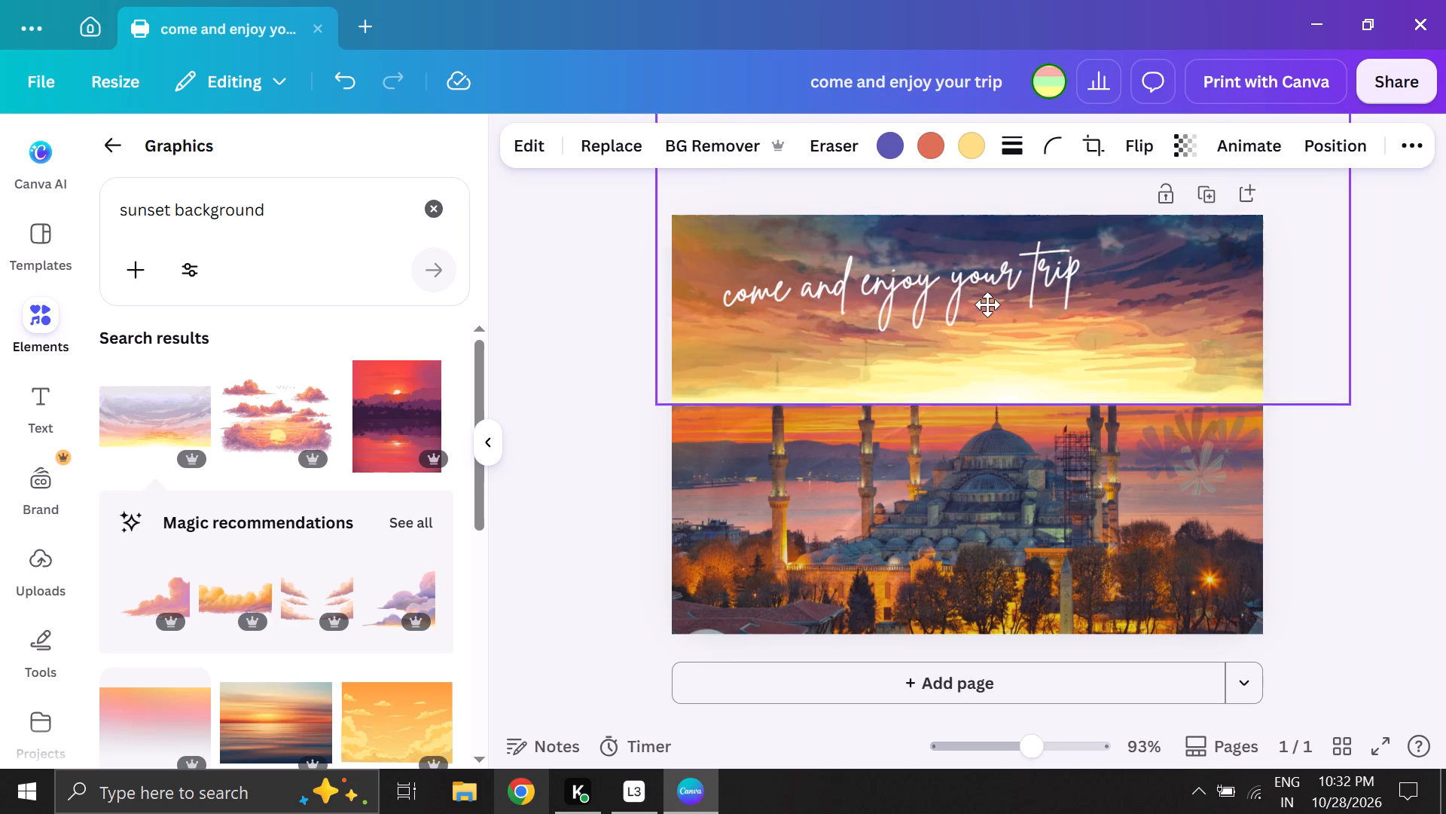
drag(987, 304, 951, 377)
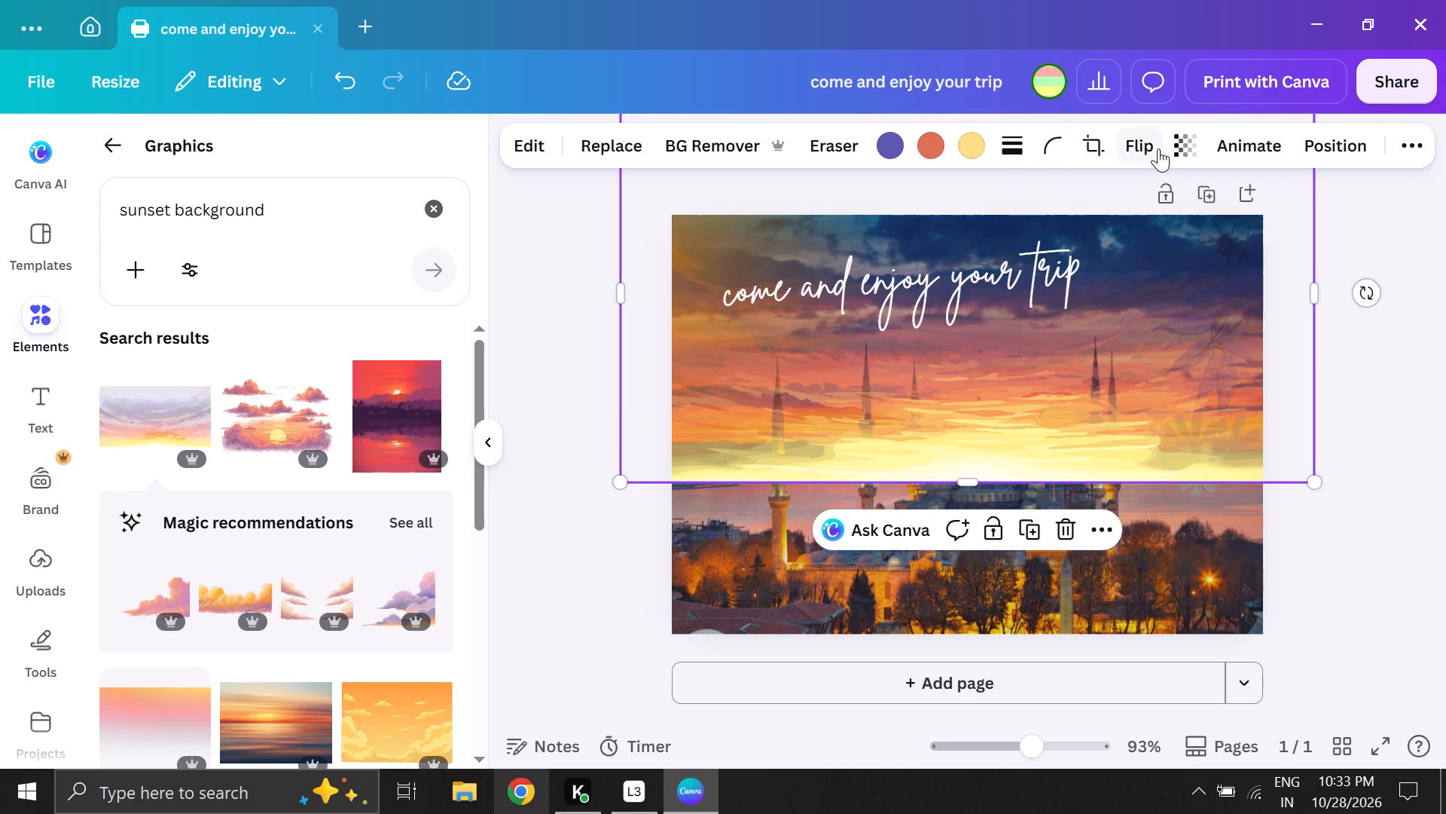
Set the transparency of the cloudy sunset sky overlay to about 8.
click(1182, 144)
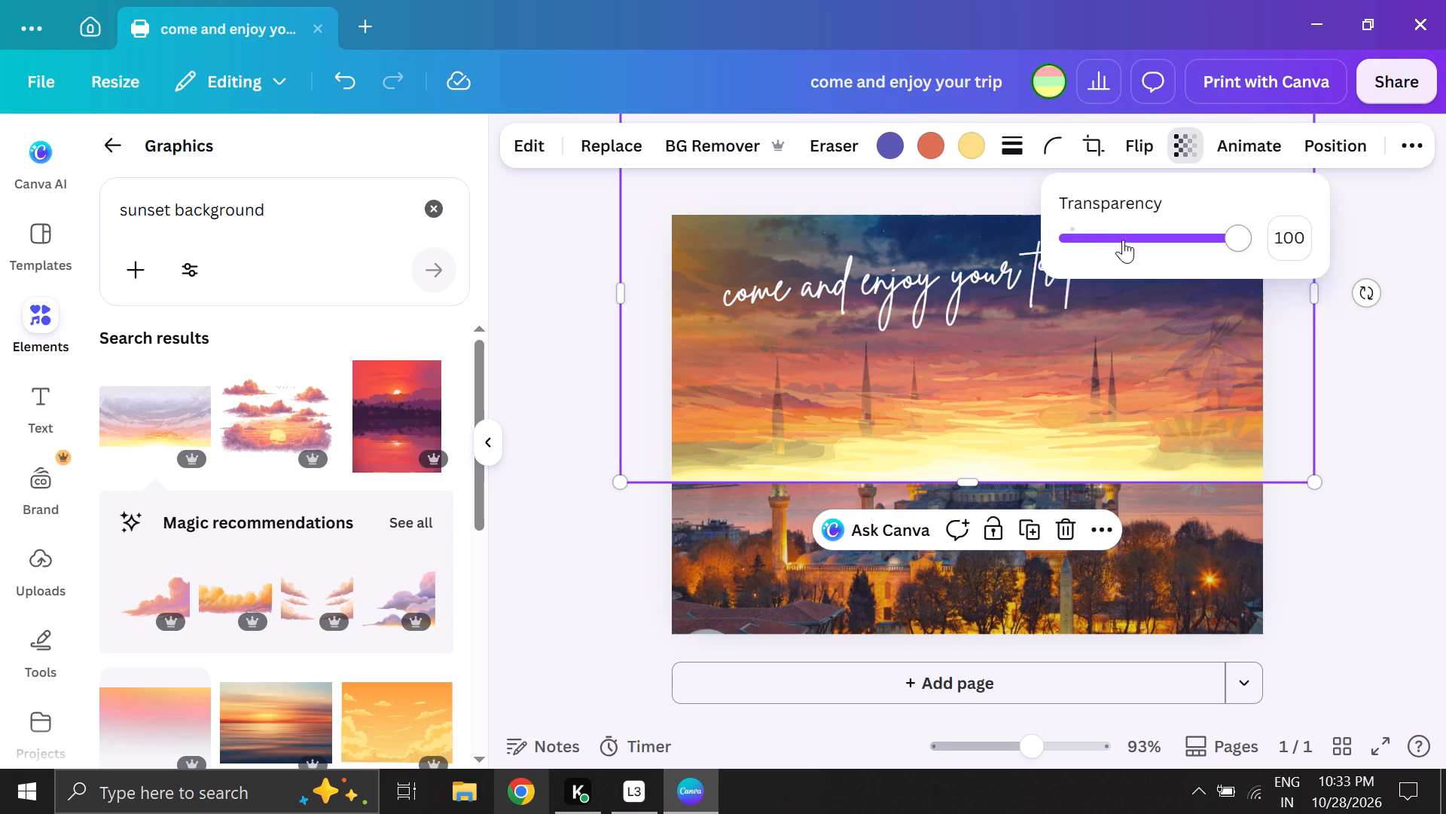
click(1123, 240)
click(1123, 240)
drag(1123, 240, 1106, 242)
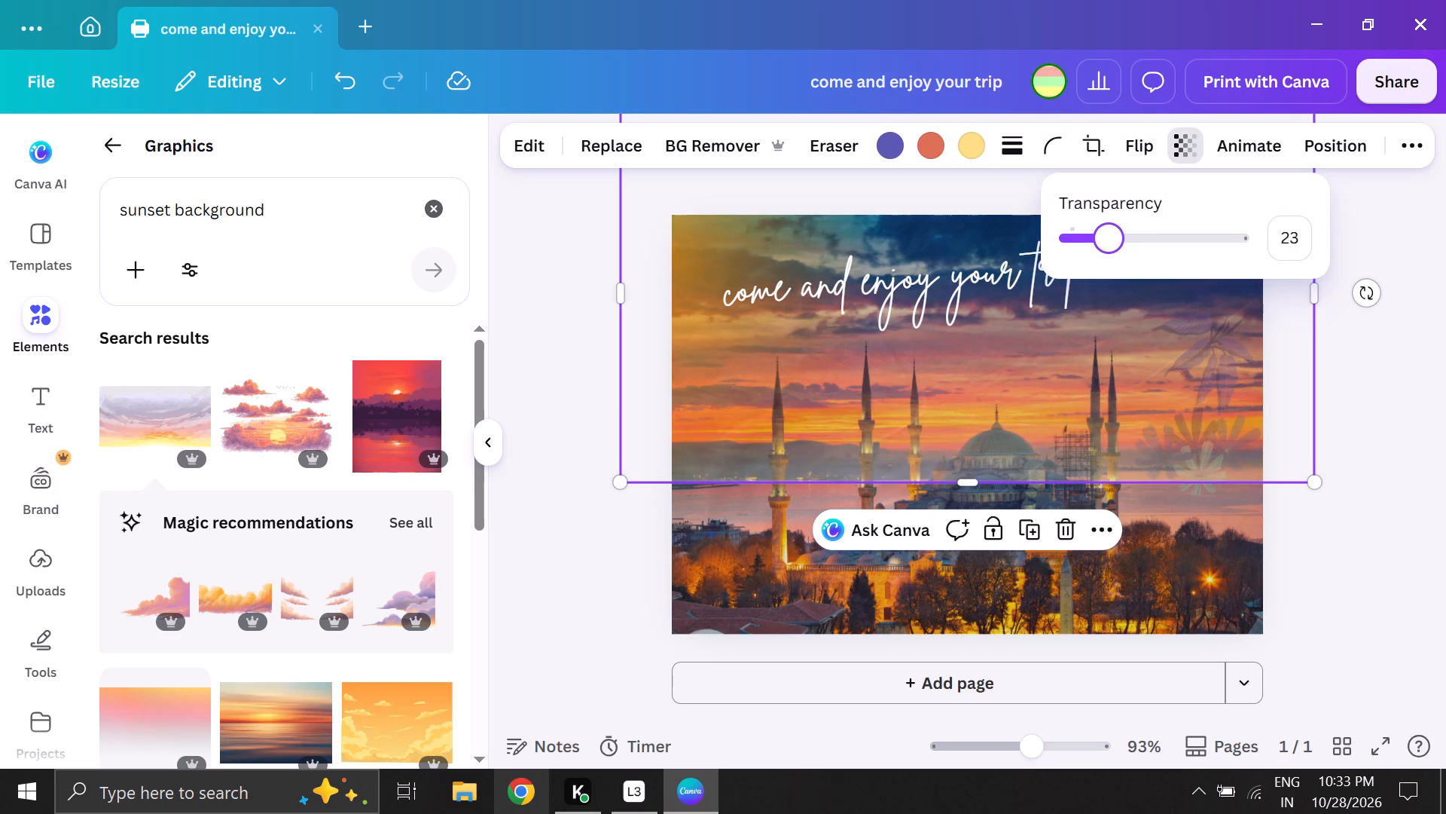
drag(1106, 242, 1081, 249)
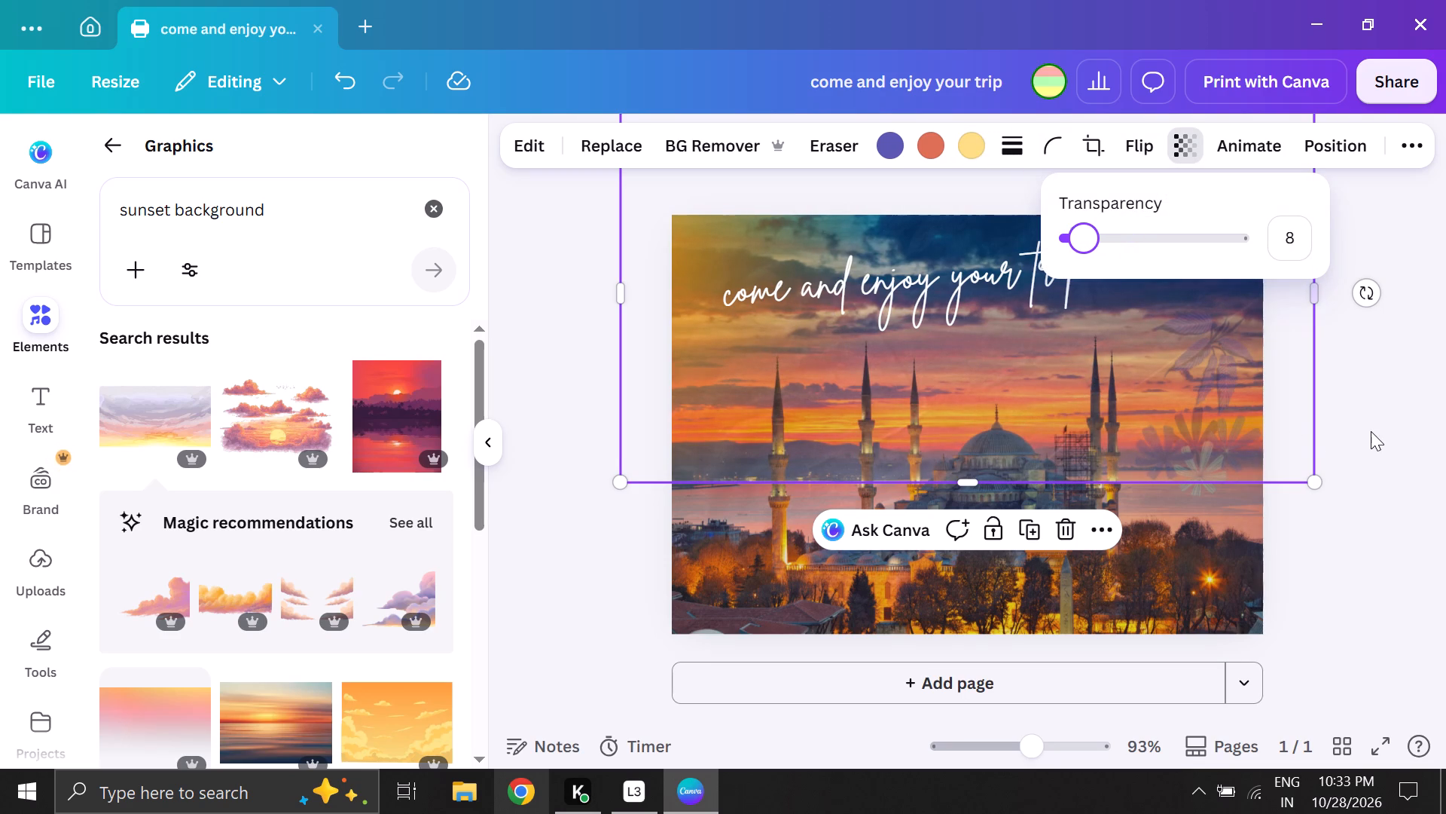
click(1377, 430)
click(1165, 533)
click(1349, 527)
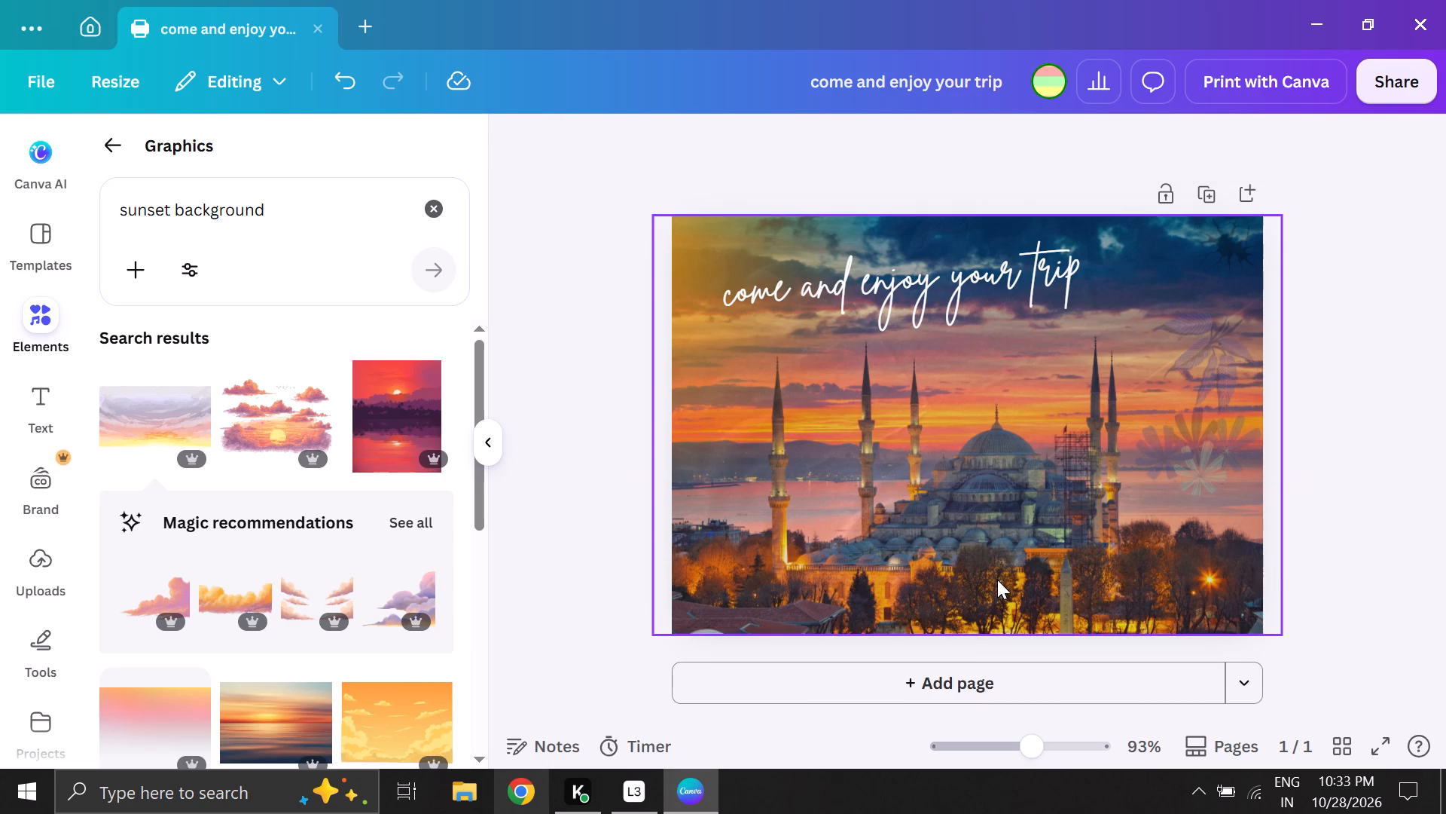
Insert the starry navy-to-orange gradient sky from the sunset background results, enlarged and centred over the postcard's lower half.
click(992, 548)
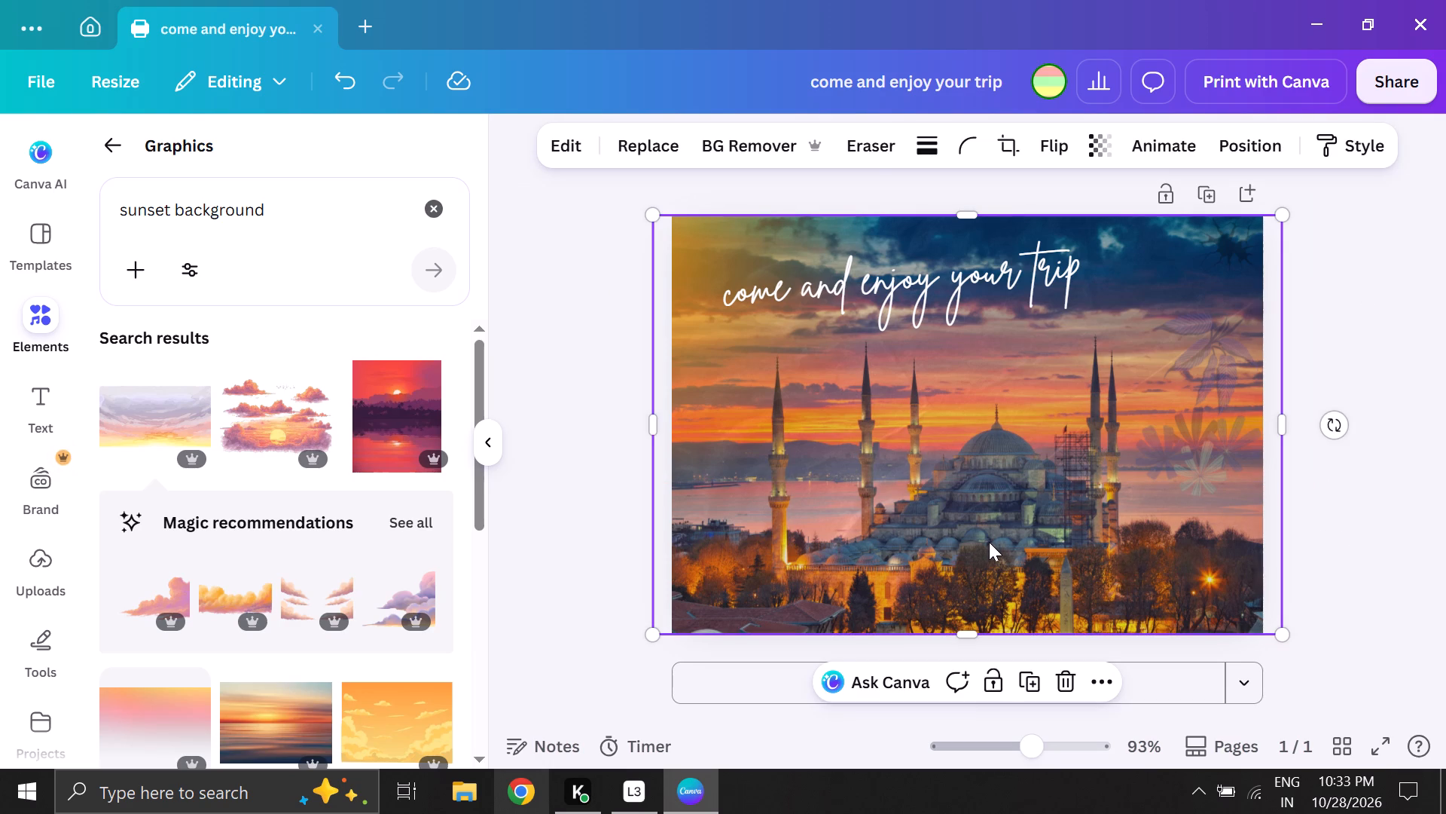
scroll(270, 445, down, 1)
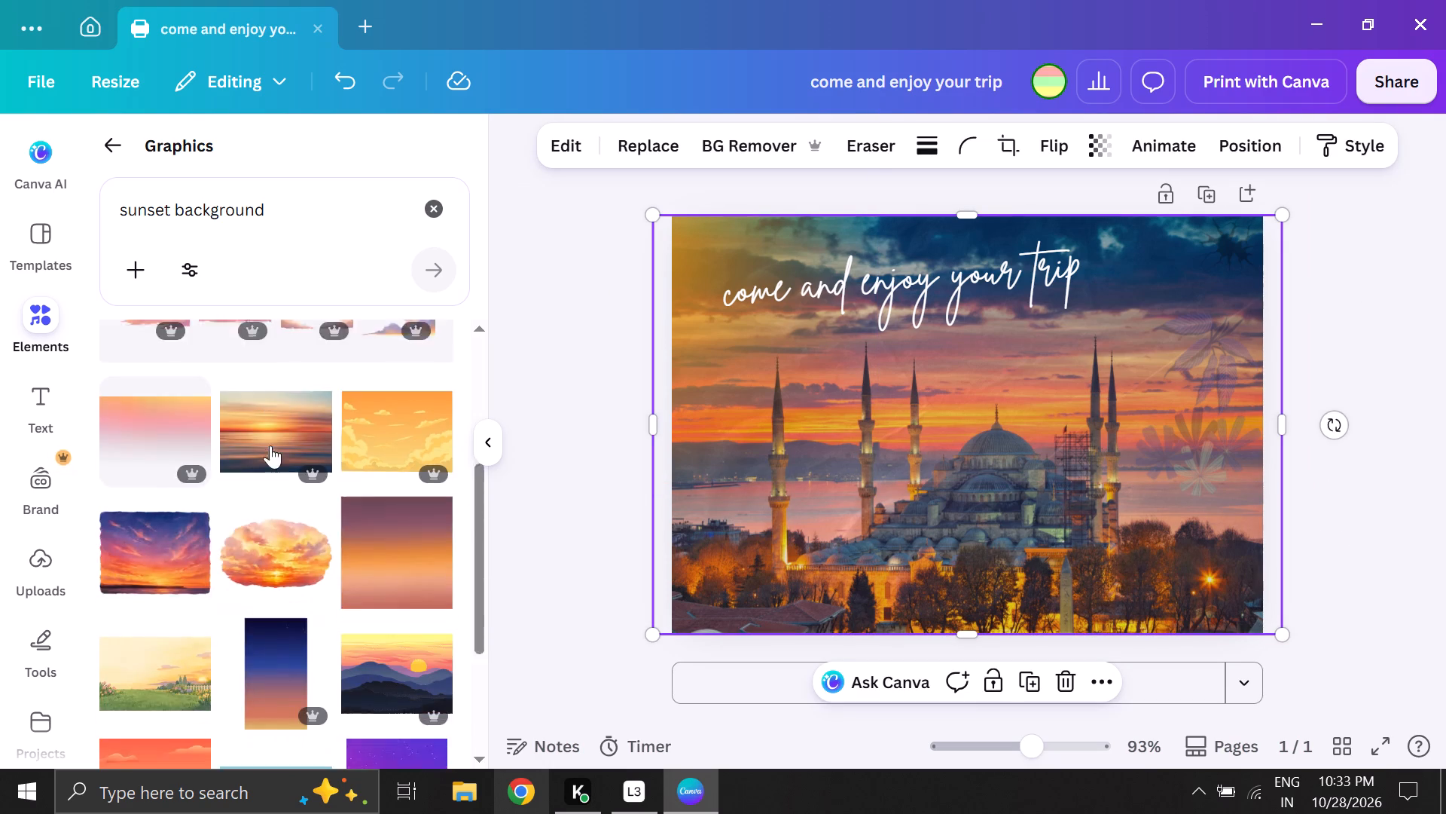
scroll(270, 445, down, 3)
scroll(270, 445, up, 1)
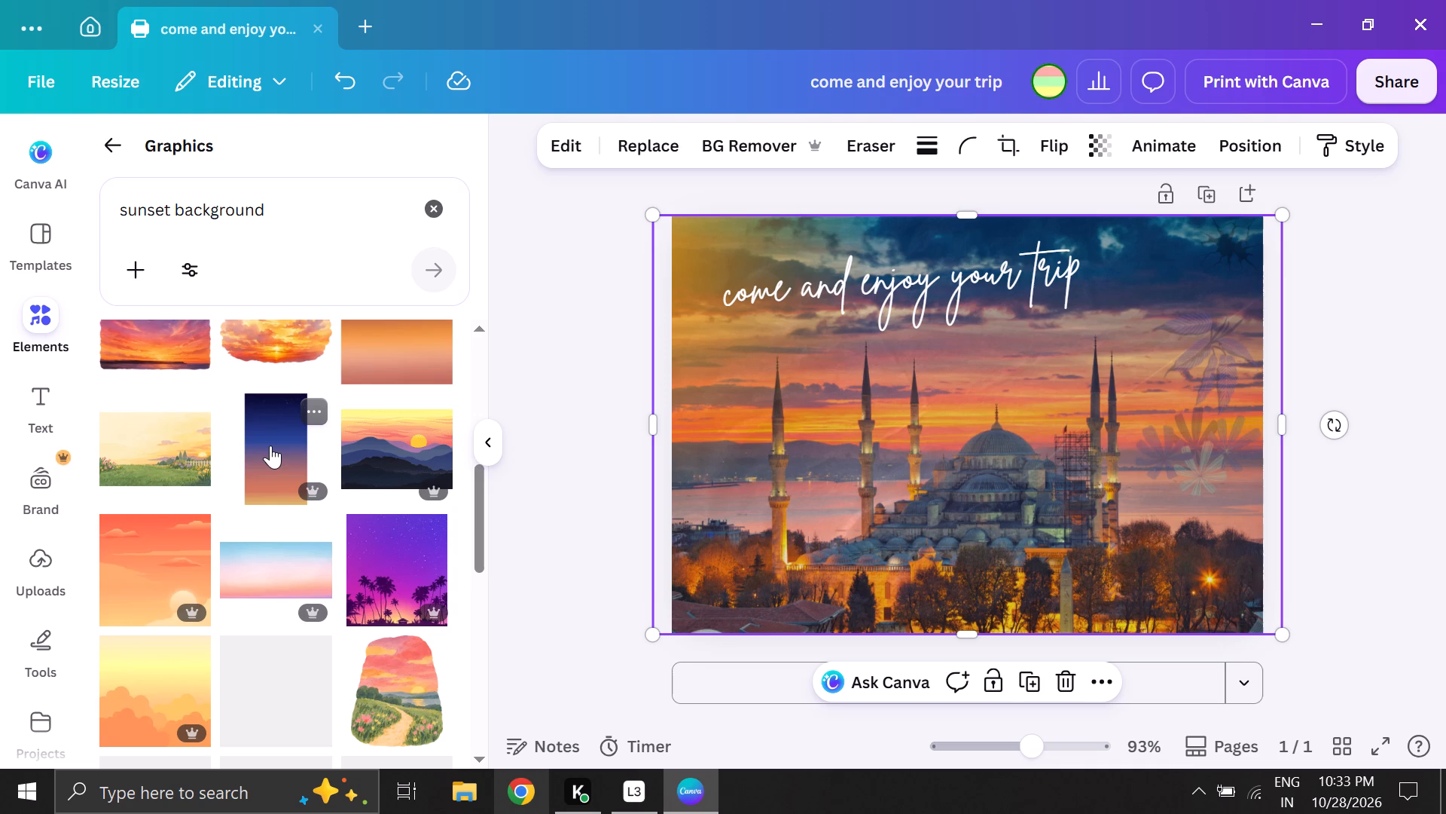
click(270, 445)
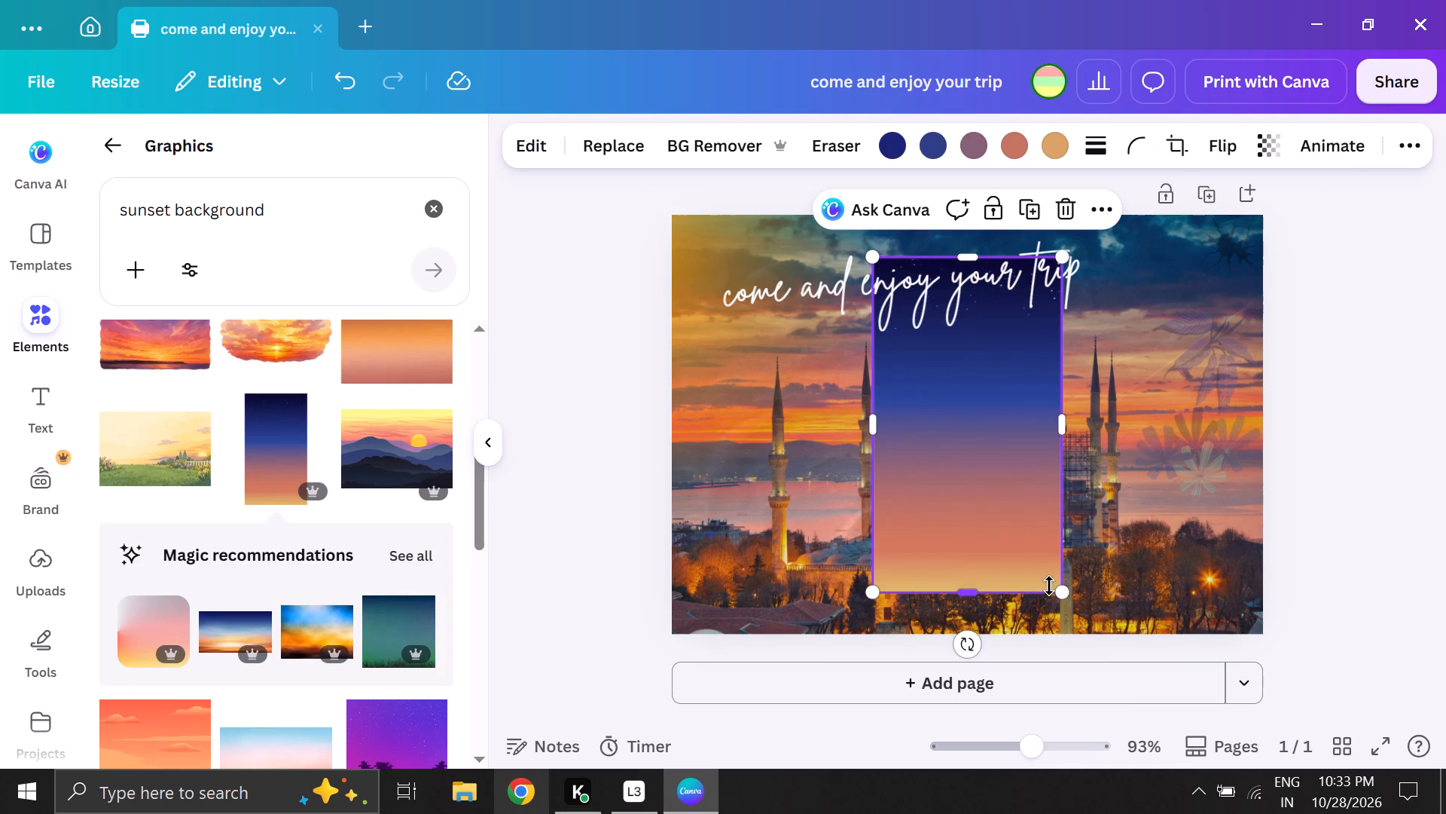
drag(1059, 589, 1390, 752)
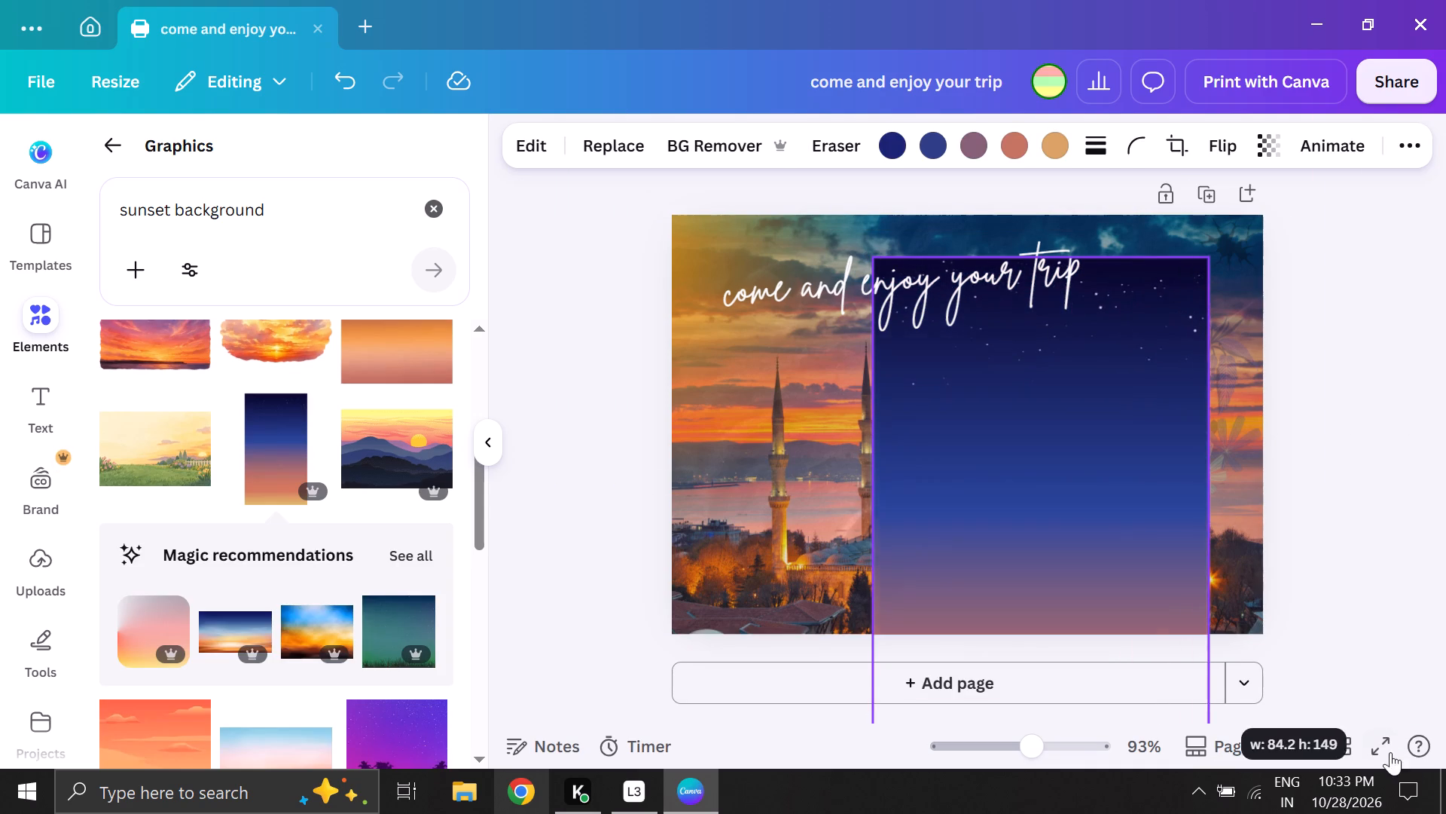
drag(1390, 752, 1445, 761)
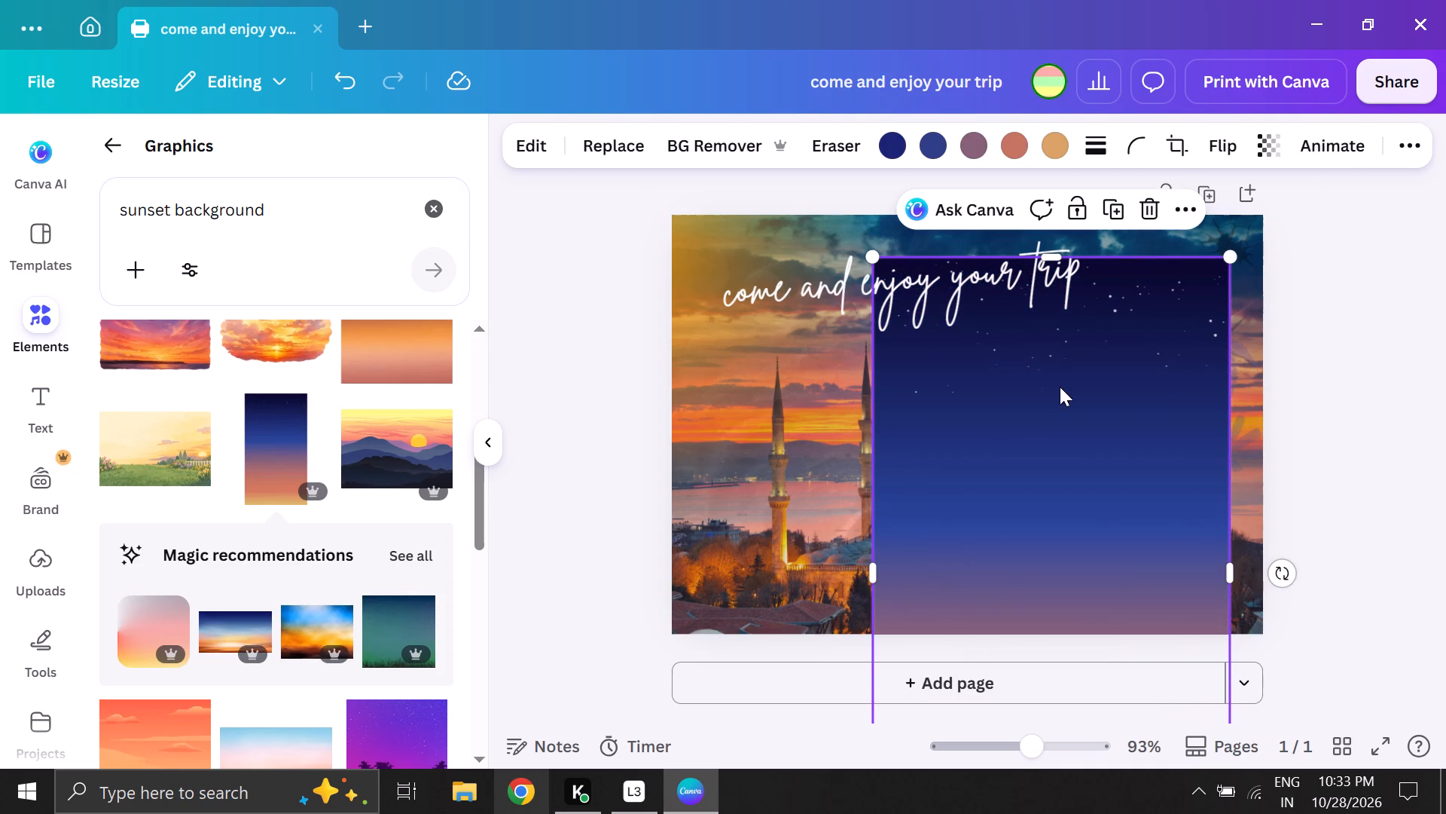
drag(1060, 387, 981, 560)
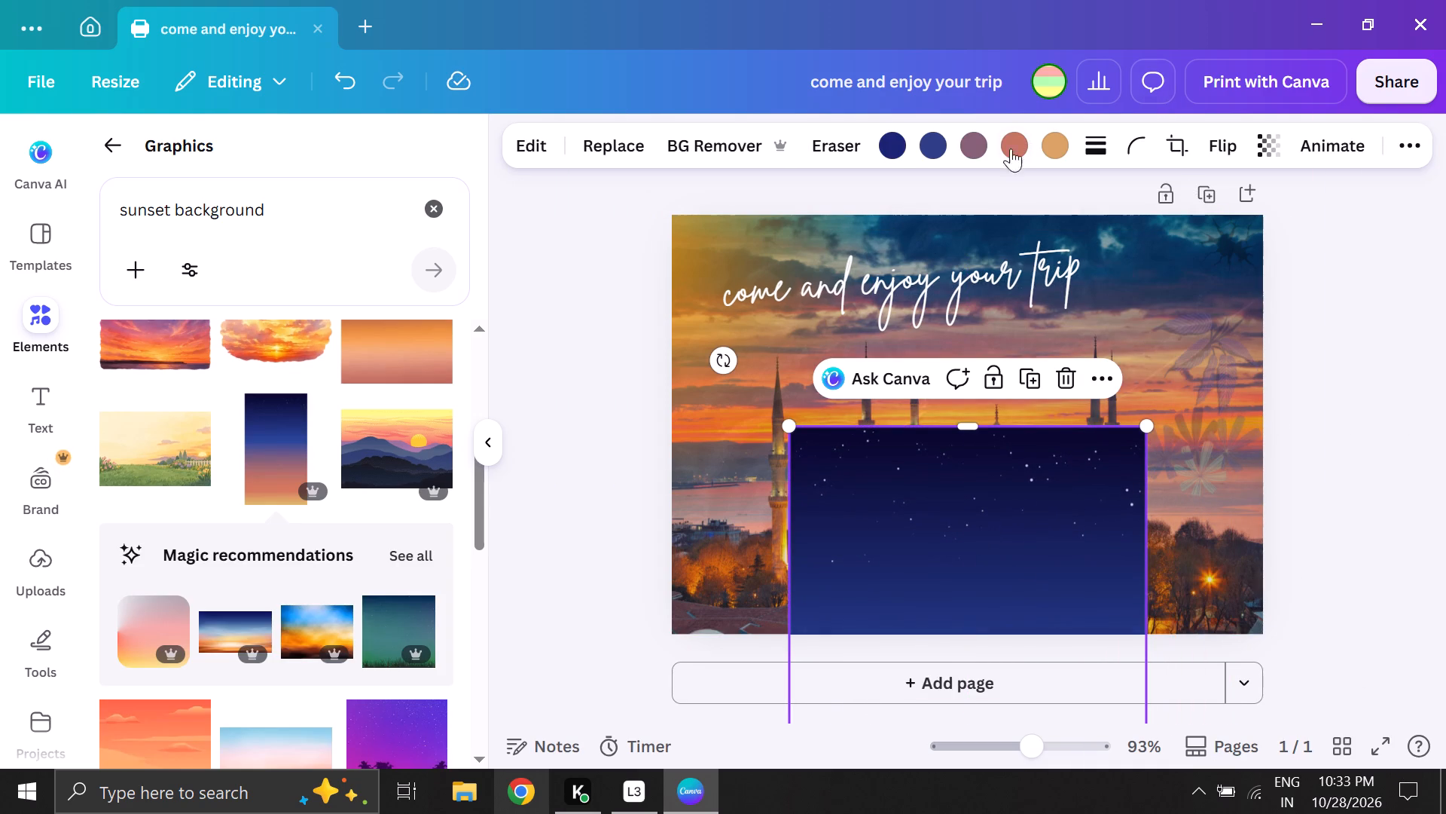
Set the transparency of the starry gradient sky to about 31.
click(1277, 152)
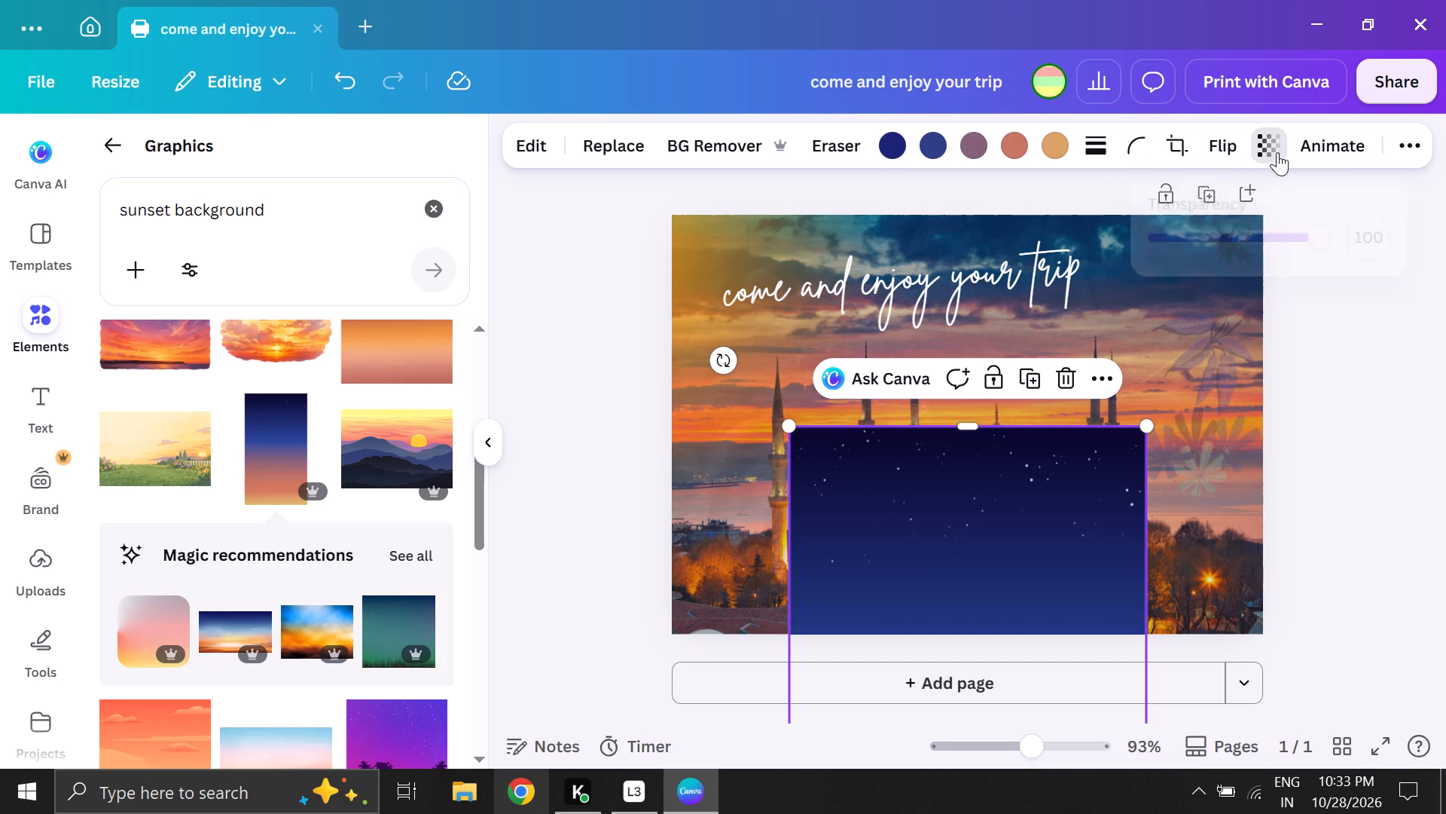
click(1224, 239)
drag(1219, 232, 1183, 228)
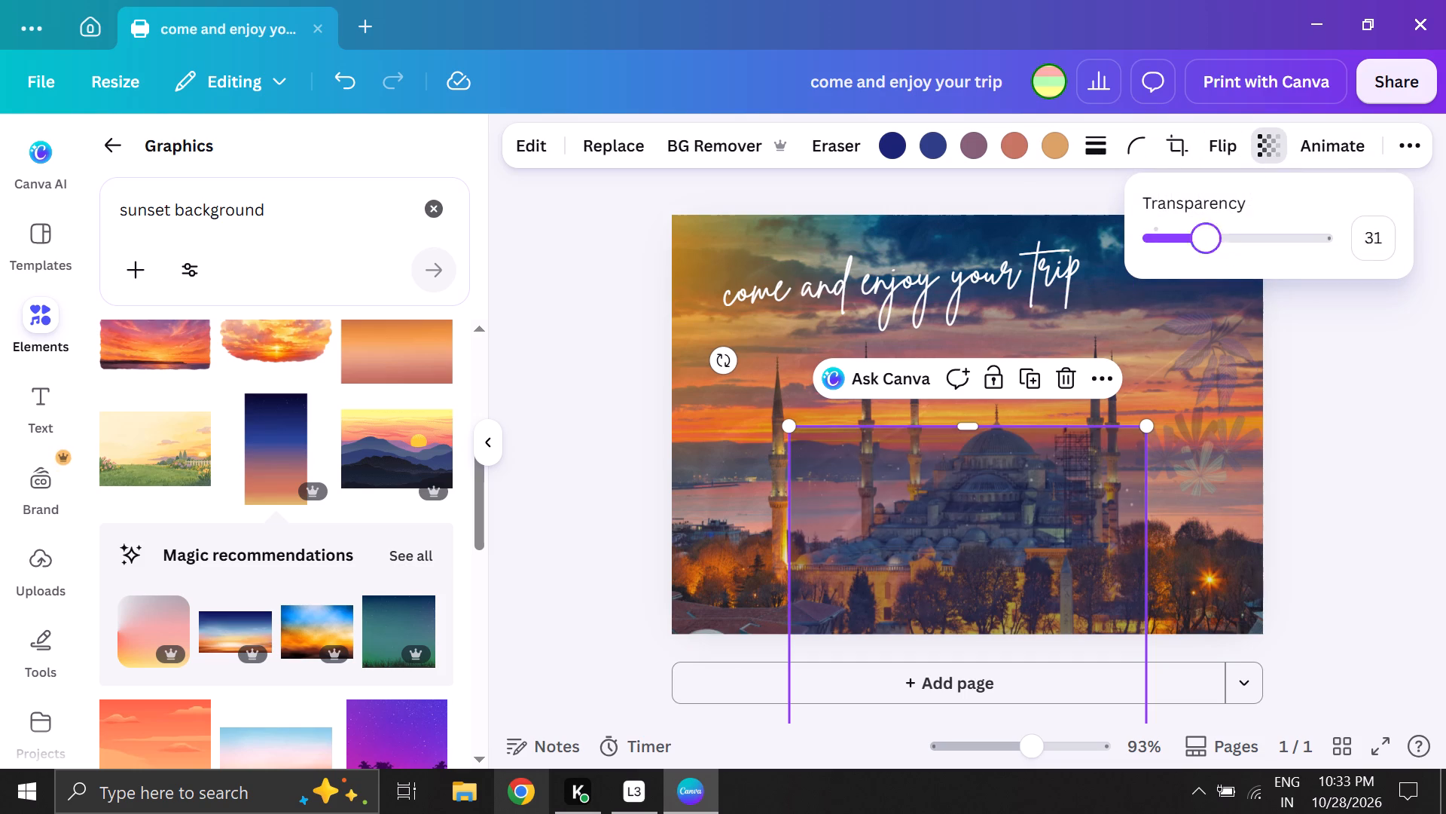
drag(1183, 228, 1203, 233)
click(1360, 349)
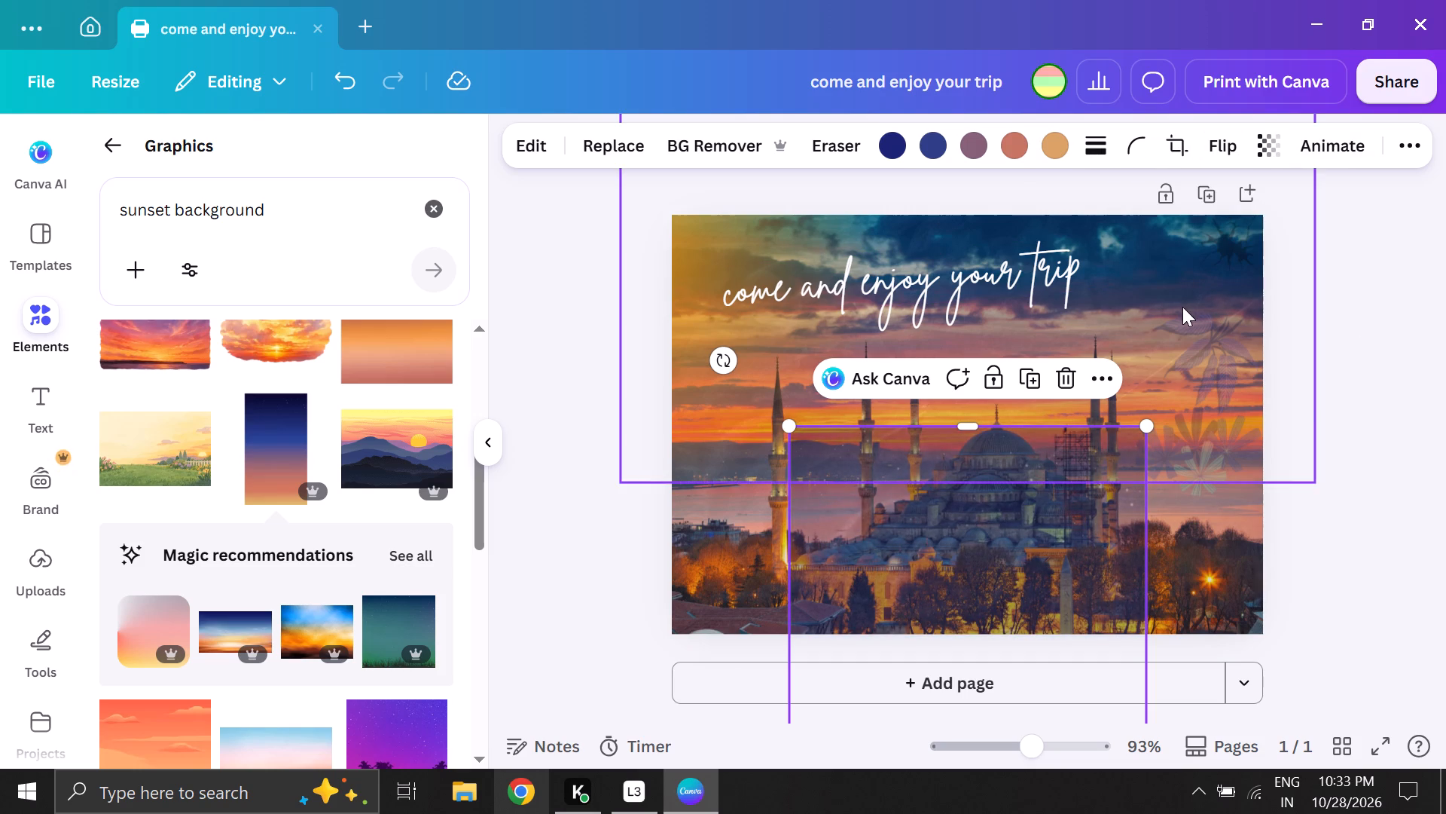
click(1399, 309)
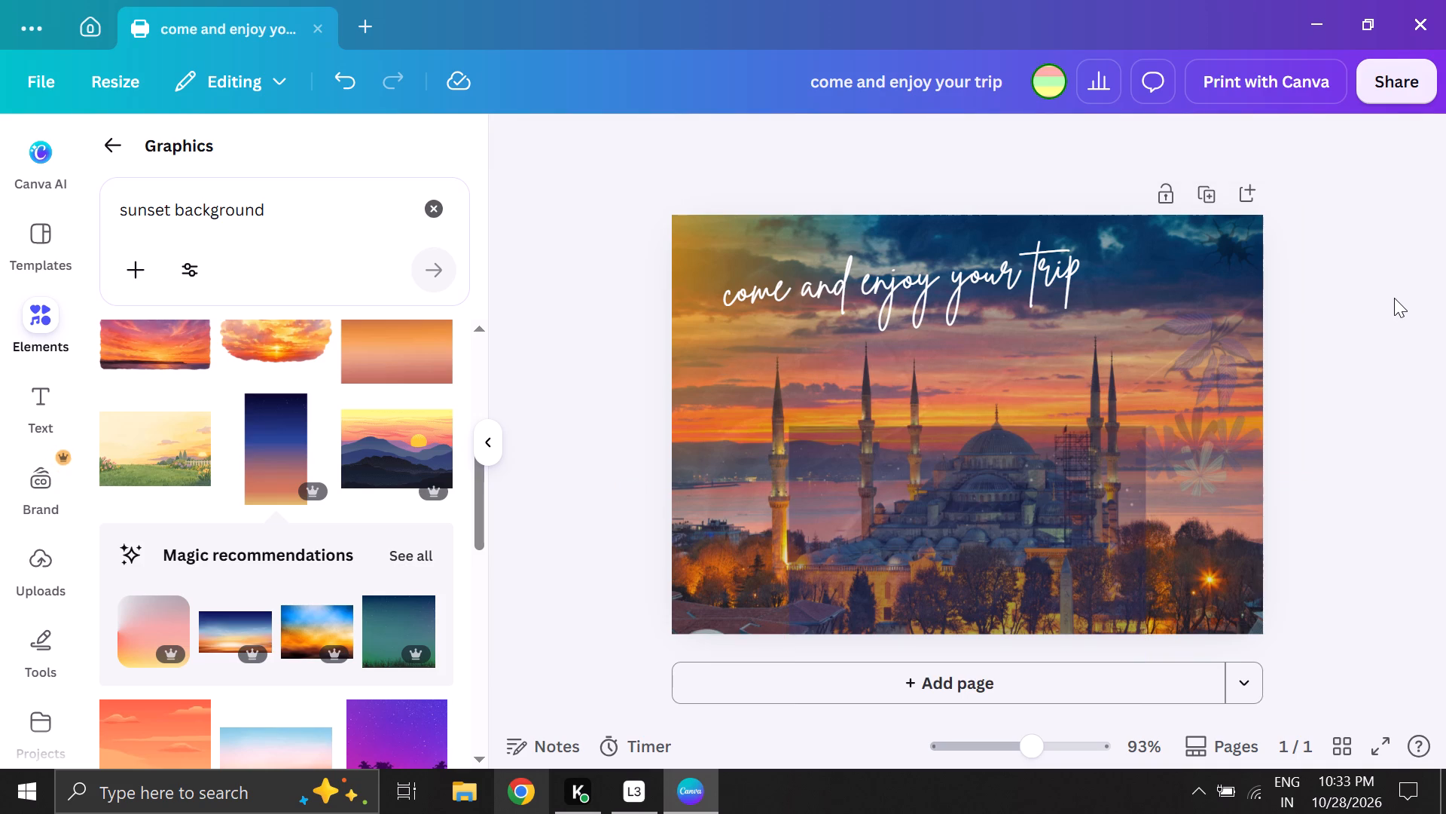
Move and enlarge the starry gradient sky so it spans the full width of the postcard's lower part.
drag(997, 515, 997, 513)
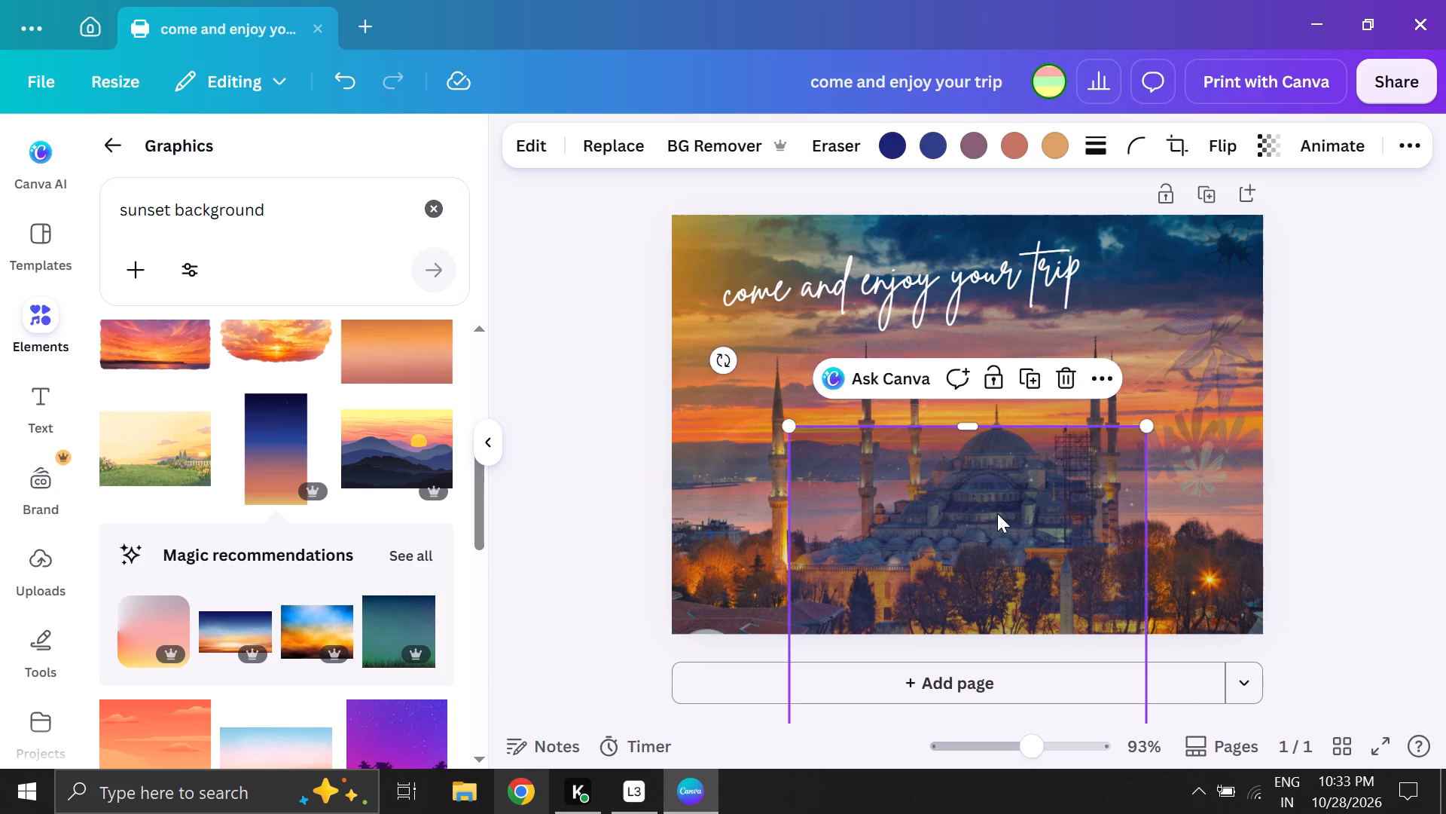
drag(997, 513, 880, 478)
drag(1032, 513, 1316, 496)
click(1369, 457)
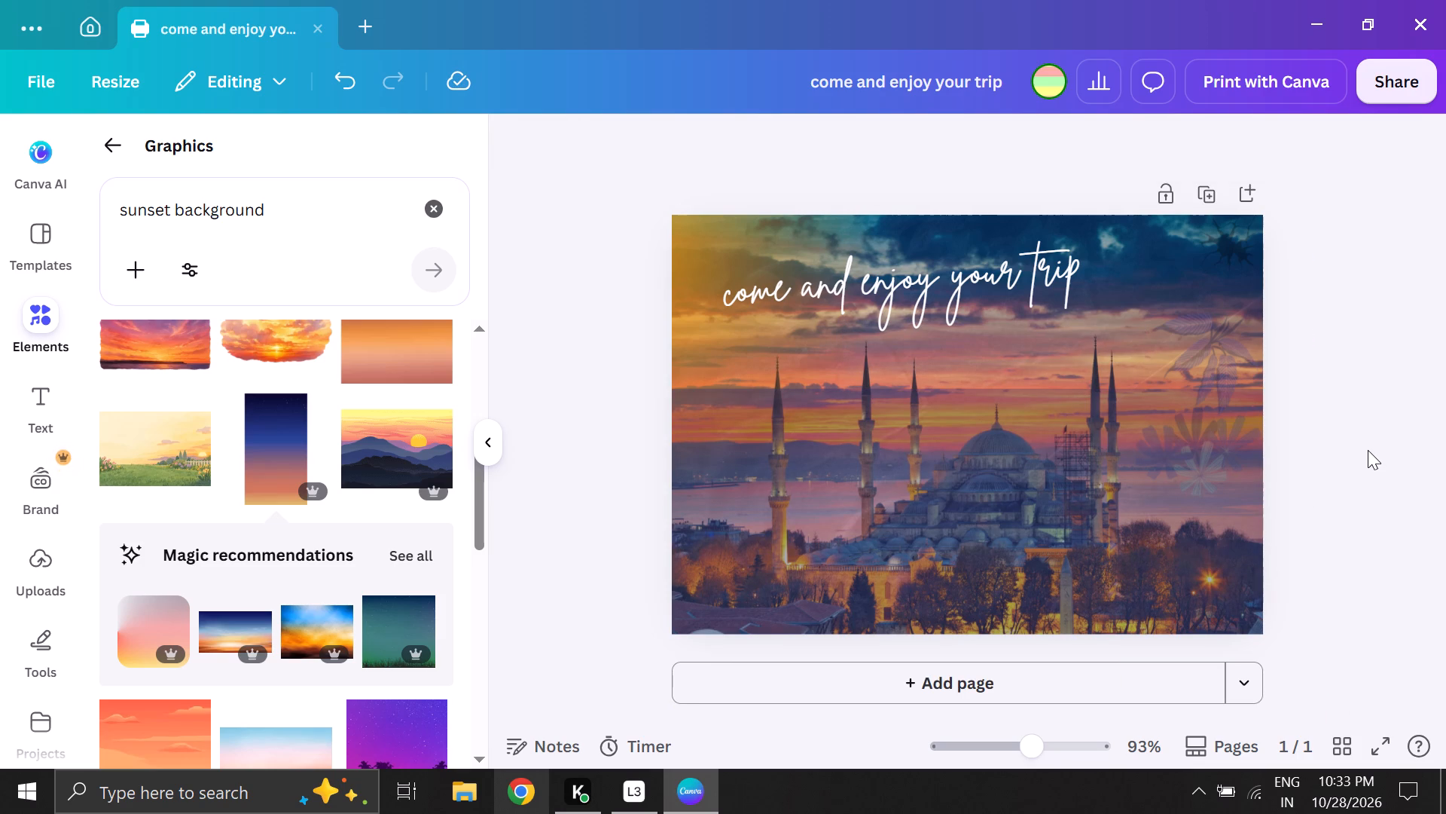
Set the transparency of the widened starry gradient sky to about 20.
click(1152, 473)
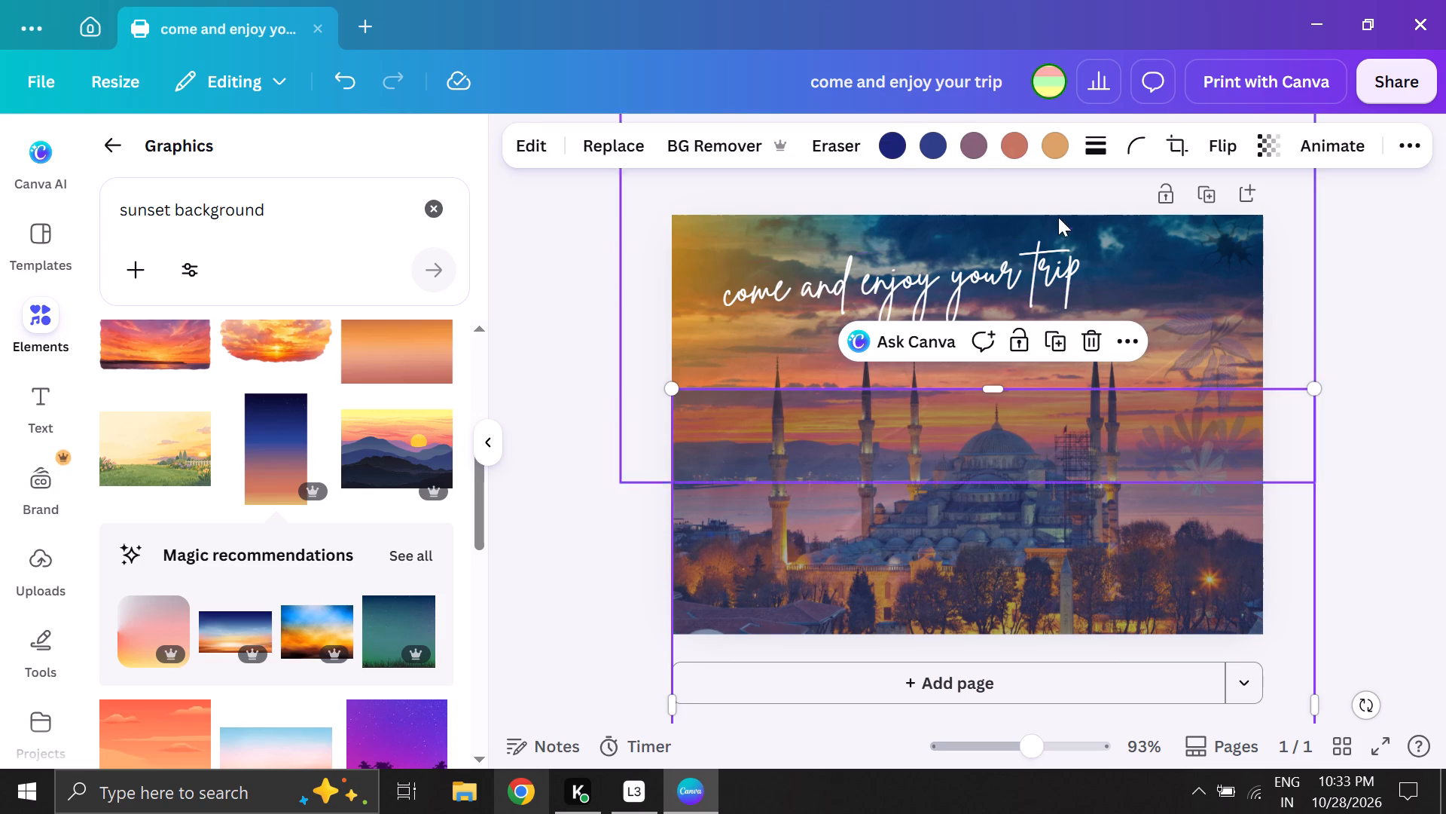
click(1273, 145)
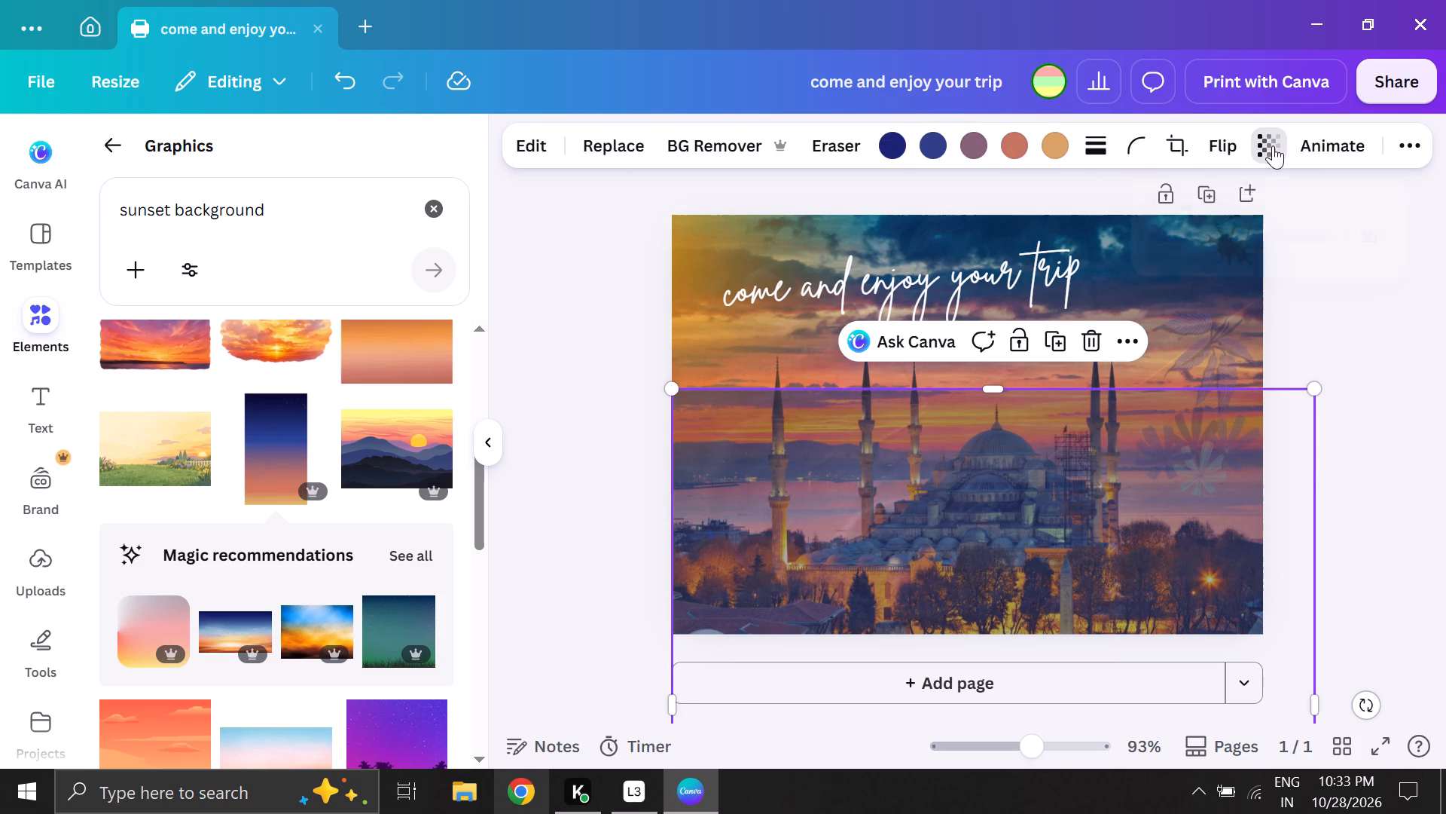
click(1186, 230)
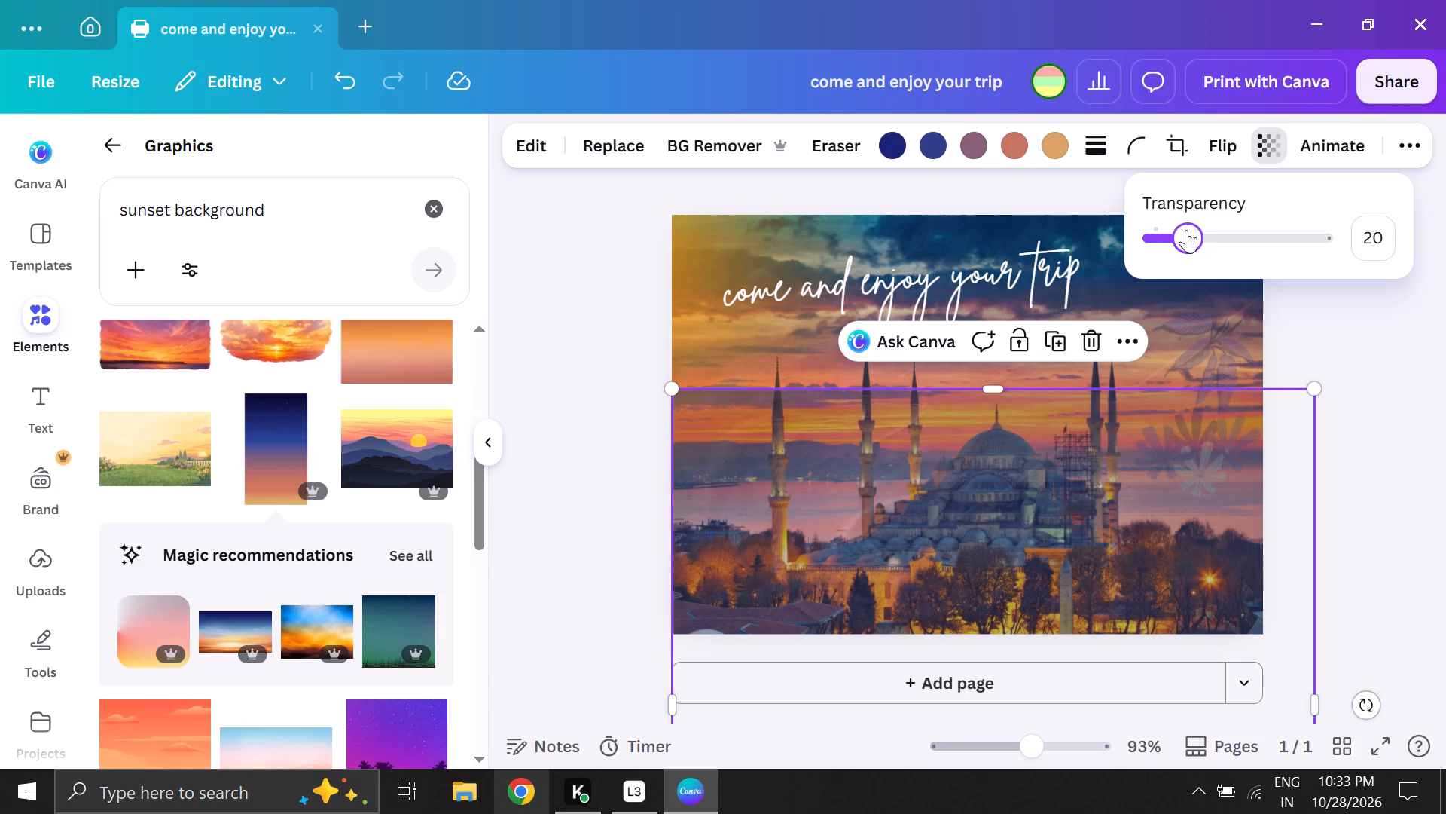
click(1186, 230)
click(1386, 353)
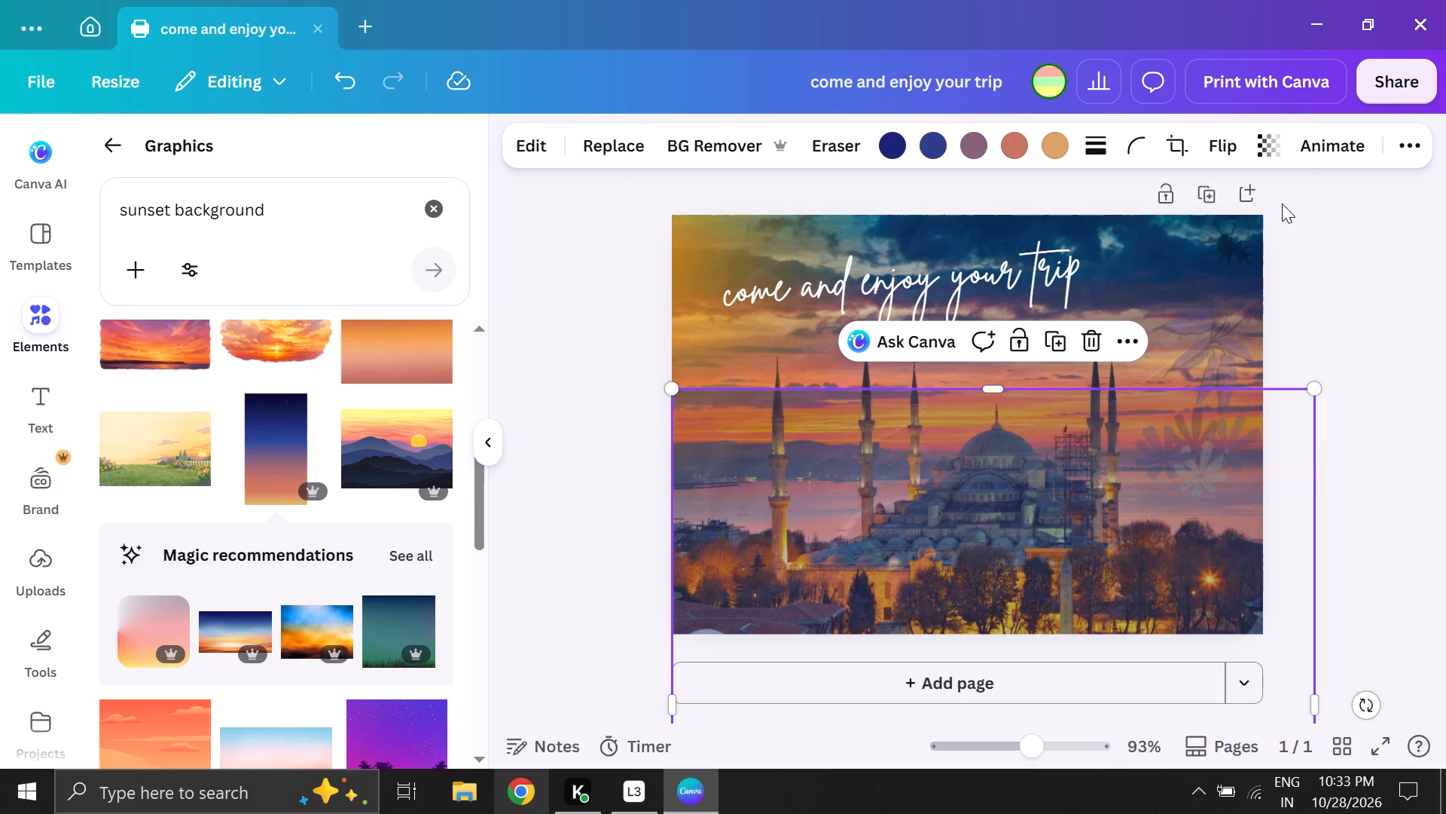
click(1364, 271)
Insert the purple sunset with palm tree silhouettes from the sunset background results, enlarged and positioned to cover the whole postcard.
scroll(214, 570, down, 2)
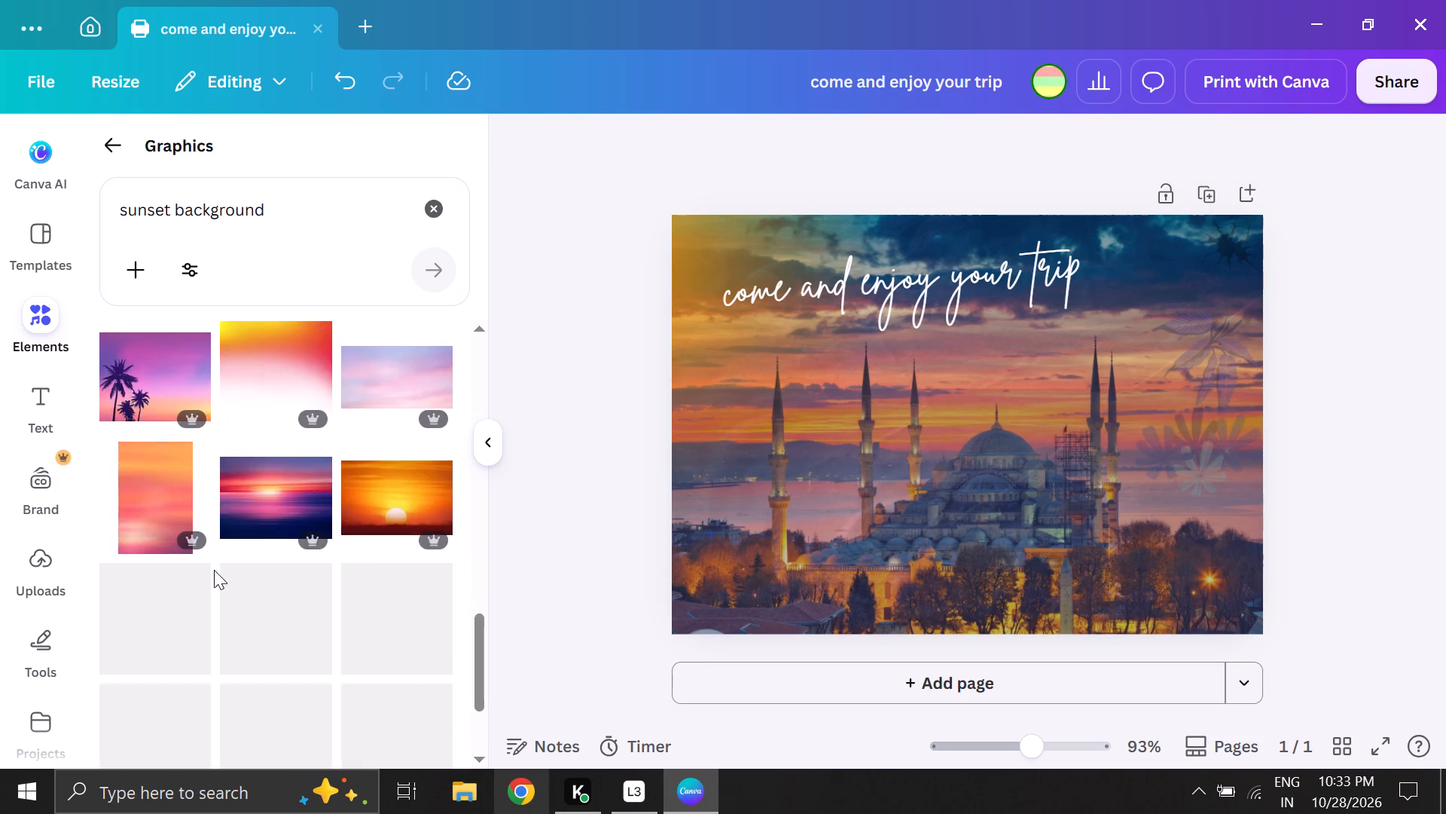
scroll(214, 570, down, 2)
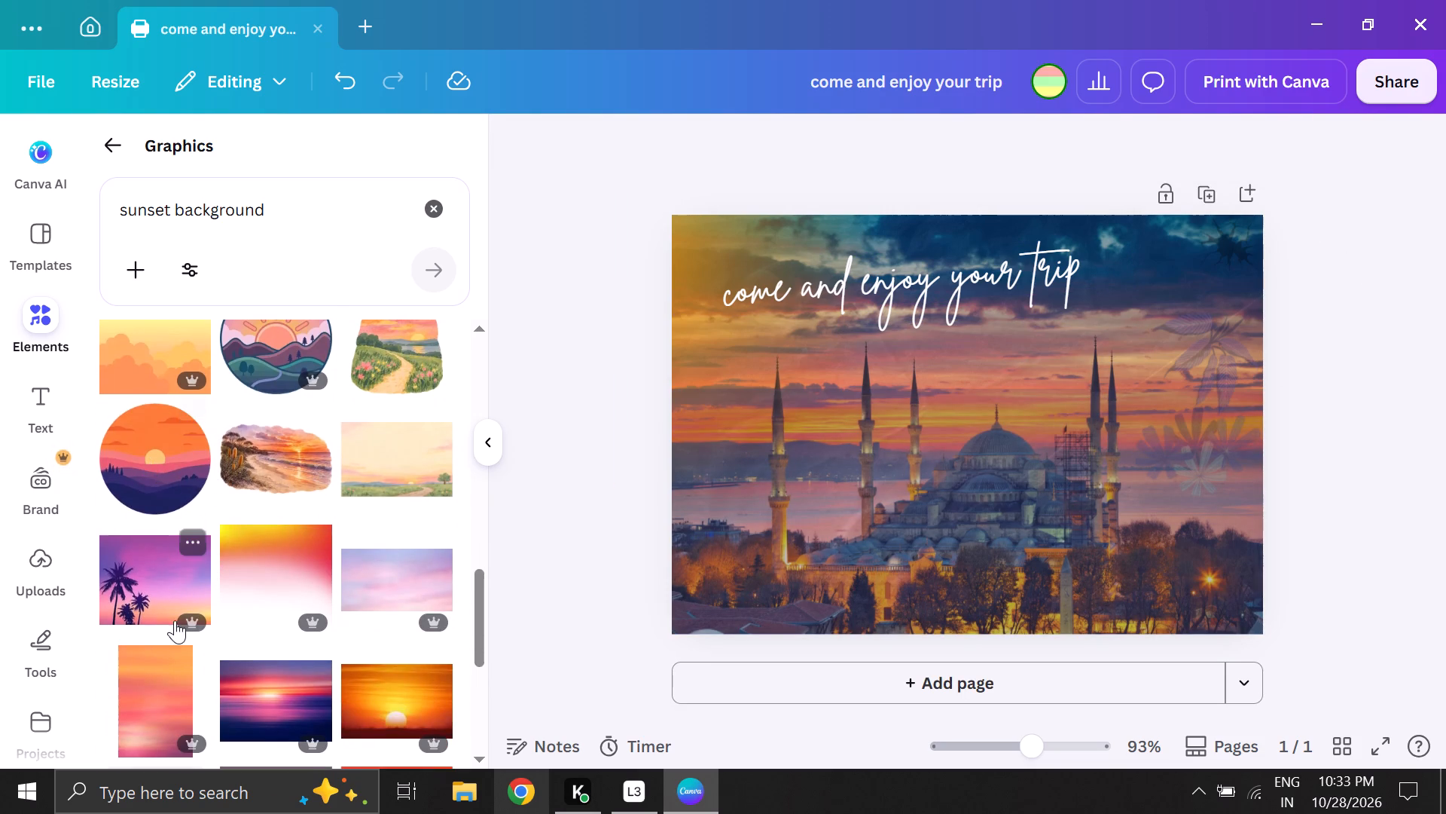
click(127, 580)
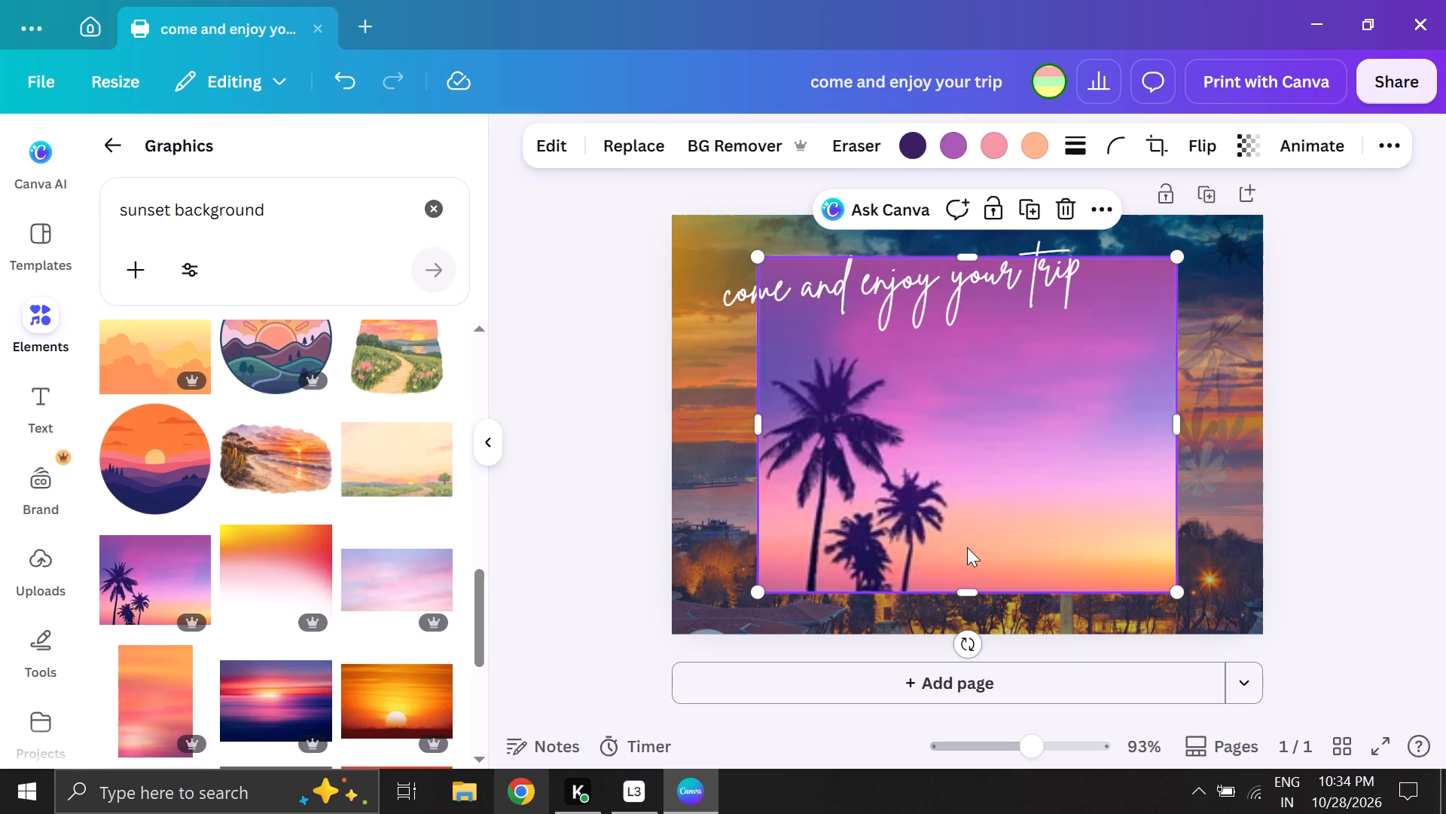
drag(1174, 590, 1116, 540)
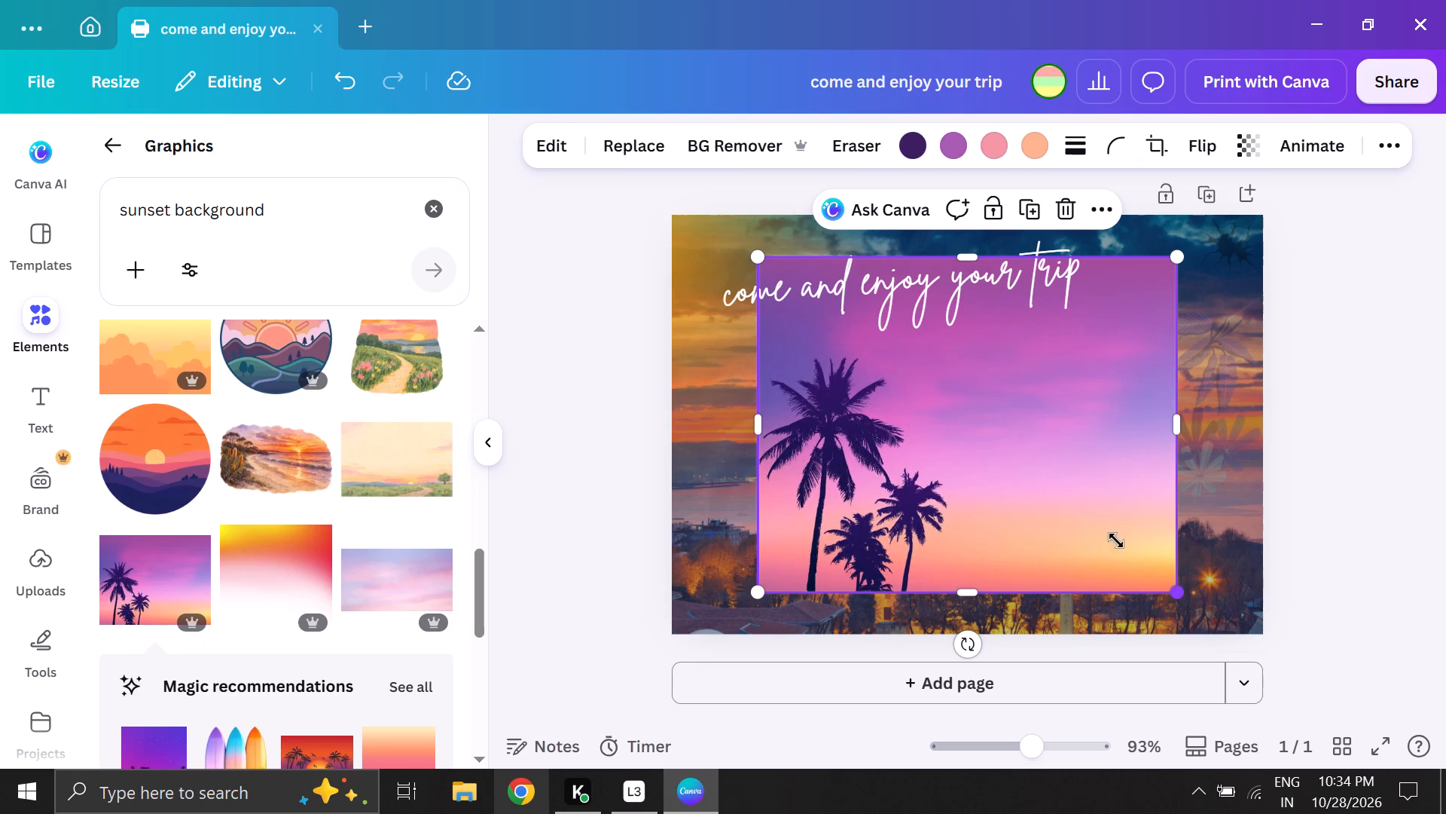
drag(1116, 540, 1402, 730)
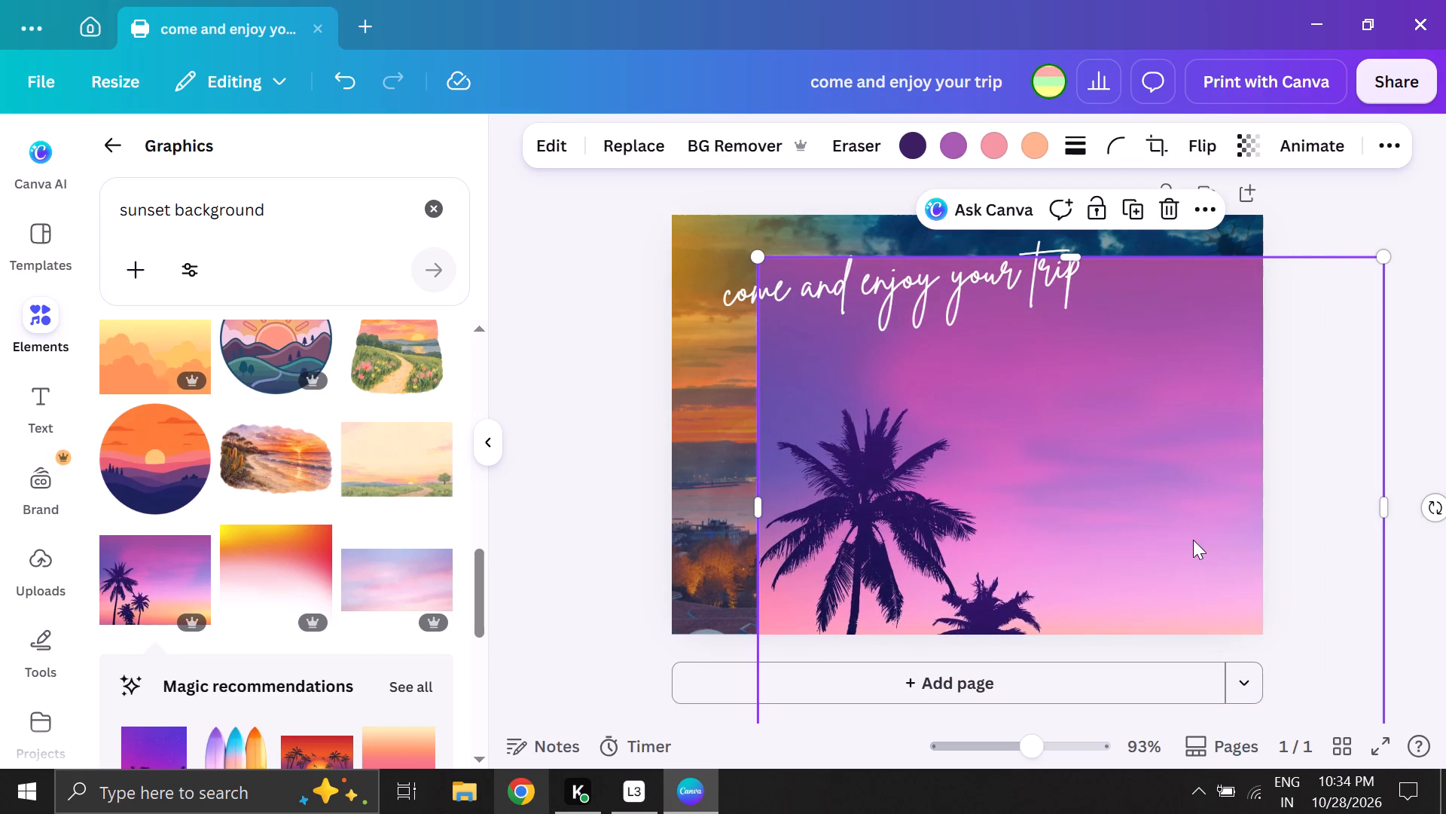
drag(1193, 540, 1076, 463)
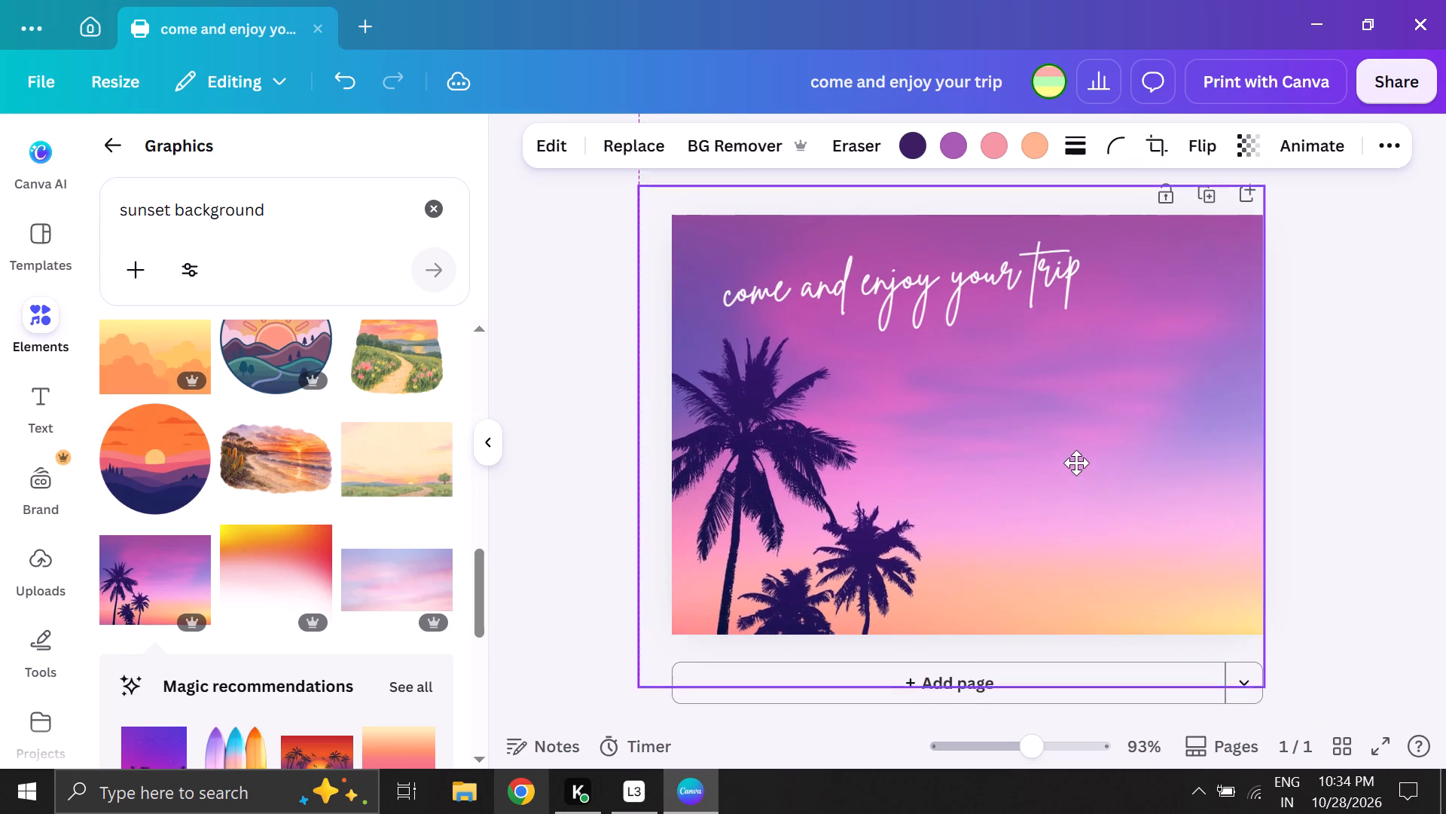
drag(1076, 463, 1068, 440)
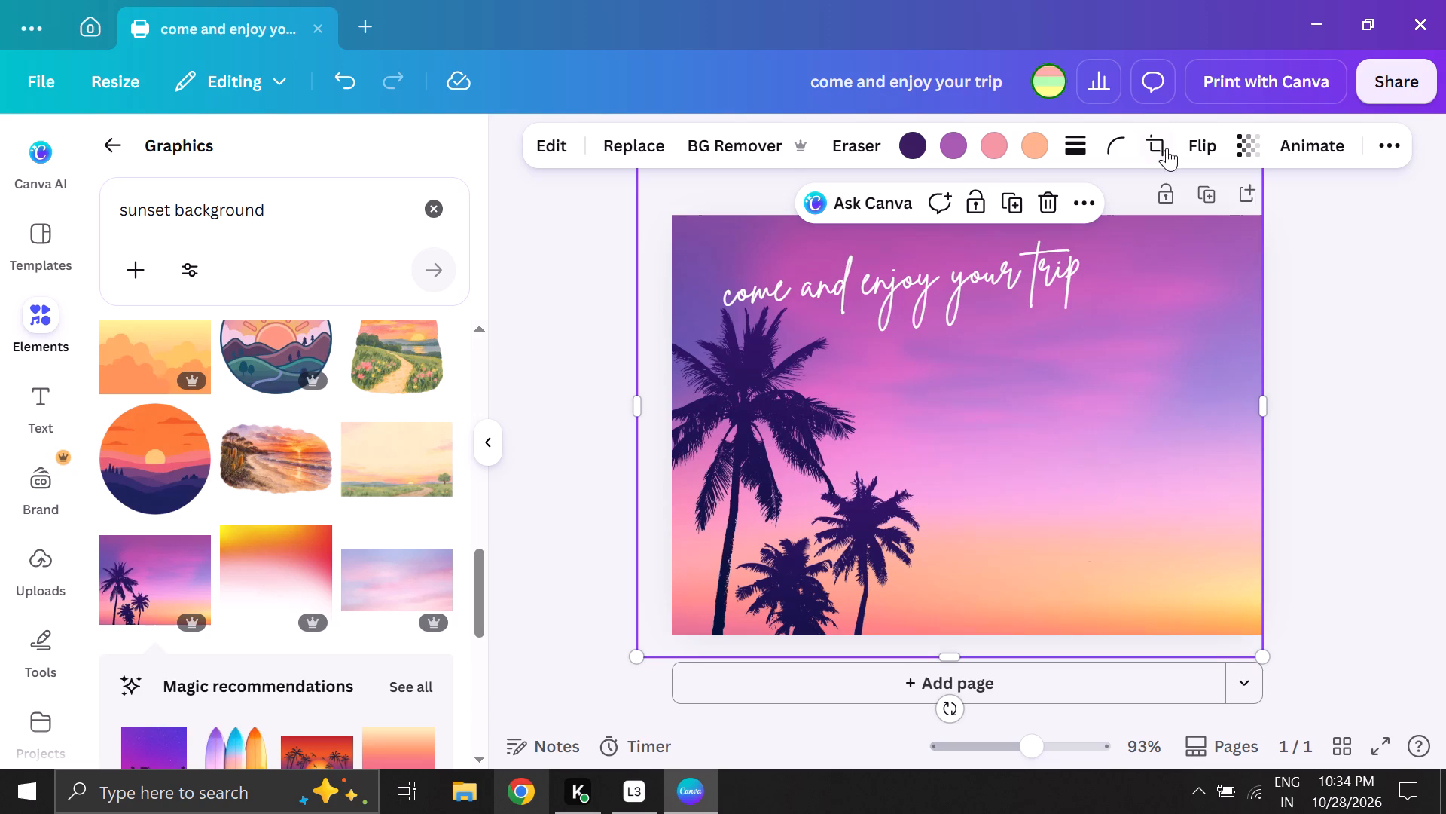
Set the transparency of the purple palm tree sunset to about 14.
click(1252, 148)
click(1155, 231)
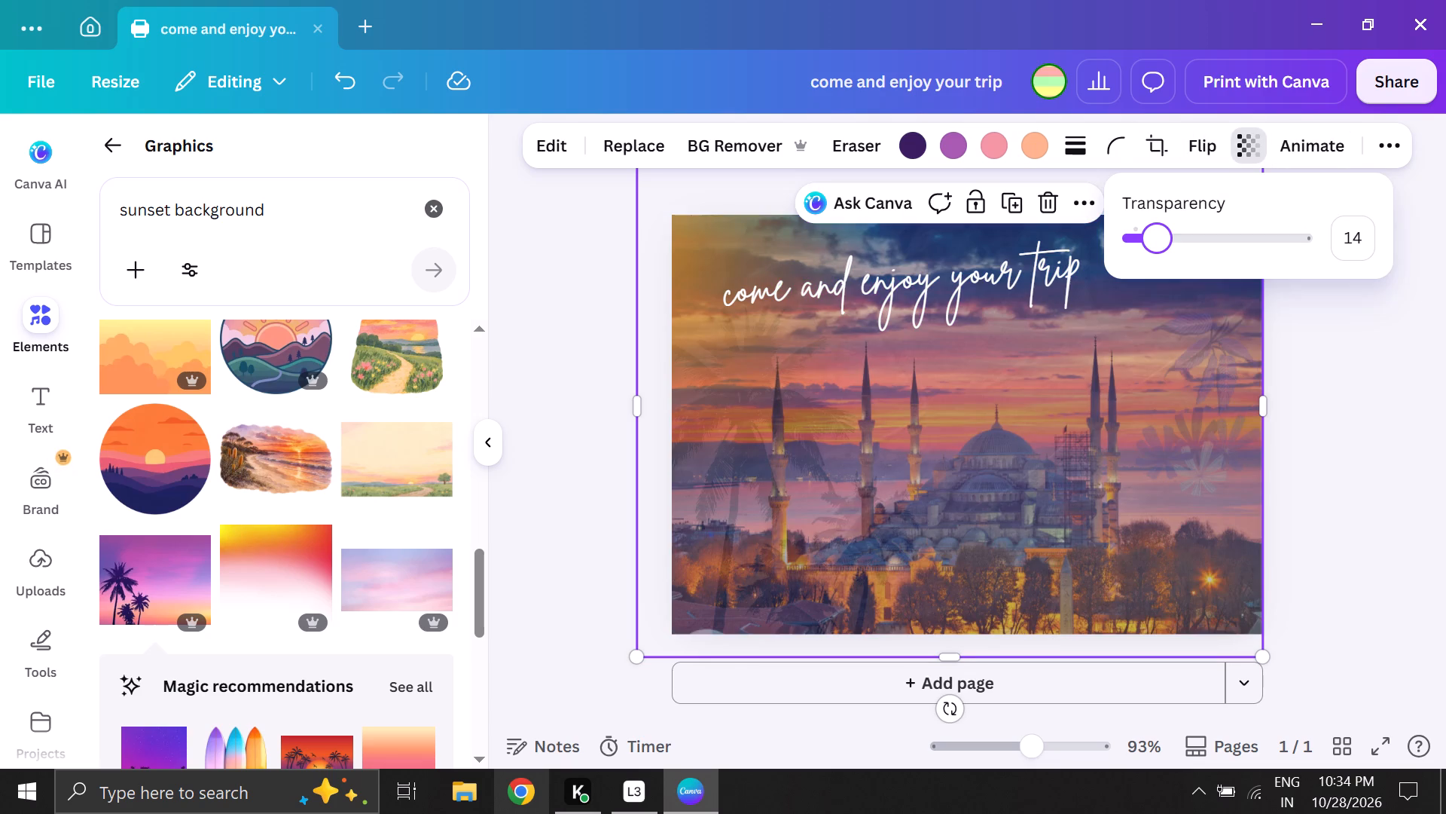
Delete the translucent purple palm tree sunset overlay from the postcard.
click(1382, 438)
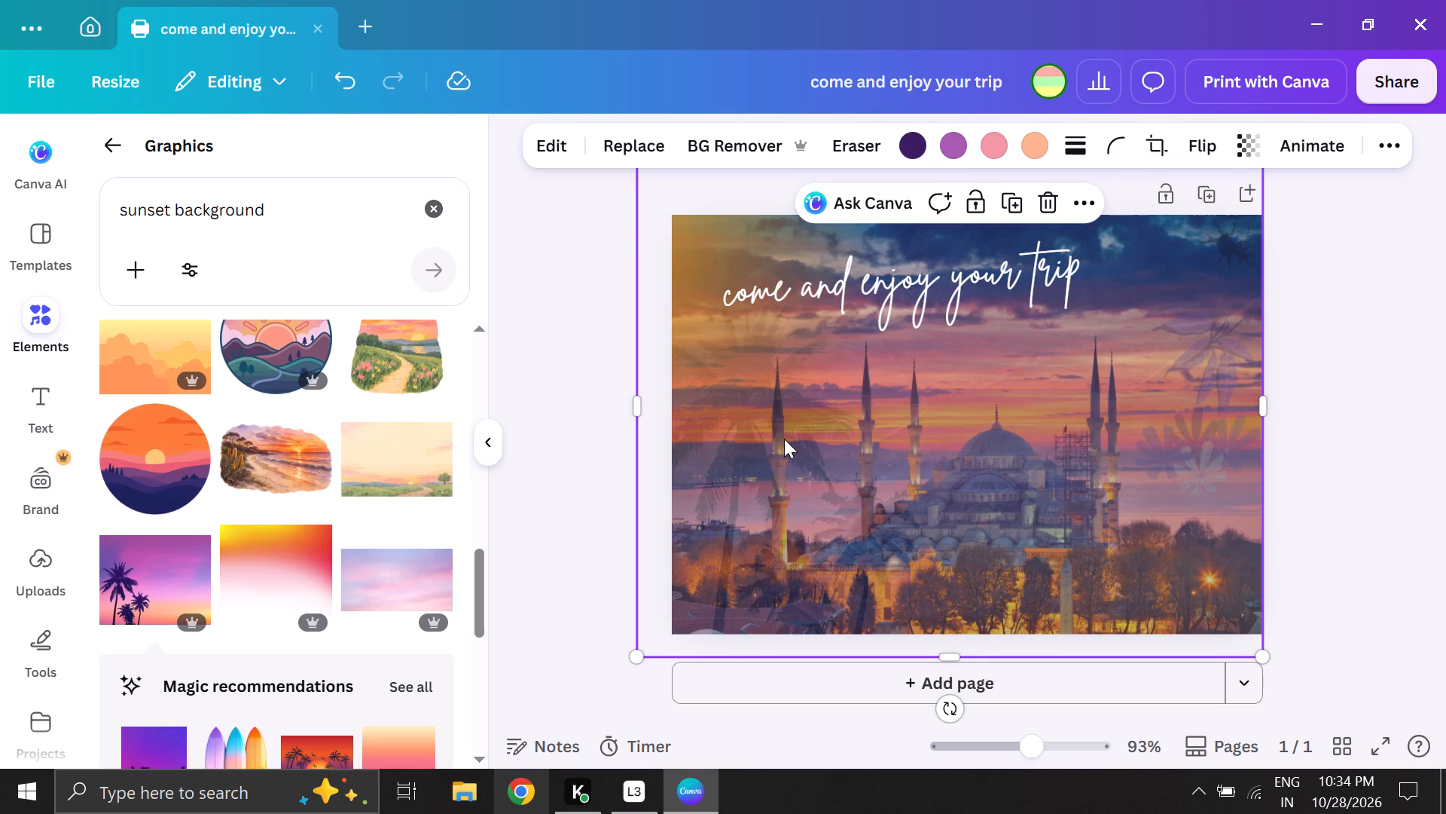
drag(784, 439, 765, 461)
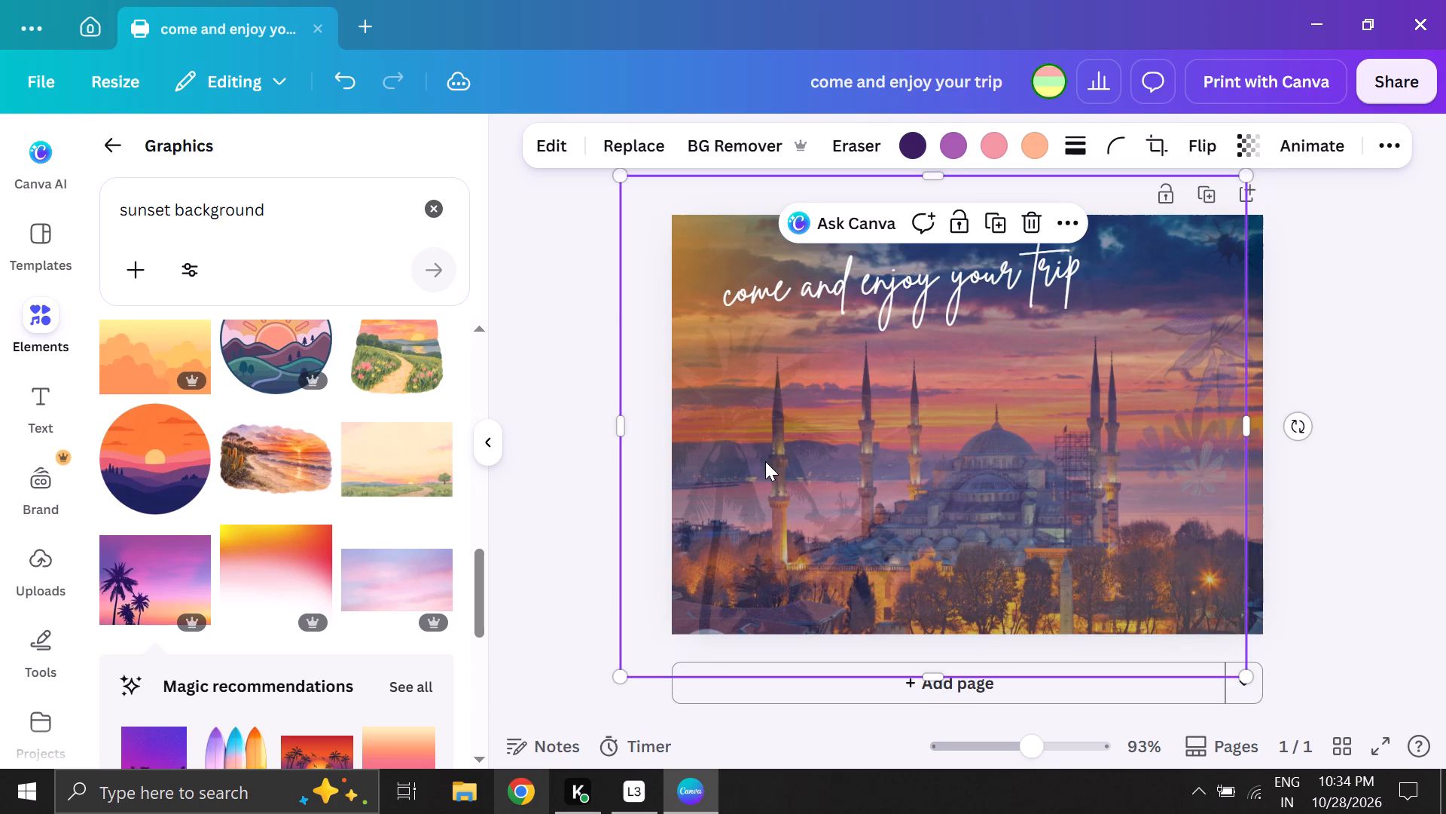
click(1030, 229)
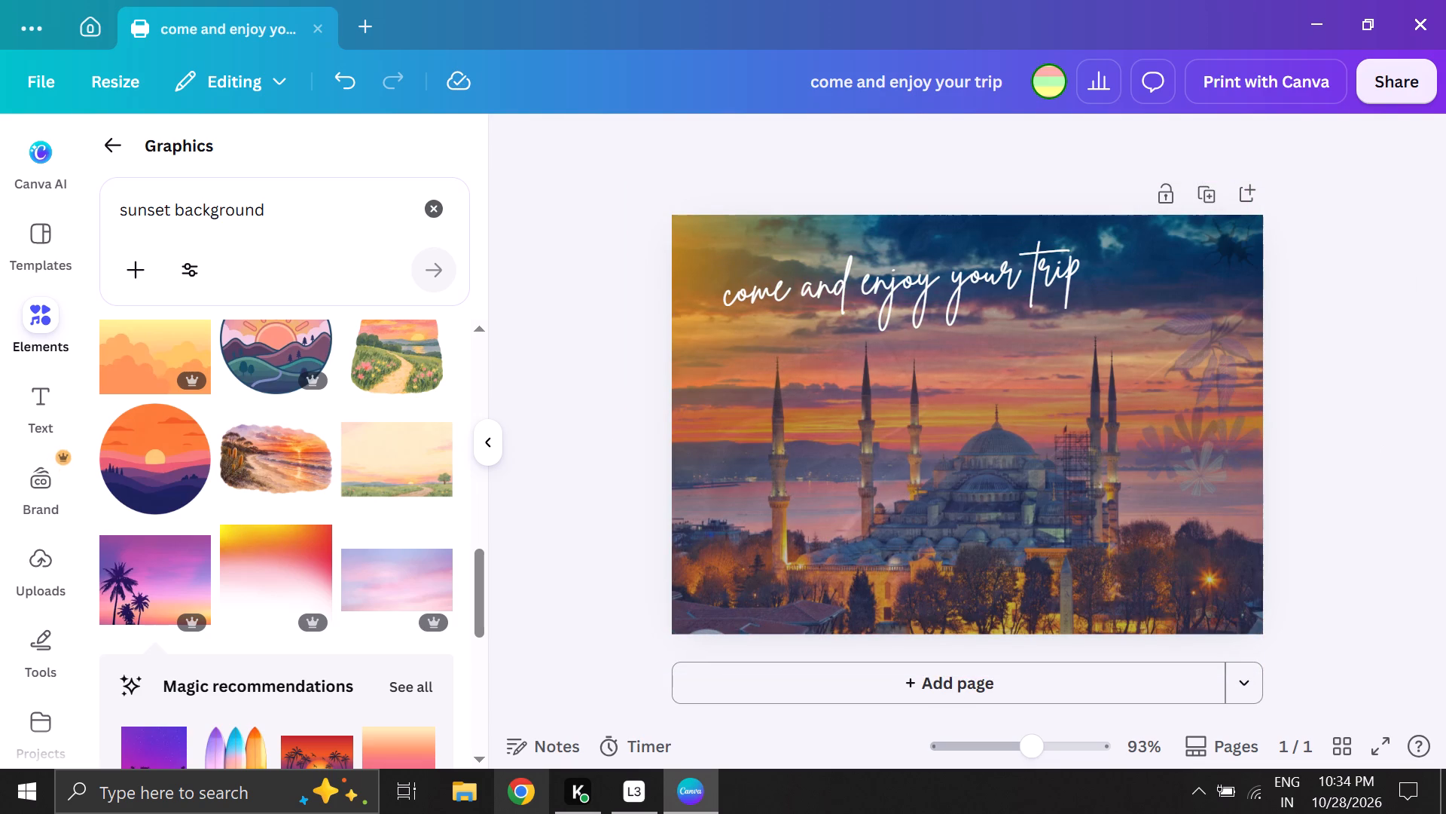
Leave the sunset background results and search all elements for "tree".
click(319, 194)
click(116, 141)
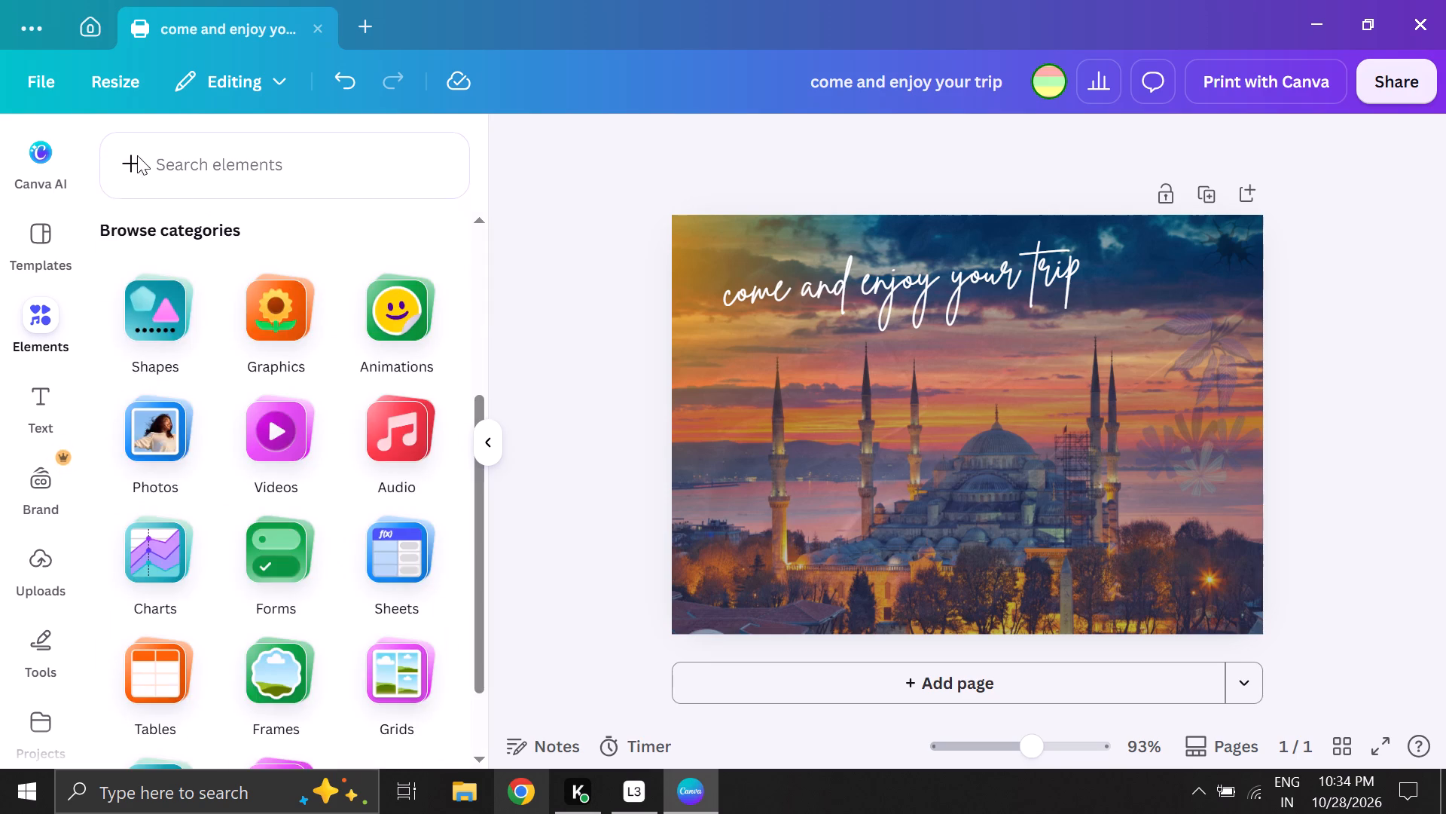
click(215, 164)
text(tree)
key(Return)
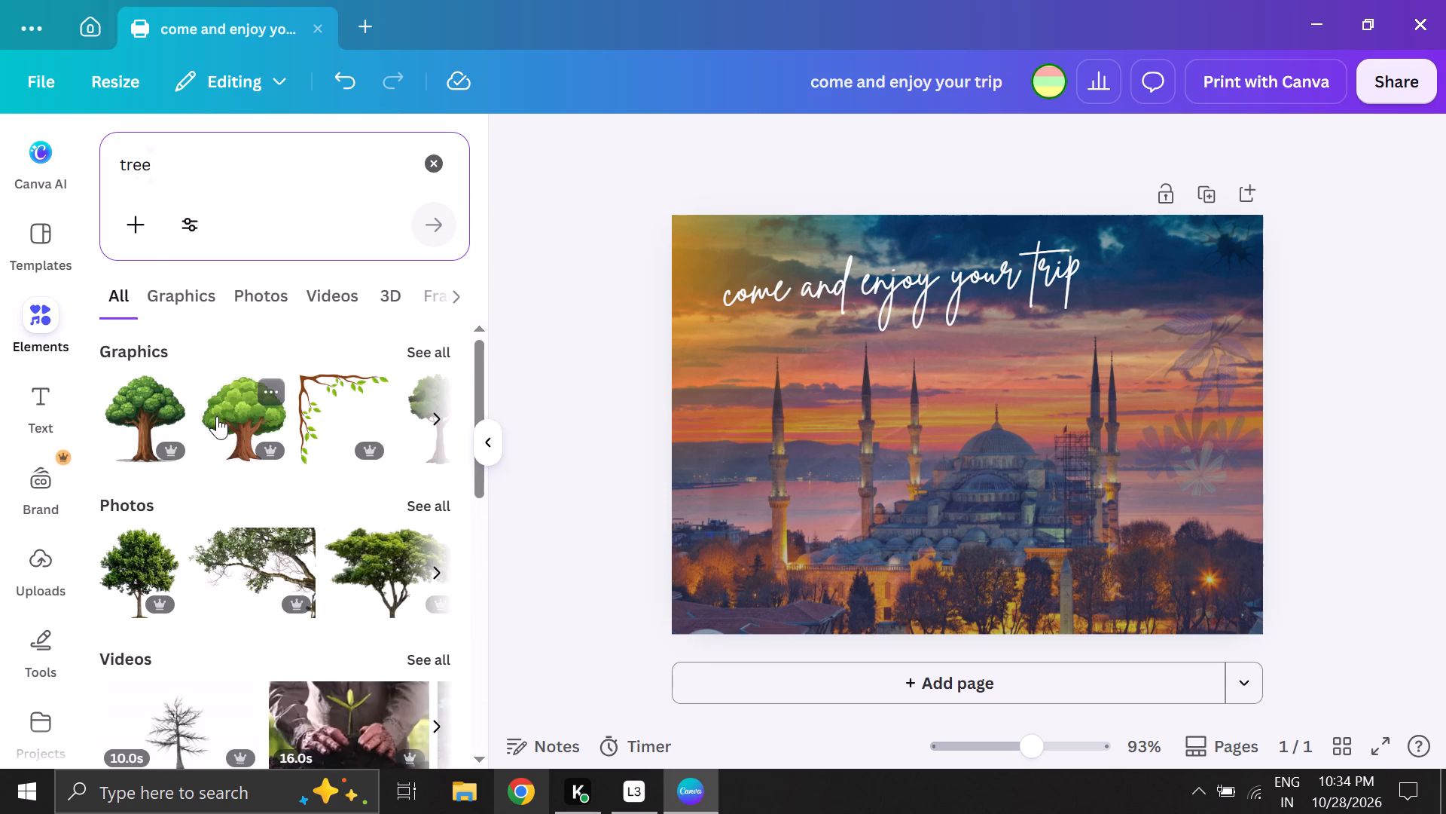
Insert the tall green pine tree graphic and place it at the postcard's lower left, standing on the bottom edge.
scroll(217, 416, down, 4)
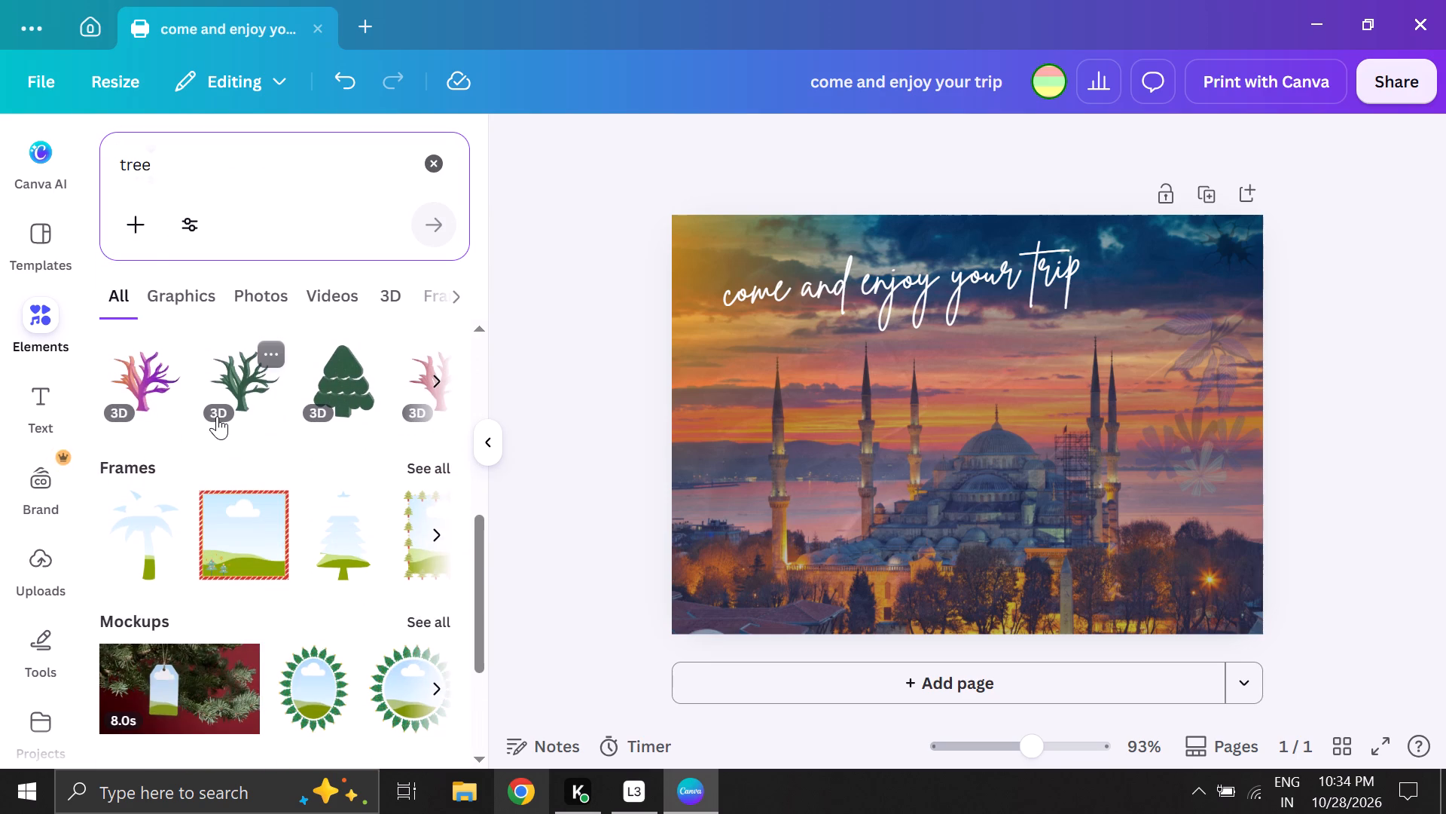
scroll(217, 416, down, 3)
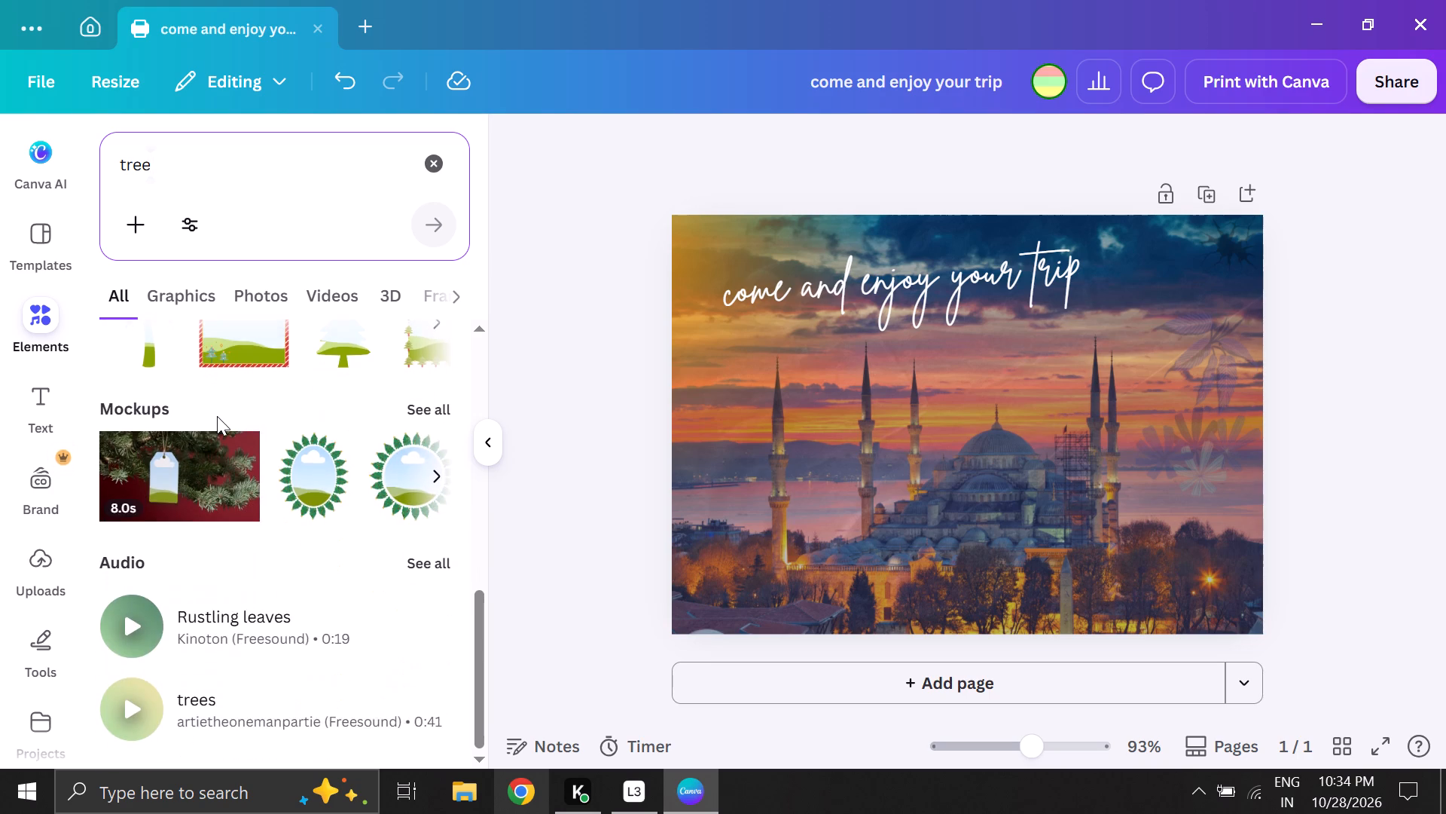
scroll(217, 416, up, 6)
scroll(307, 417, left, 4)
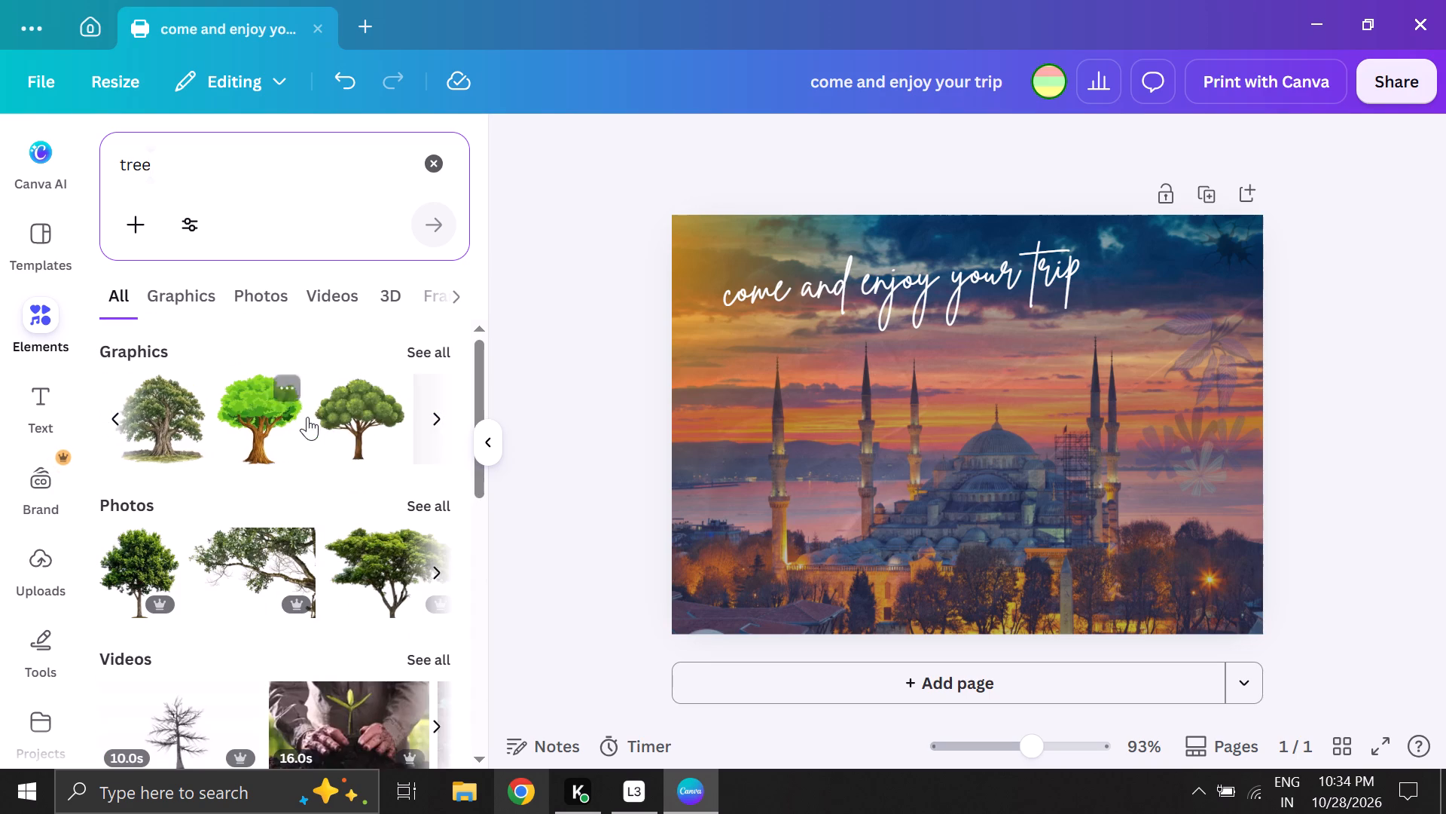
scroll(307, 417, left, 1)
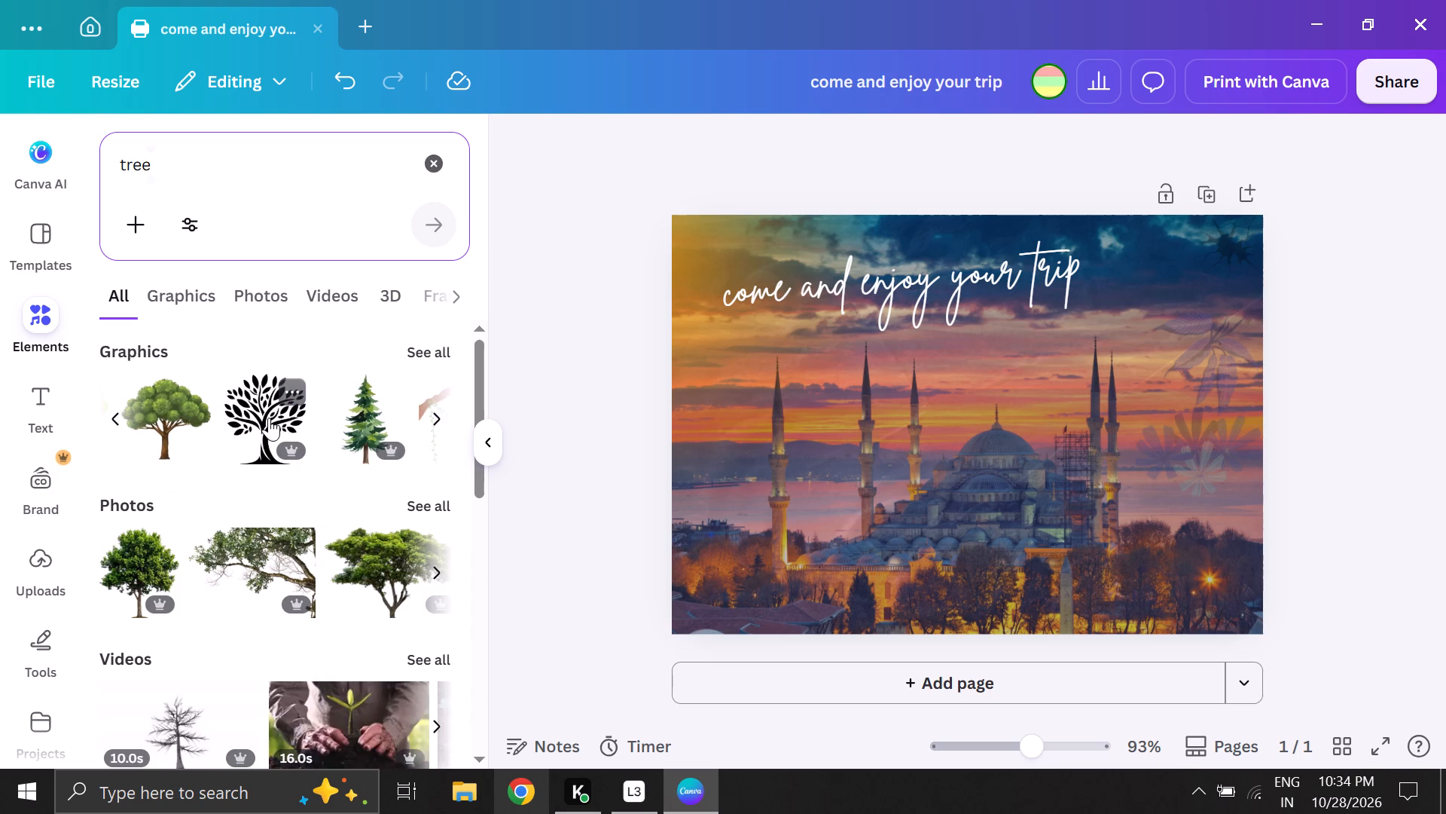
scroll(269, 418, left, 1)
click(156, 416)
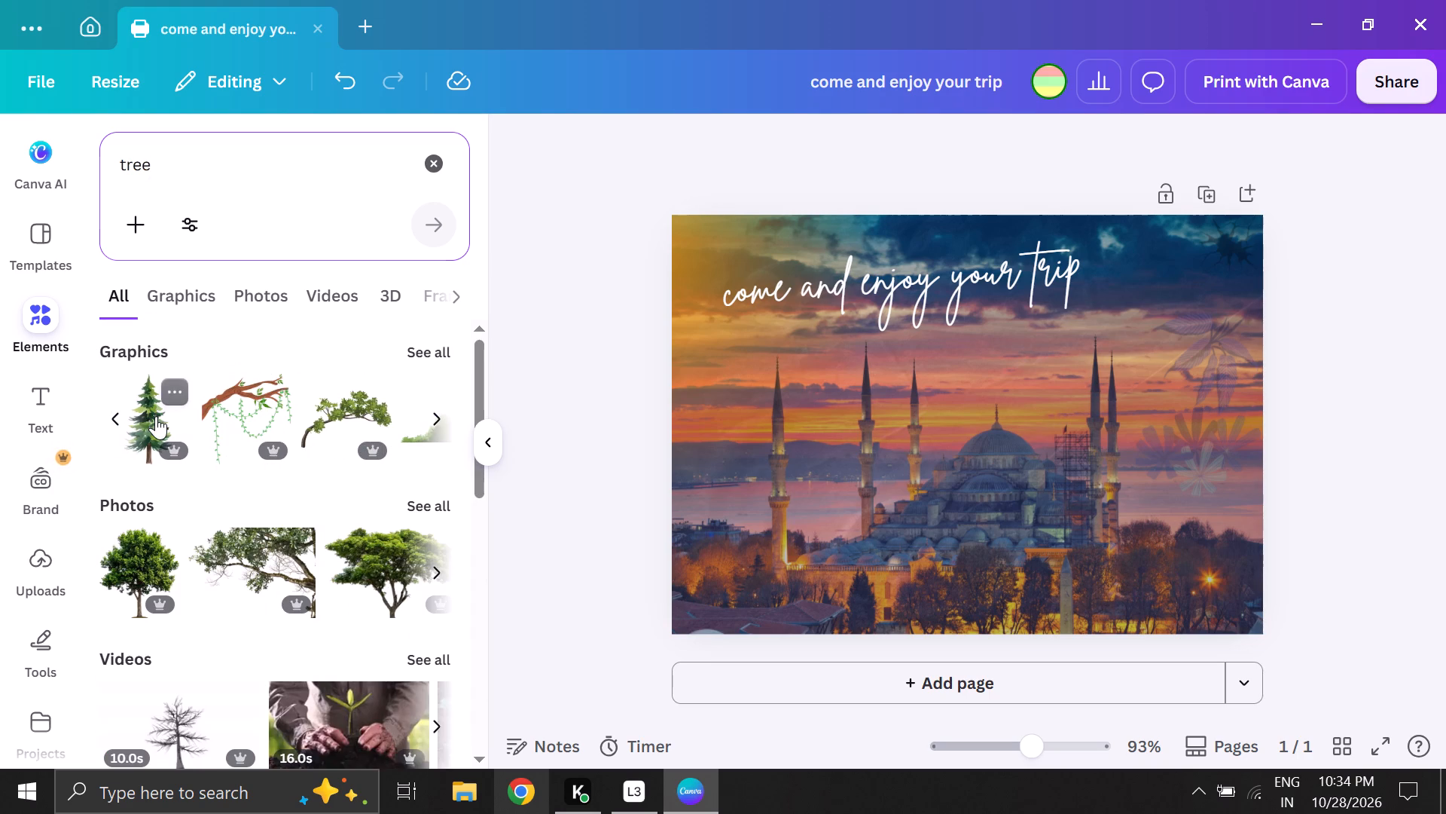
drag(995, 469, 857, 479)
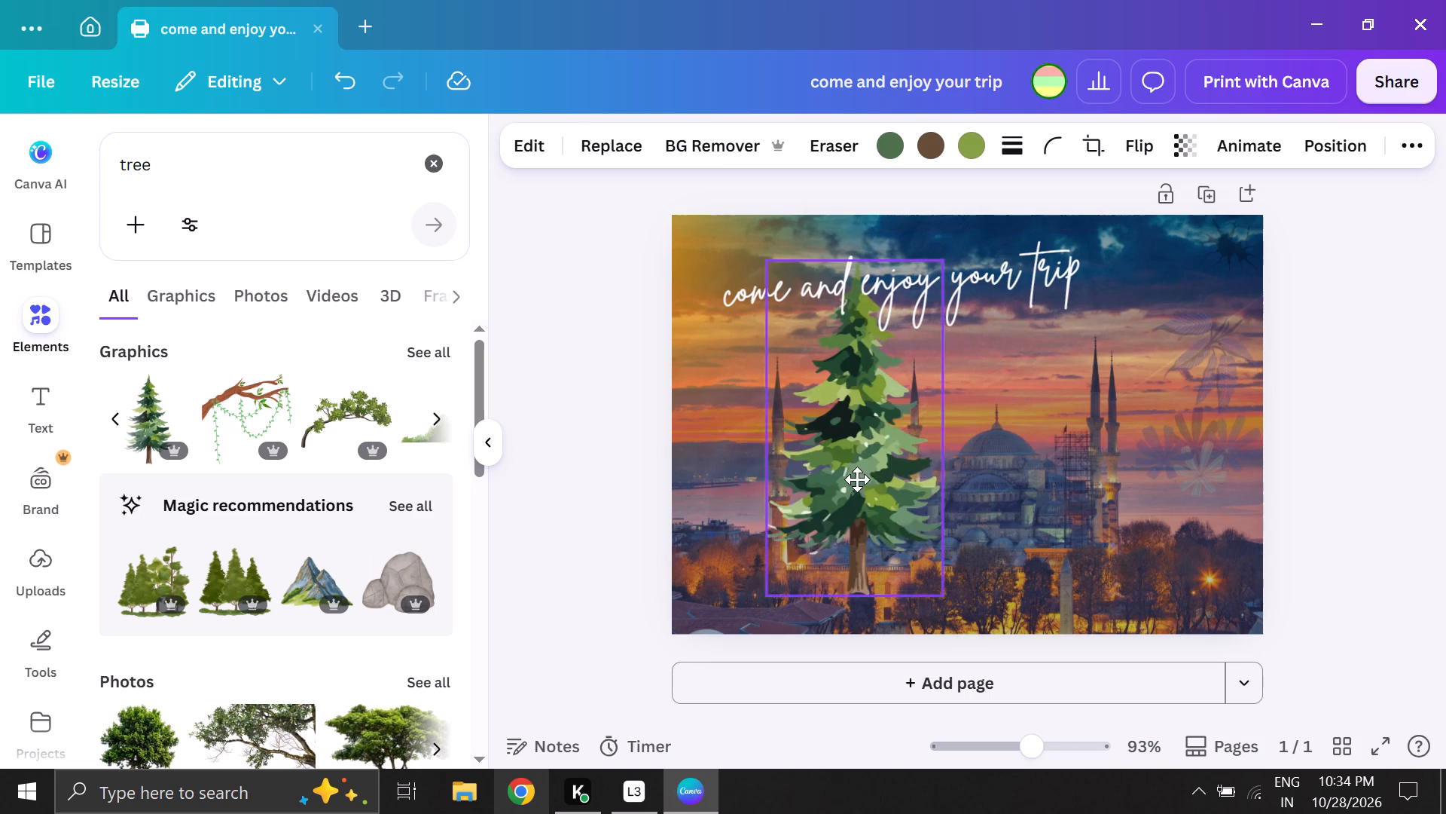
drag(857, 479, 745, 510)
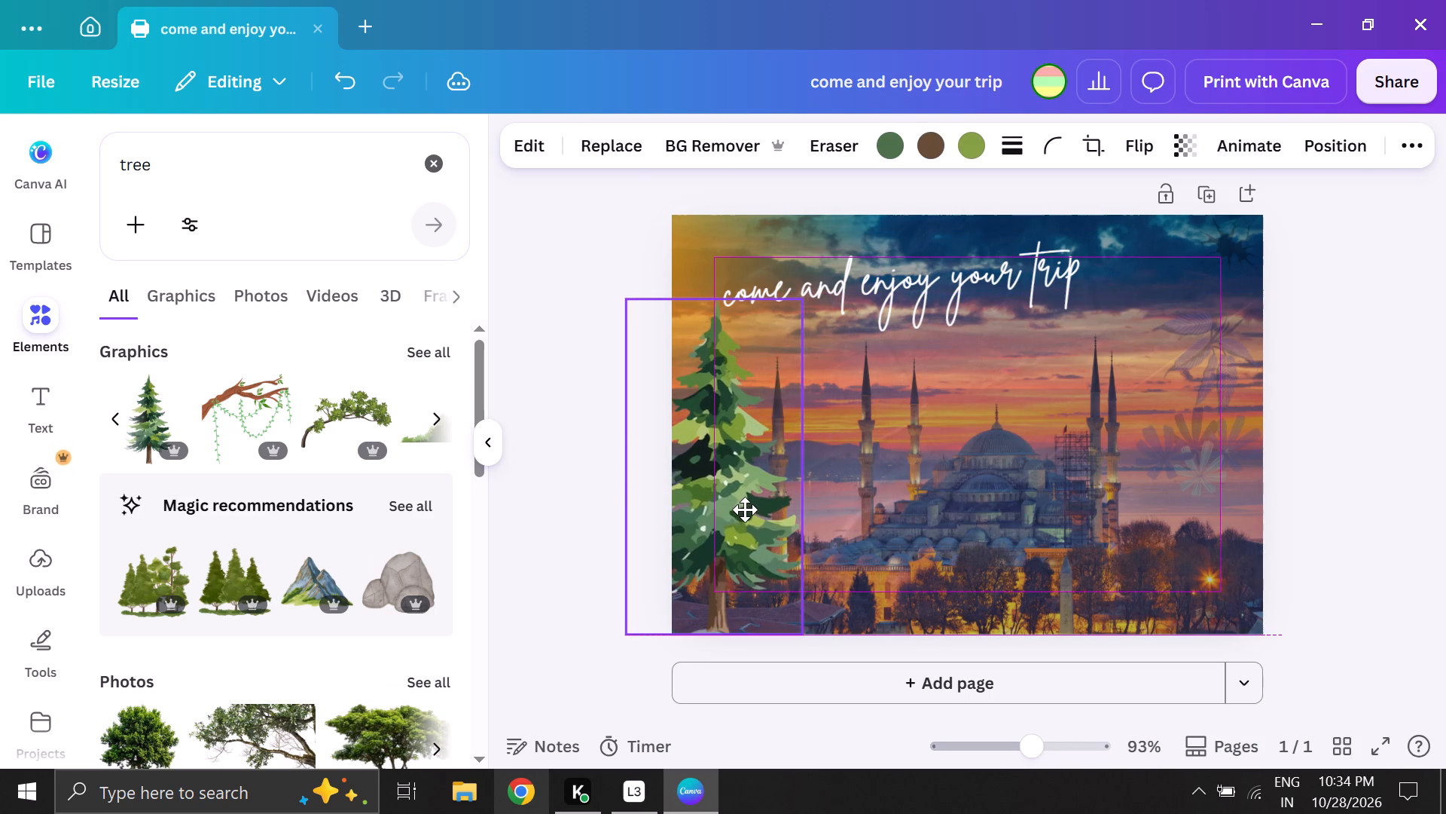
drag(745, 510, 750, 510)
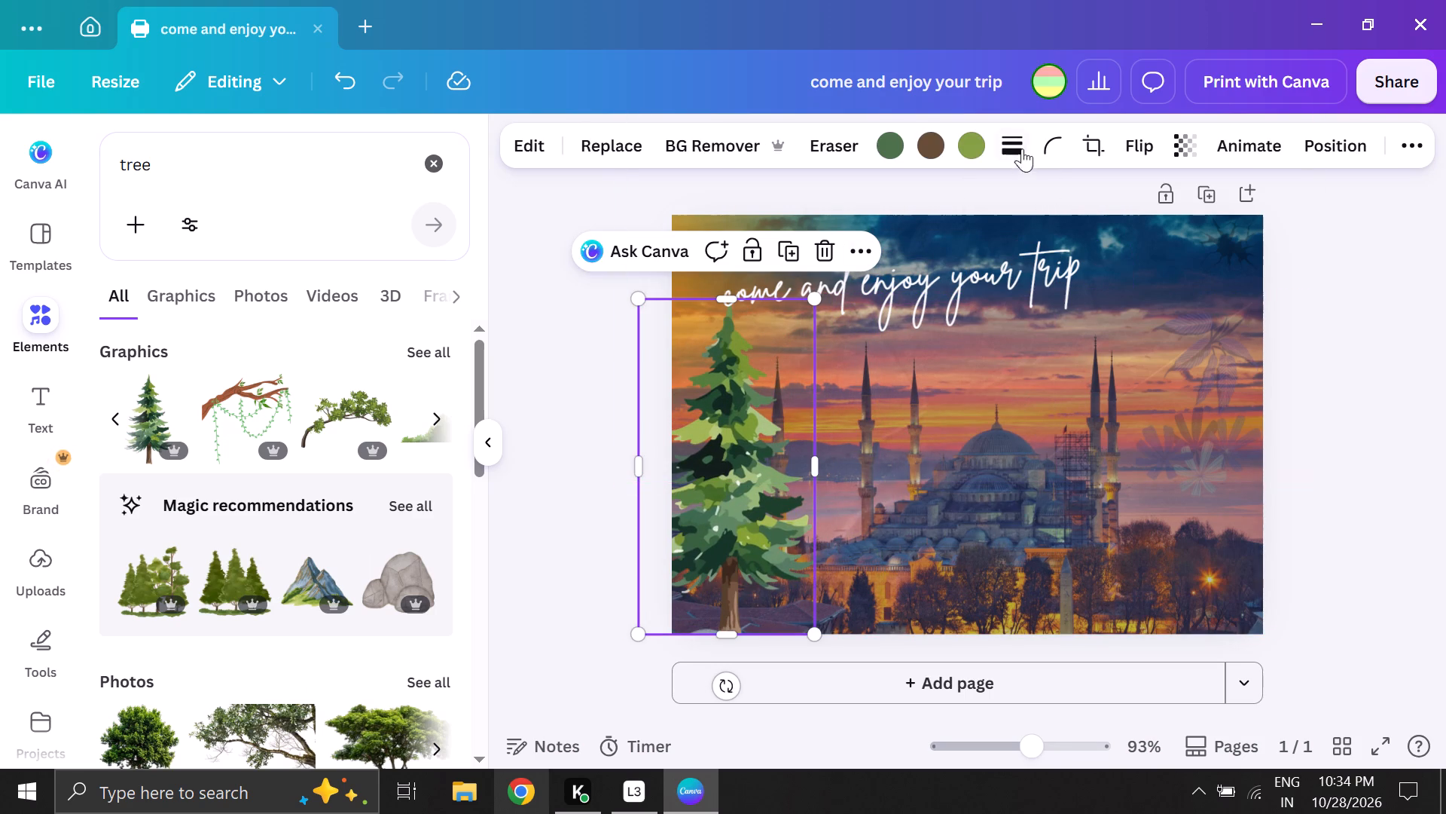
Set the transparency of the pine tree to 21.
click(1174, 143)
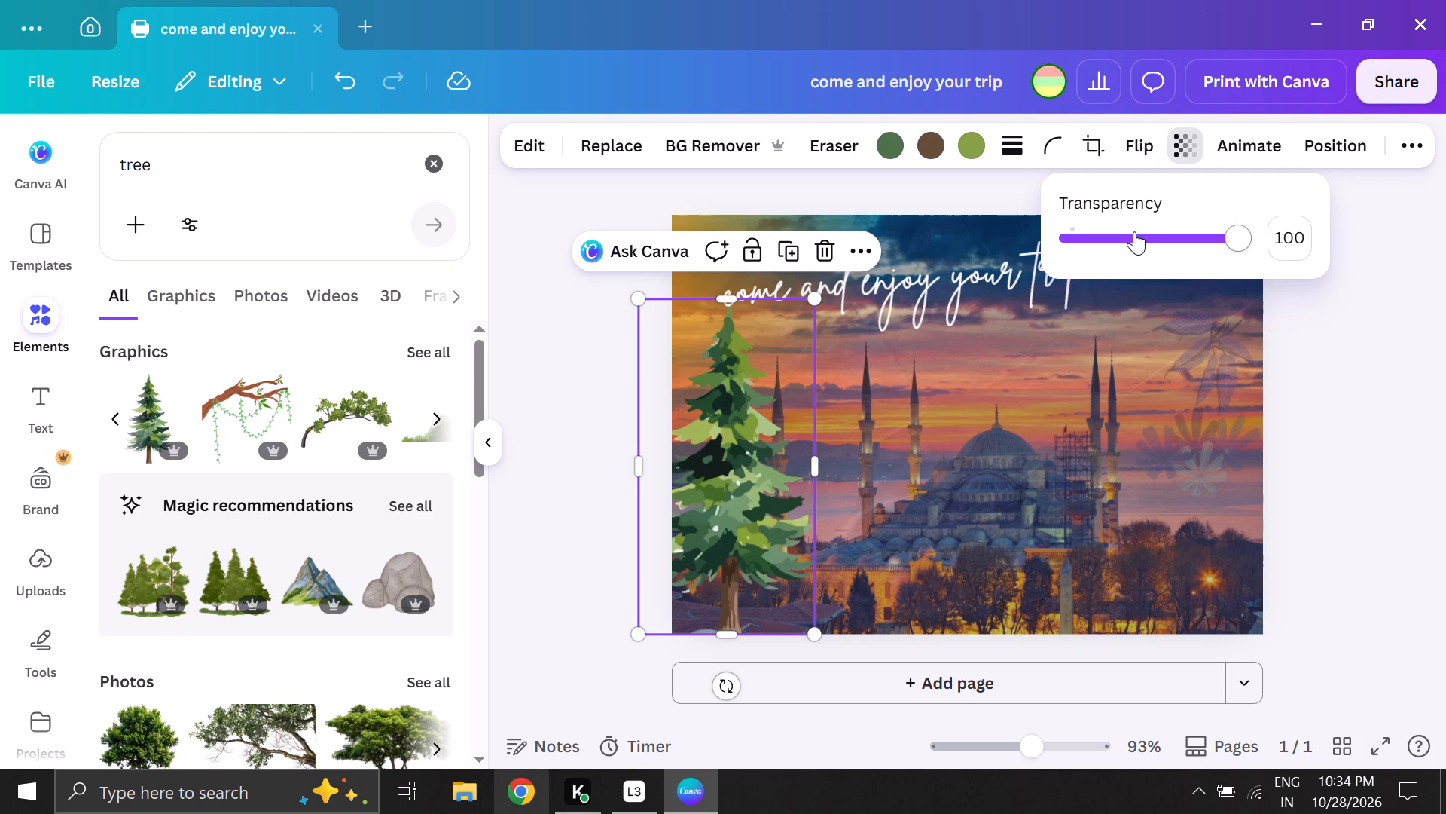
click(1134, 231)
drag(1134, 231, 1084, 246)
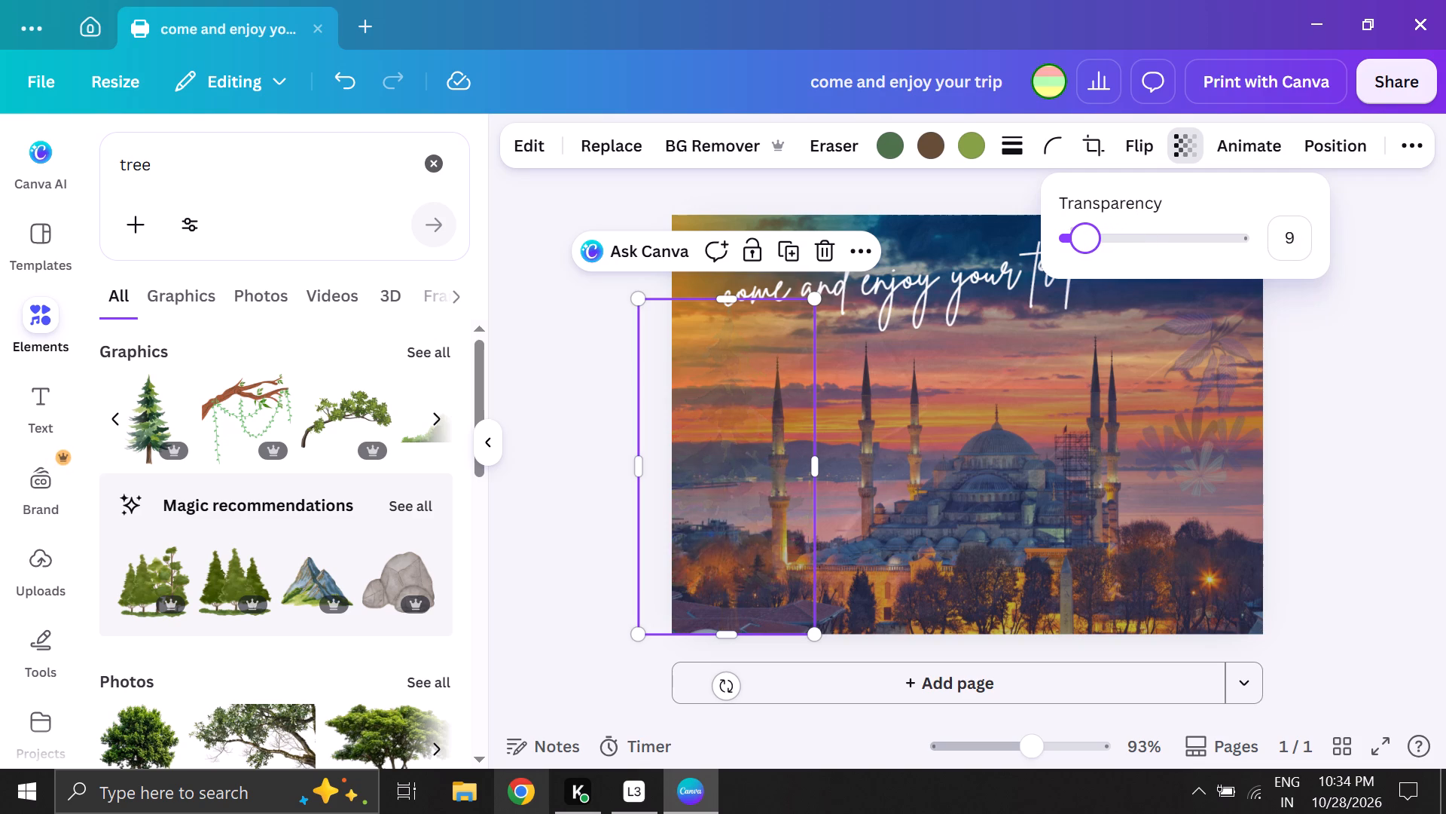
drag(1084, 246, 1104, 244)
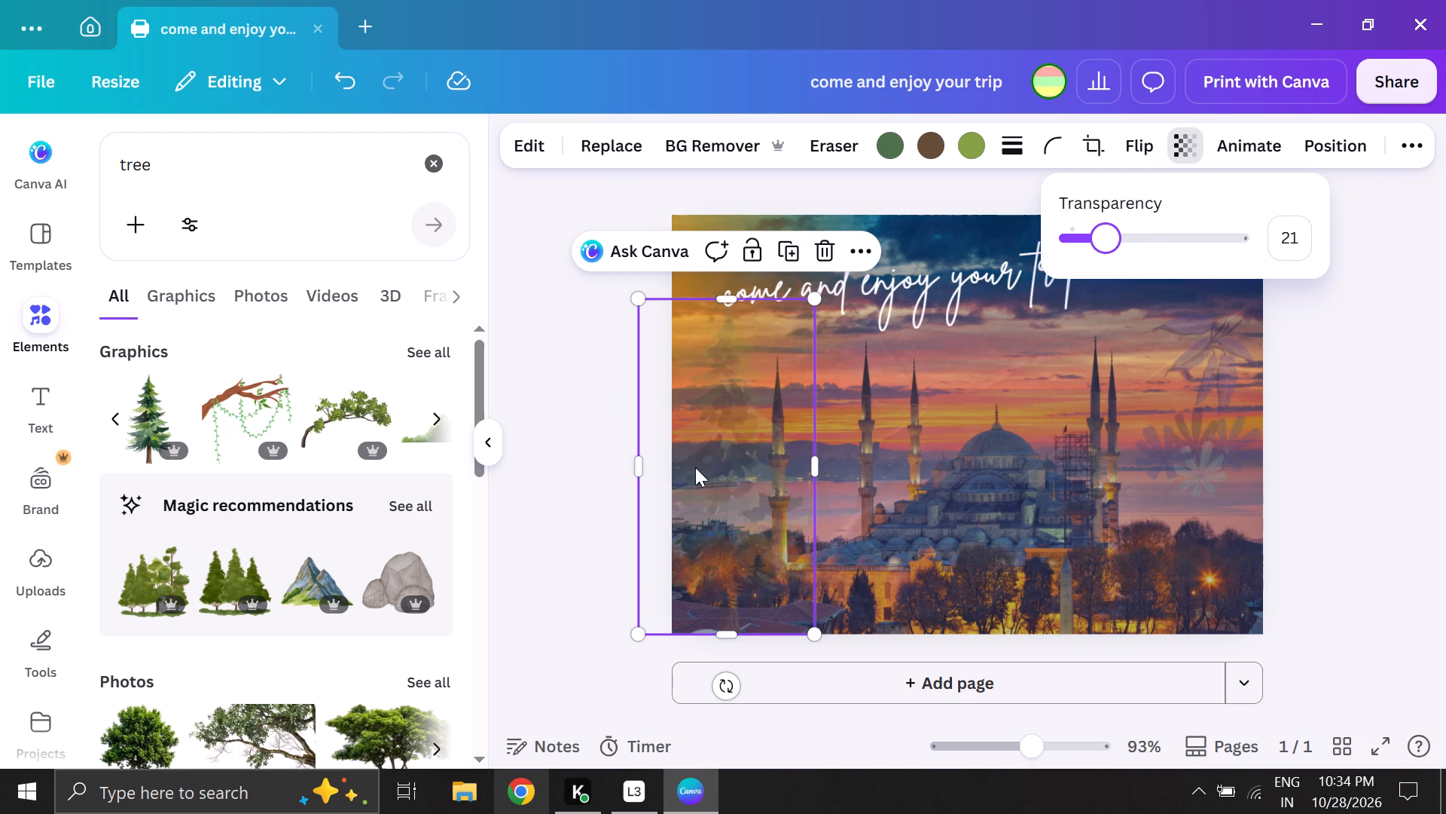
Shift the faded pine tree slightly upward and further over the postcard's left edge.
drag(721, 445, 700, 414)
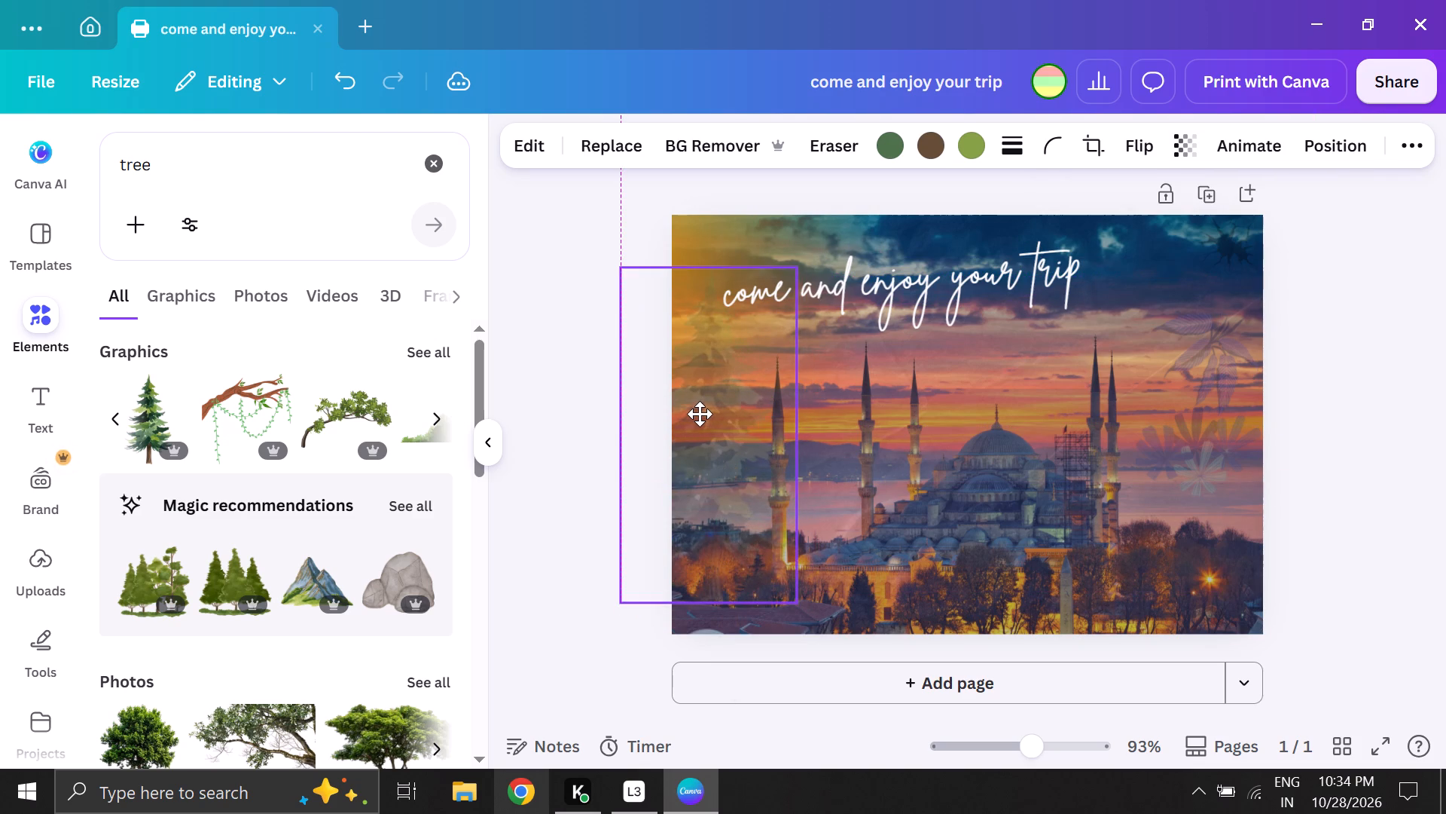
drag(700, 414, 697, 420)
click(1347, 387)
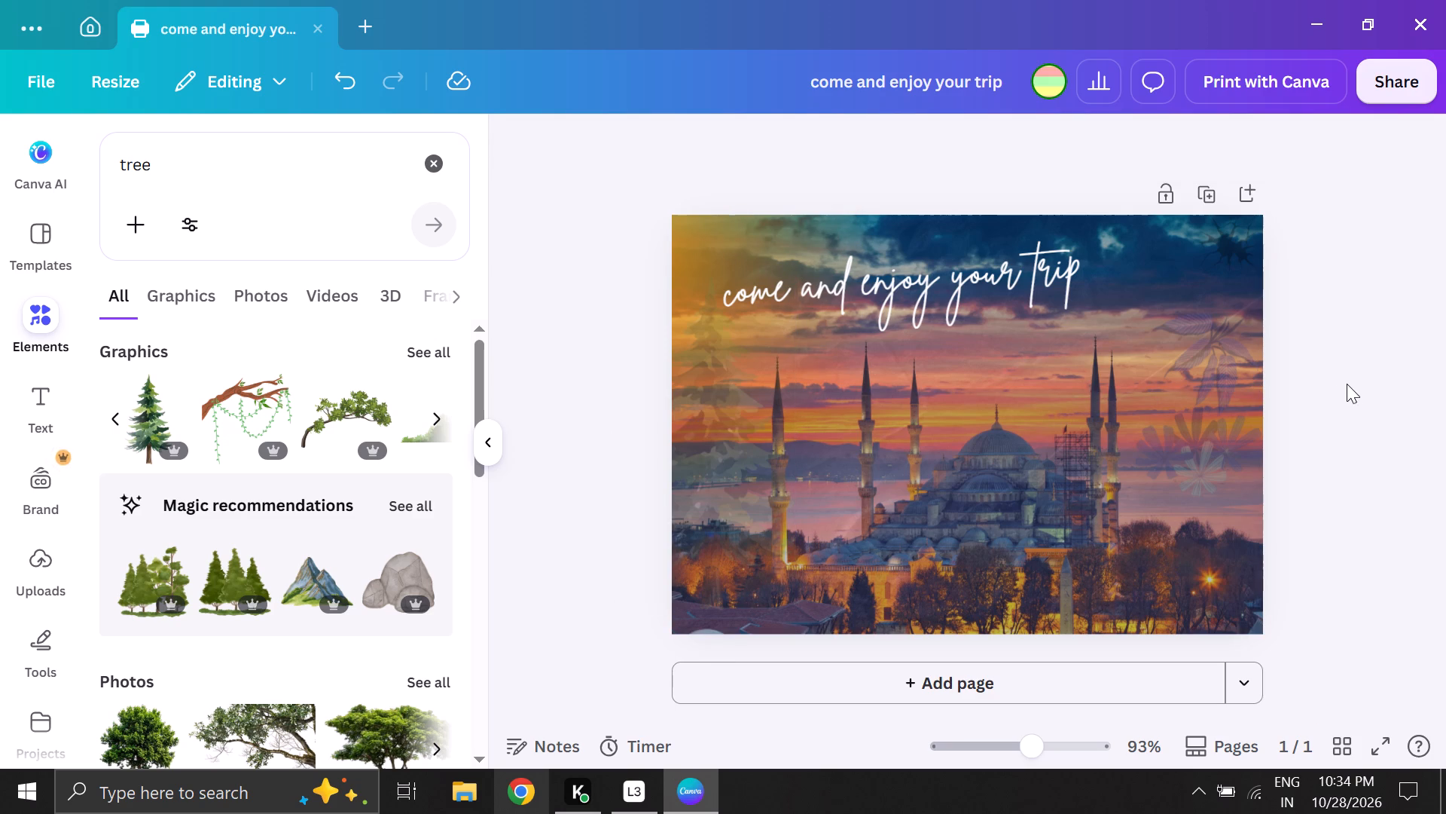
Insert the scattered green leaves from the tree graphics results and enlarge them across the lower right part of the postcard.
scroll(313, 399, left, 2)
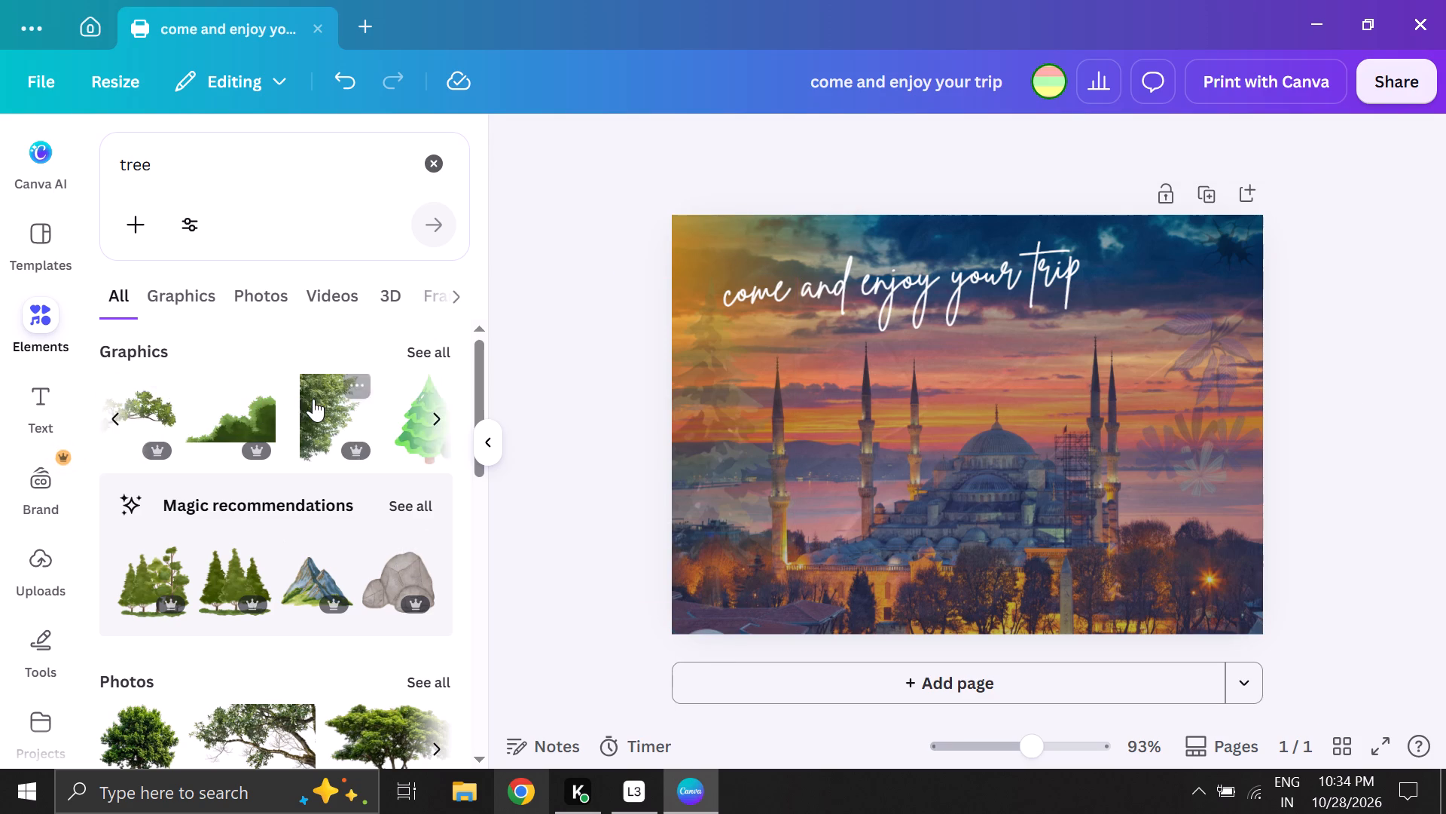
scroll(313, 399, left, 3)
scroll(313, 399, down, 4)
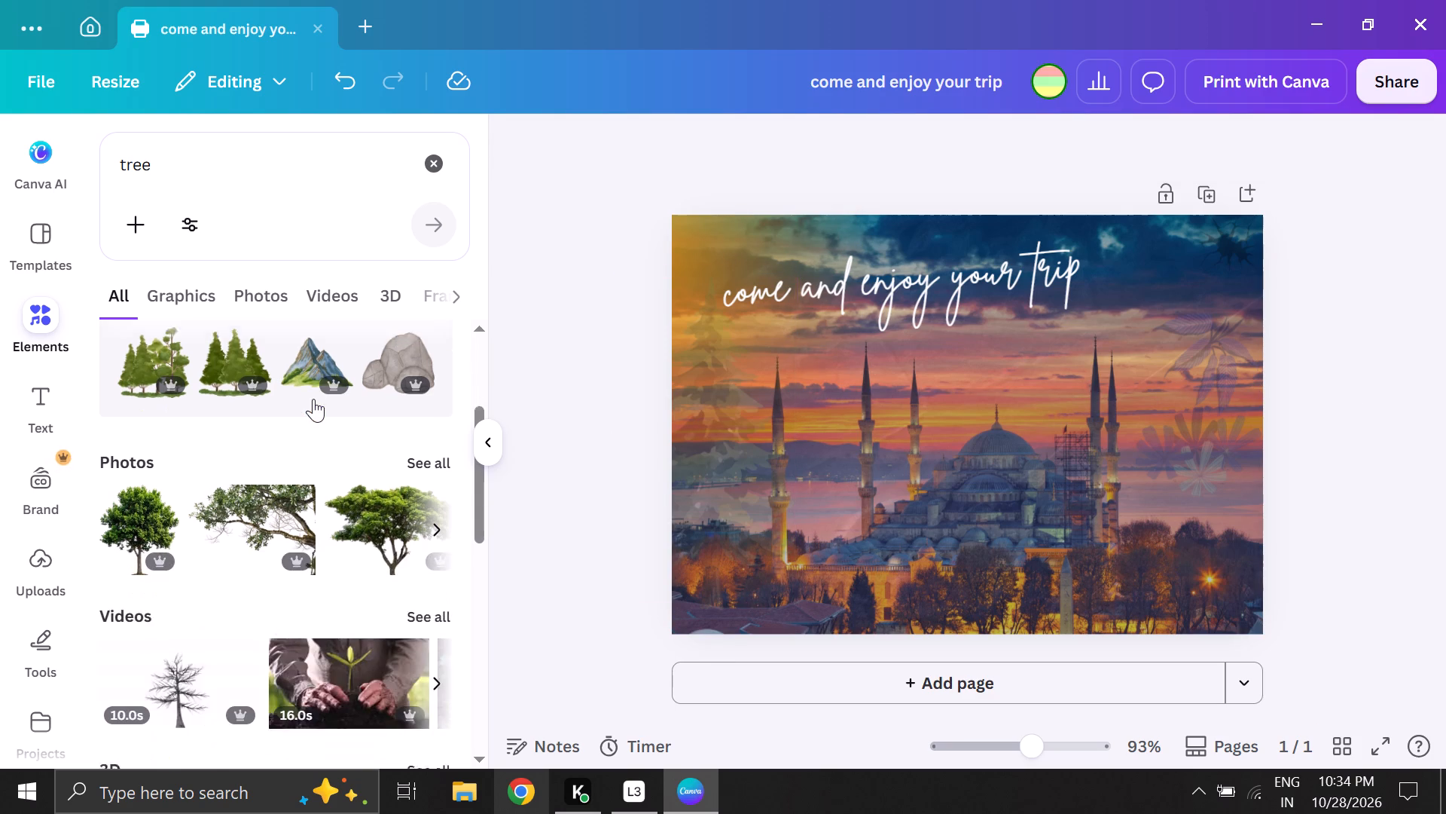
scroll(313, 399, down, 6)
scroll(313, 399, up, 3)
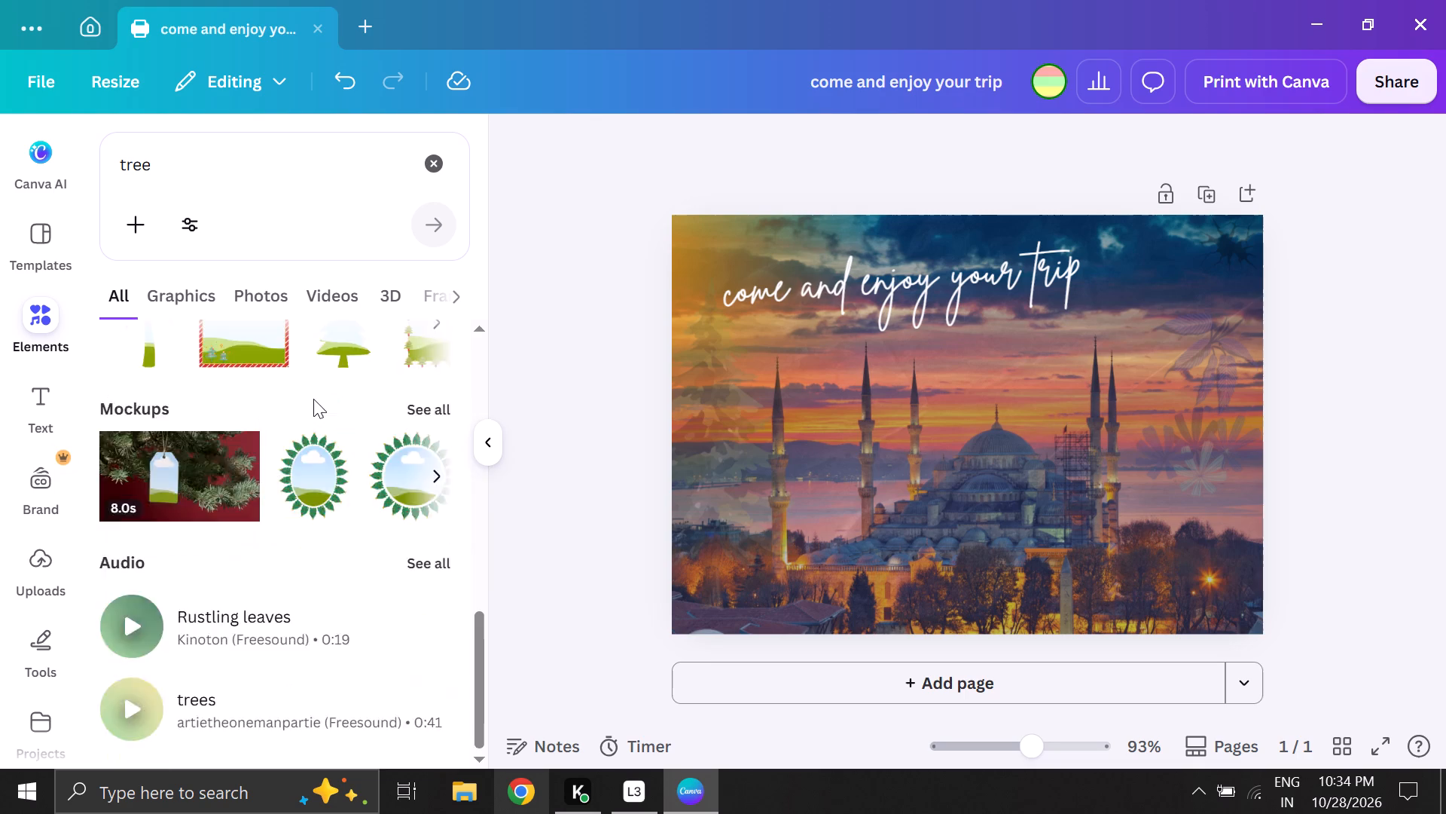
scroll(313, 399, up, 4)
click(196, 285)
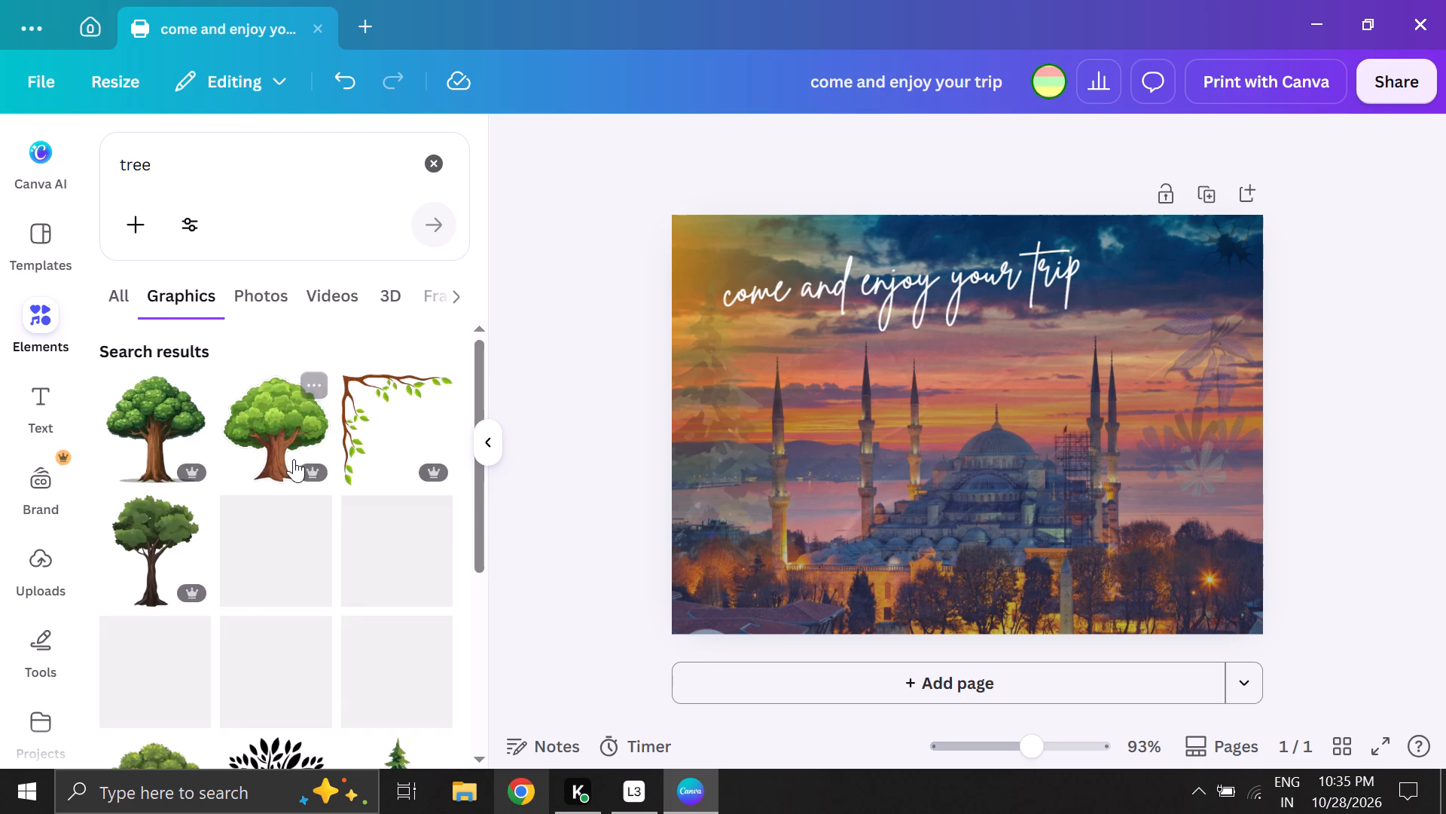
scroll(294, 459, down, 8)
scroll(294, 459, up, 1)
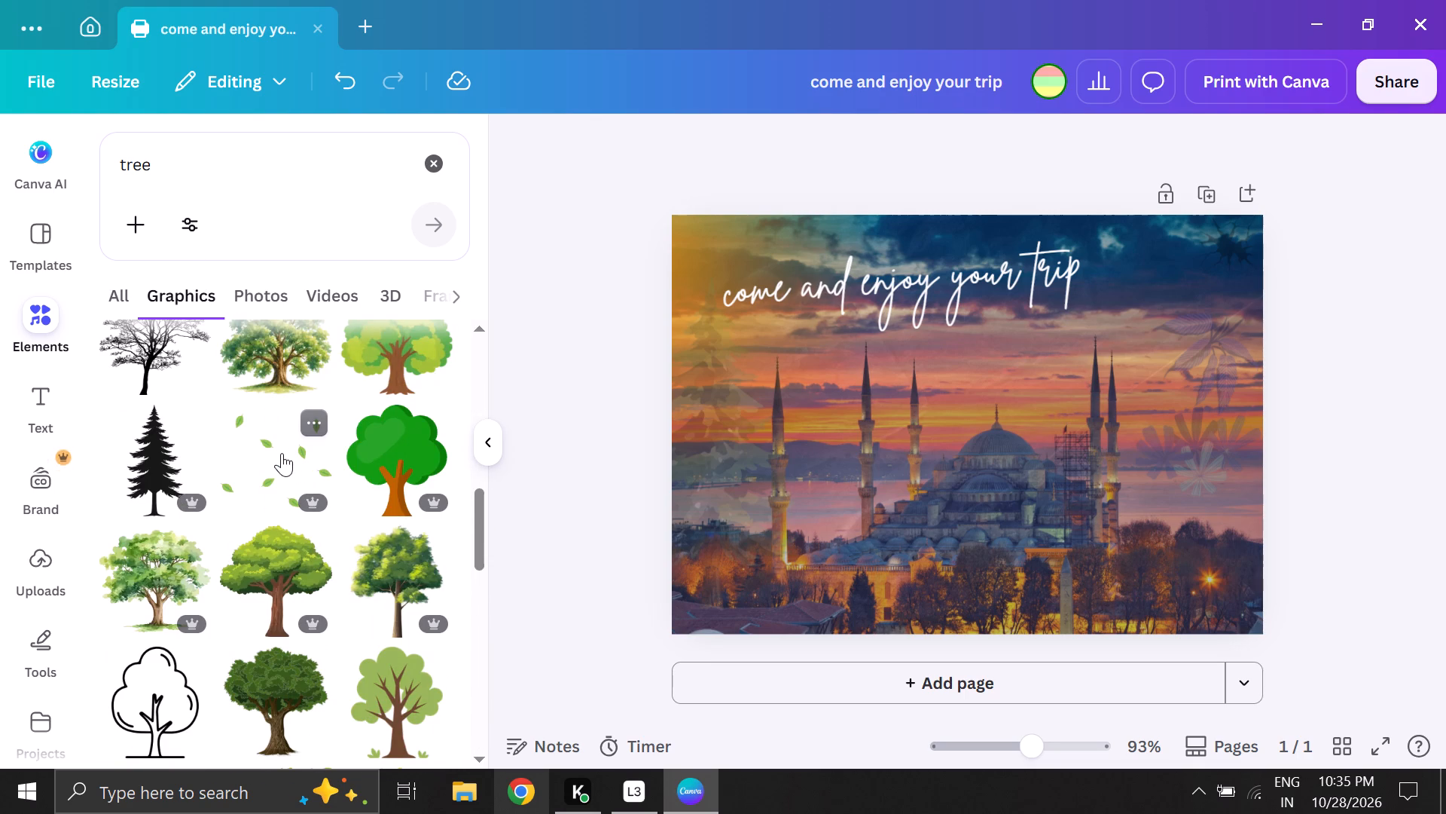
click(282, 453)
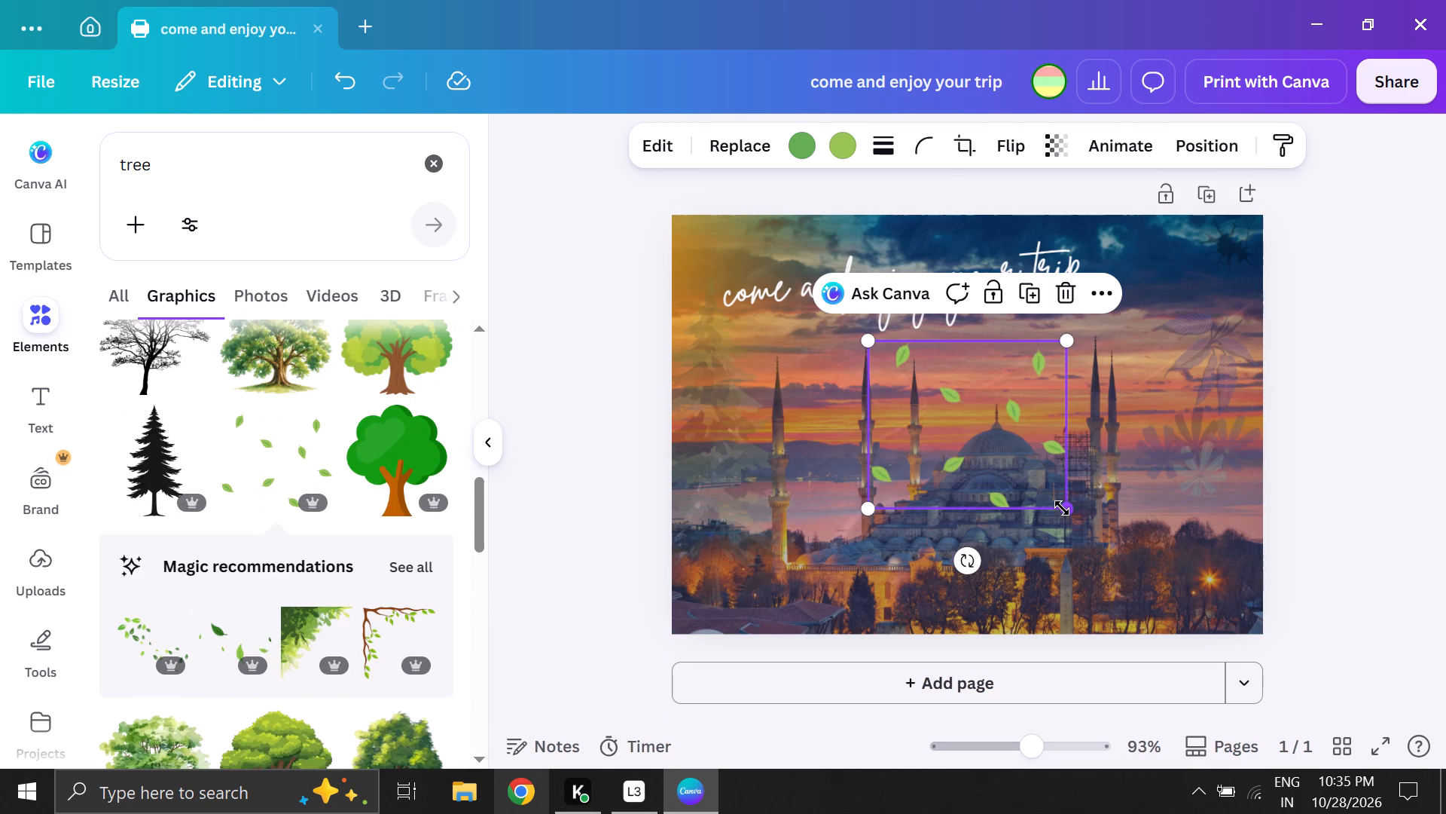
drag(1068, 504, 1255, 621)
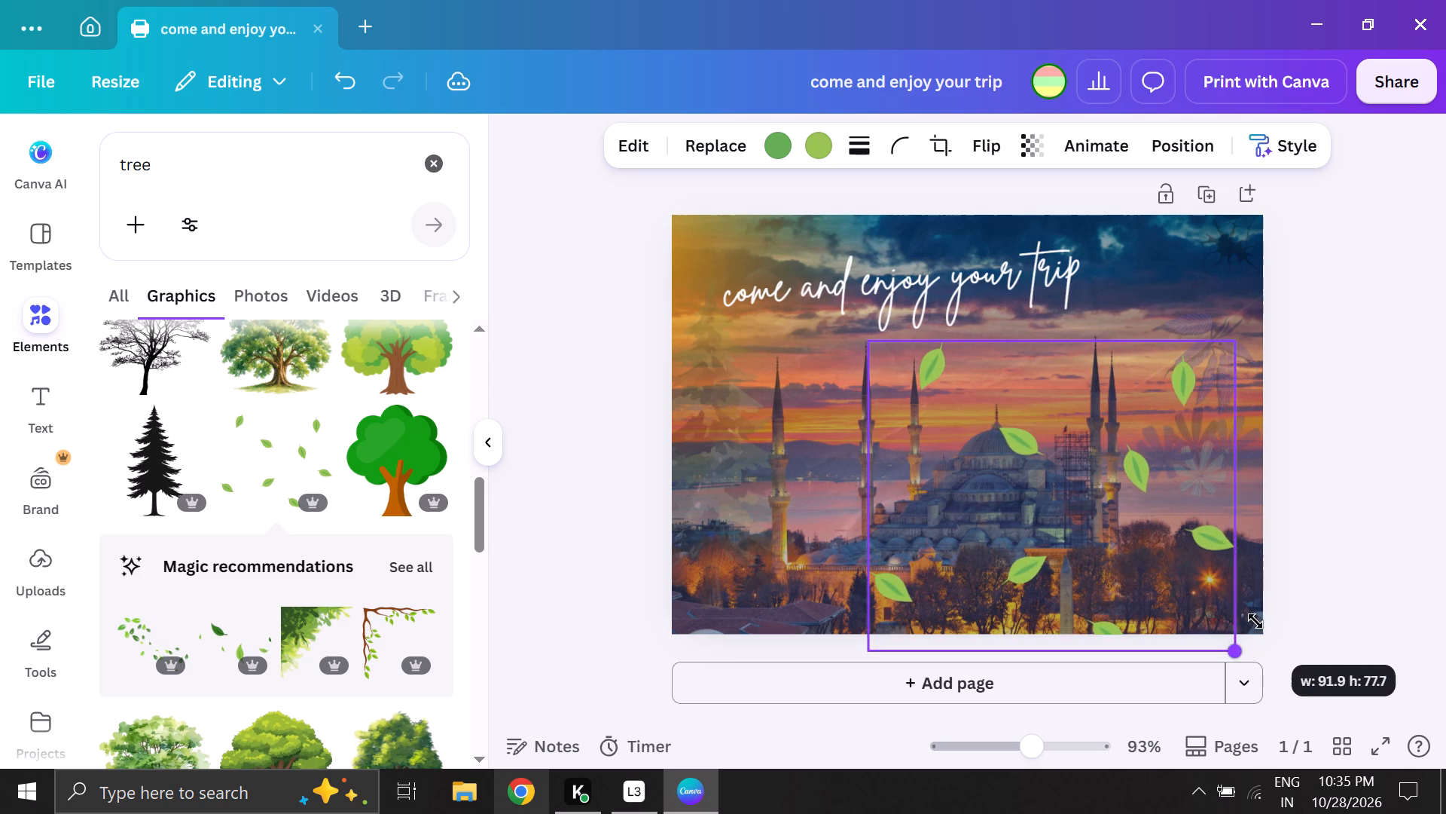
drag(1255, 621, 1246, 613)
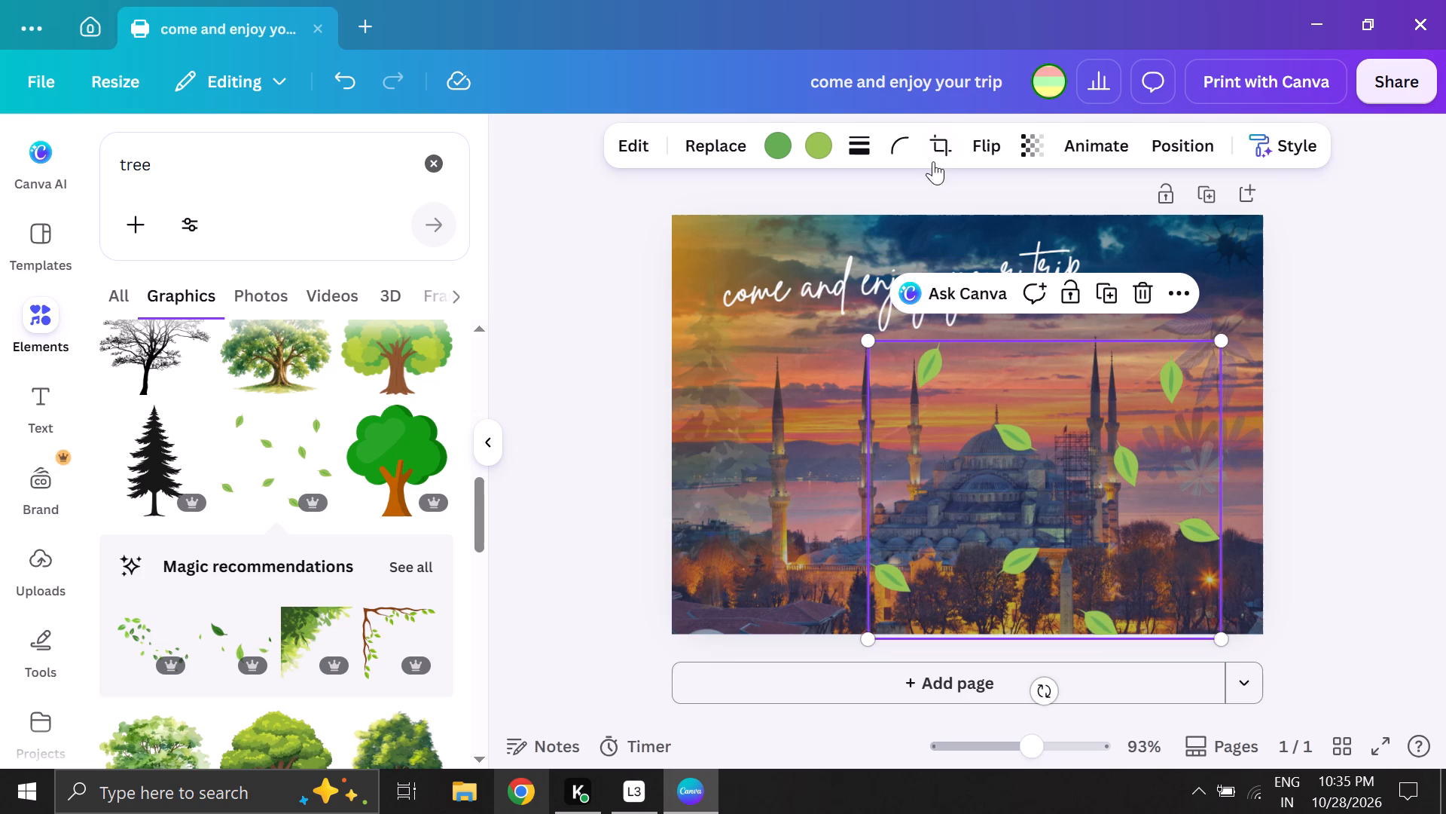
Set the transparency of the scattered green leaves to 21.
click(1025, 145)
click(924, 240)
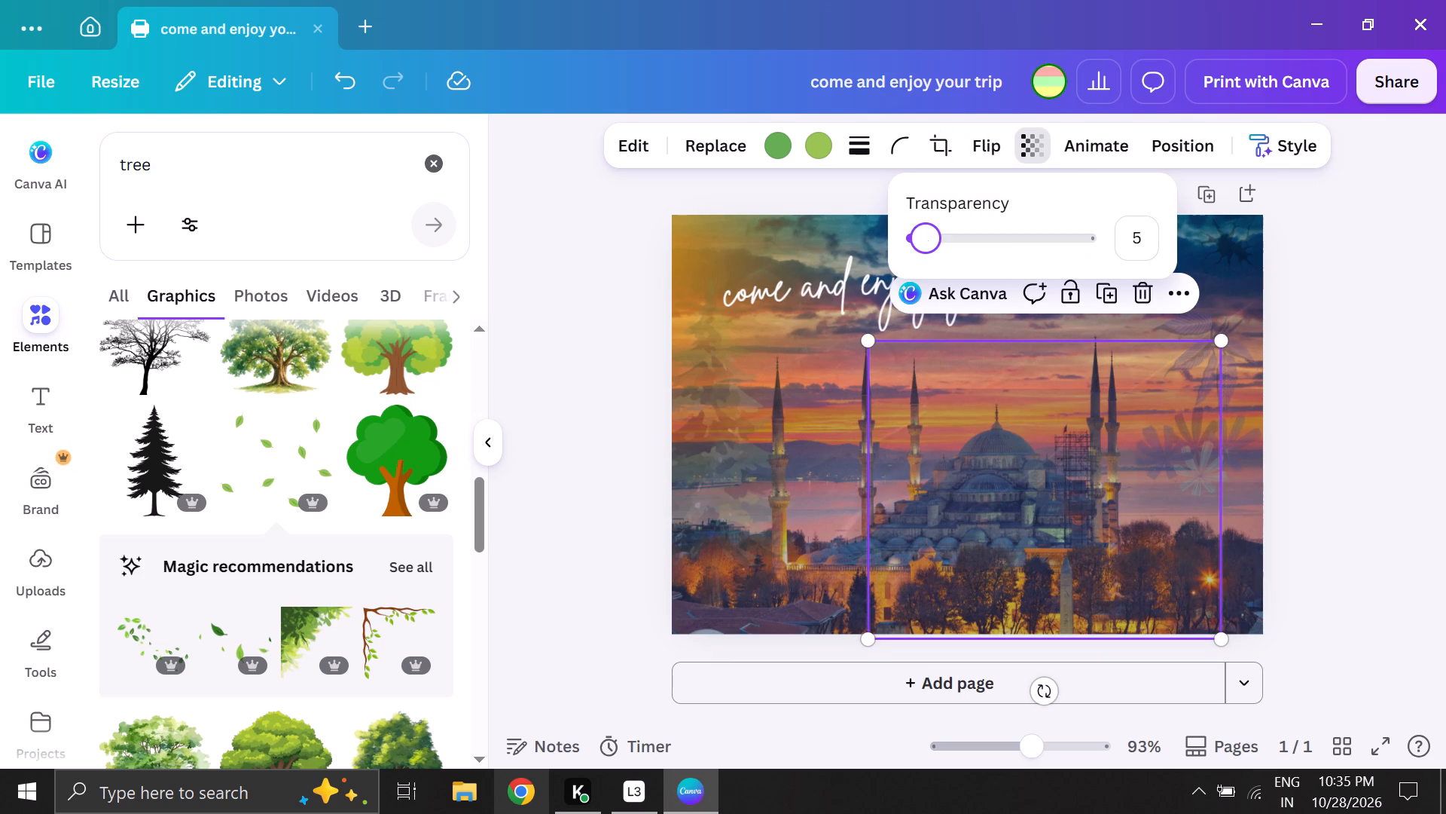
click(952, 232)
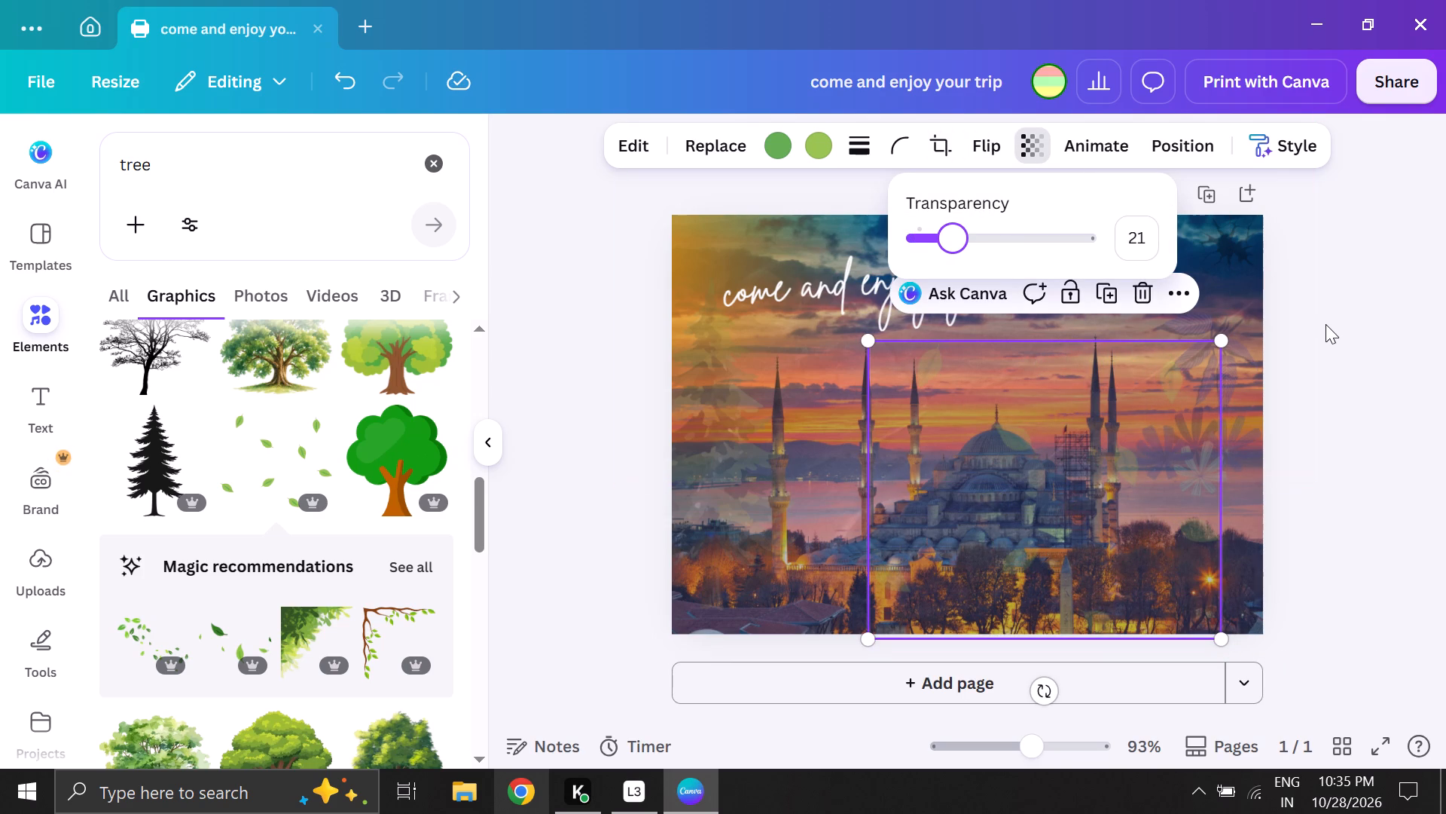
click(1325, 325)
click(1325, 325)
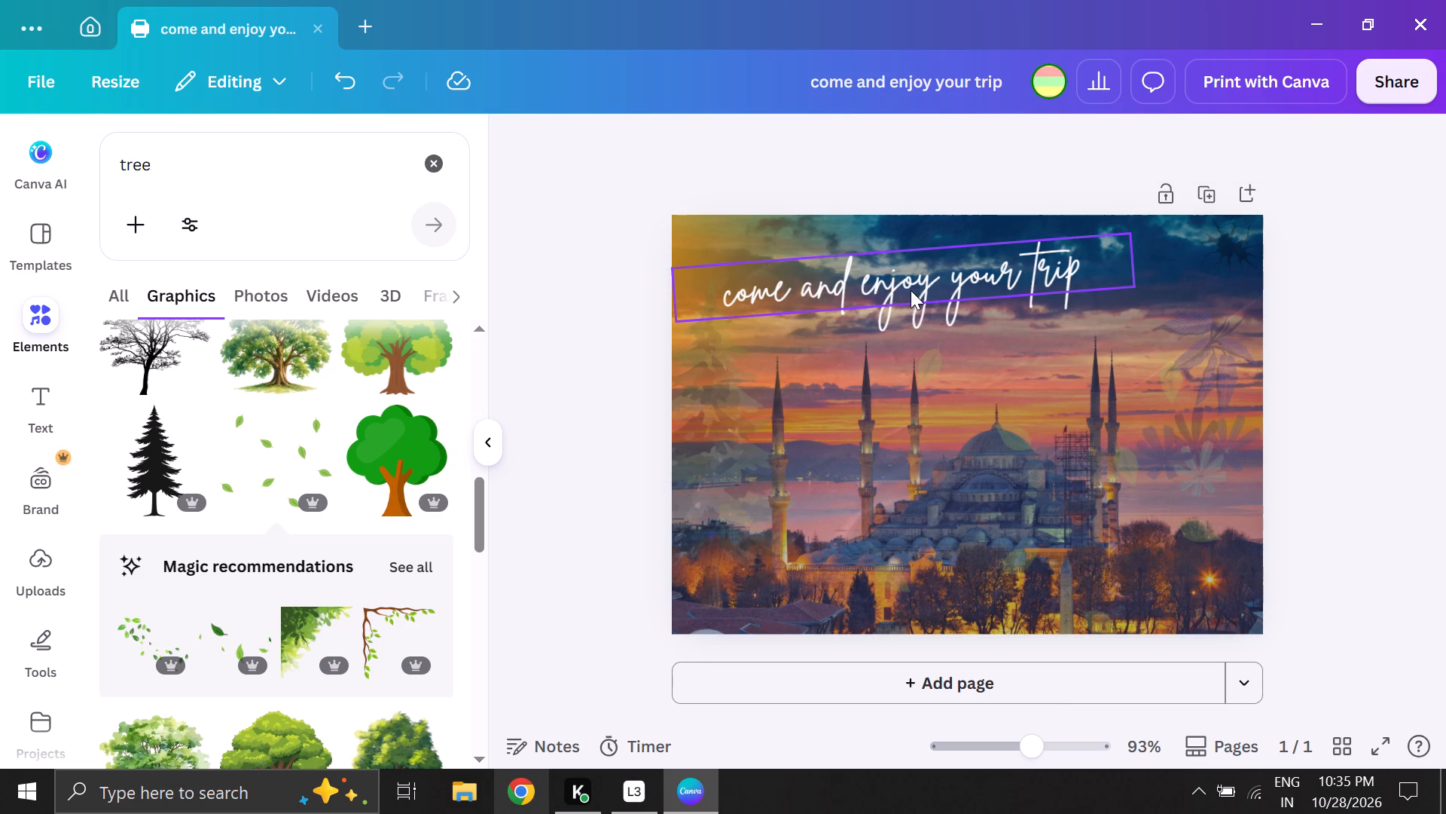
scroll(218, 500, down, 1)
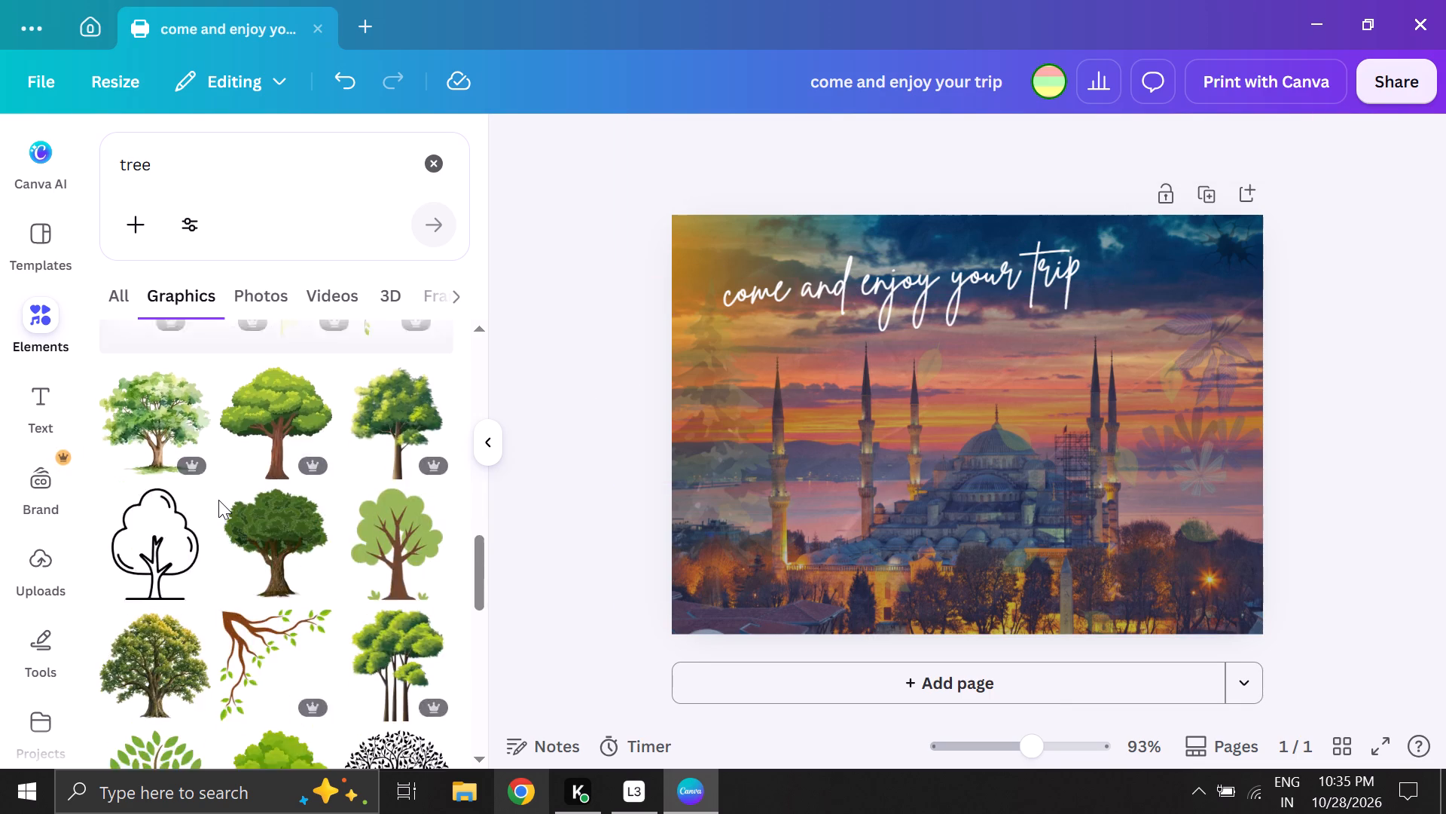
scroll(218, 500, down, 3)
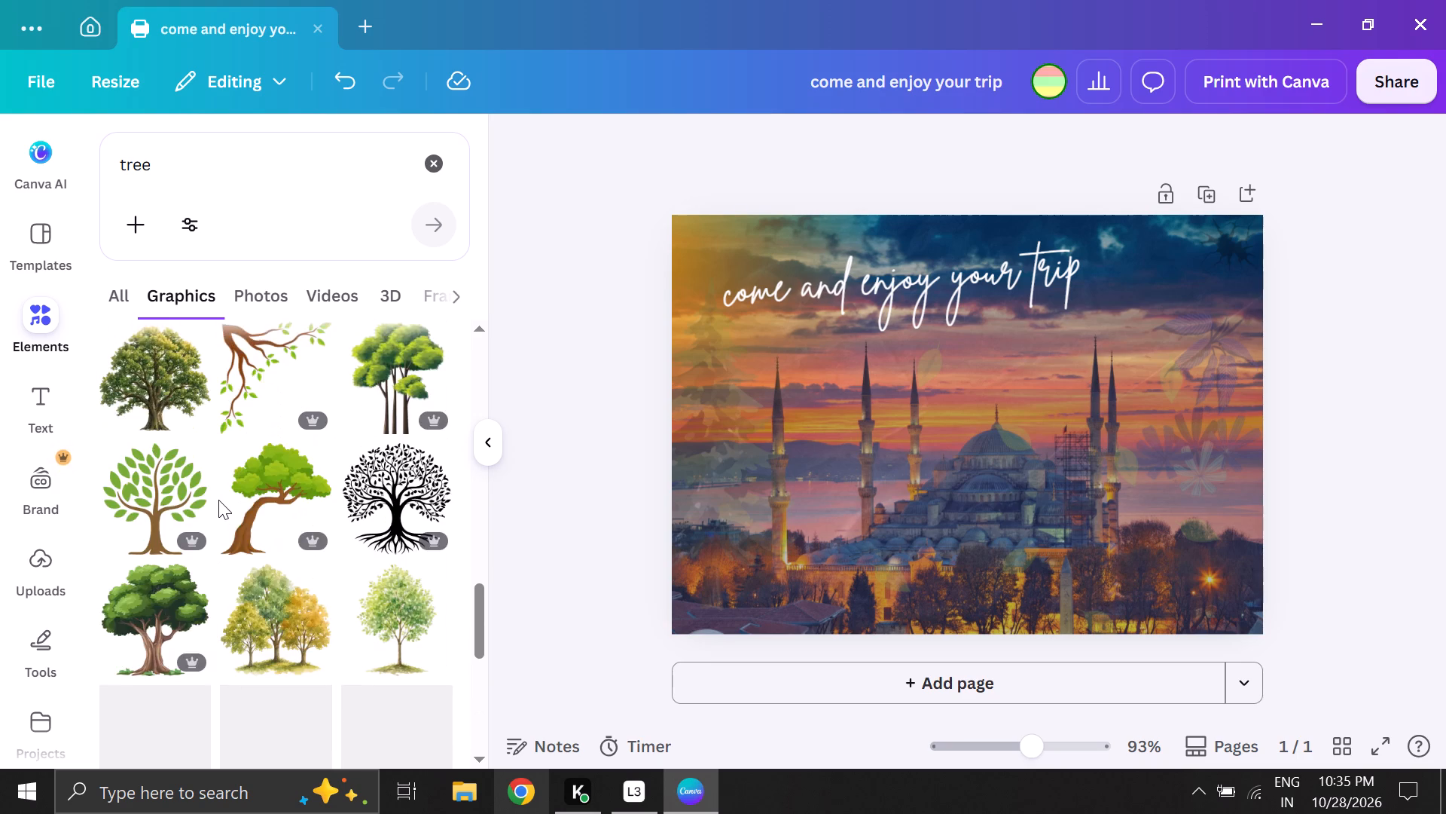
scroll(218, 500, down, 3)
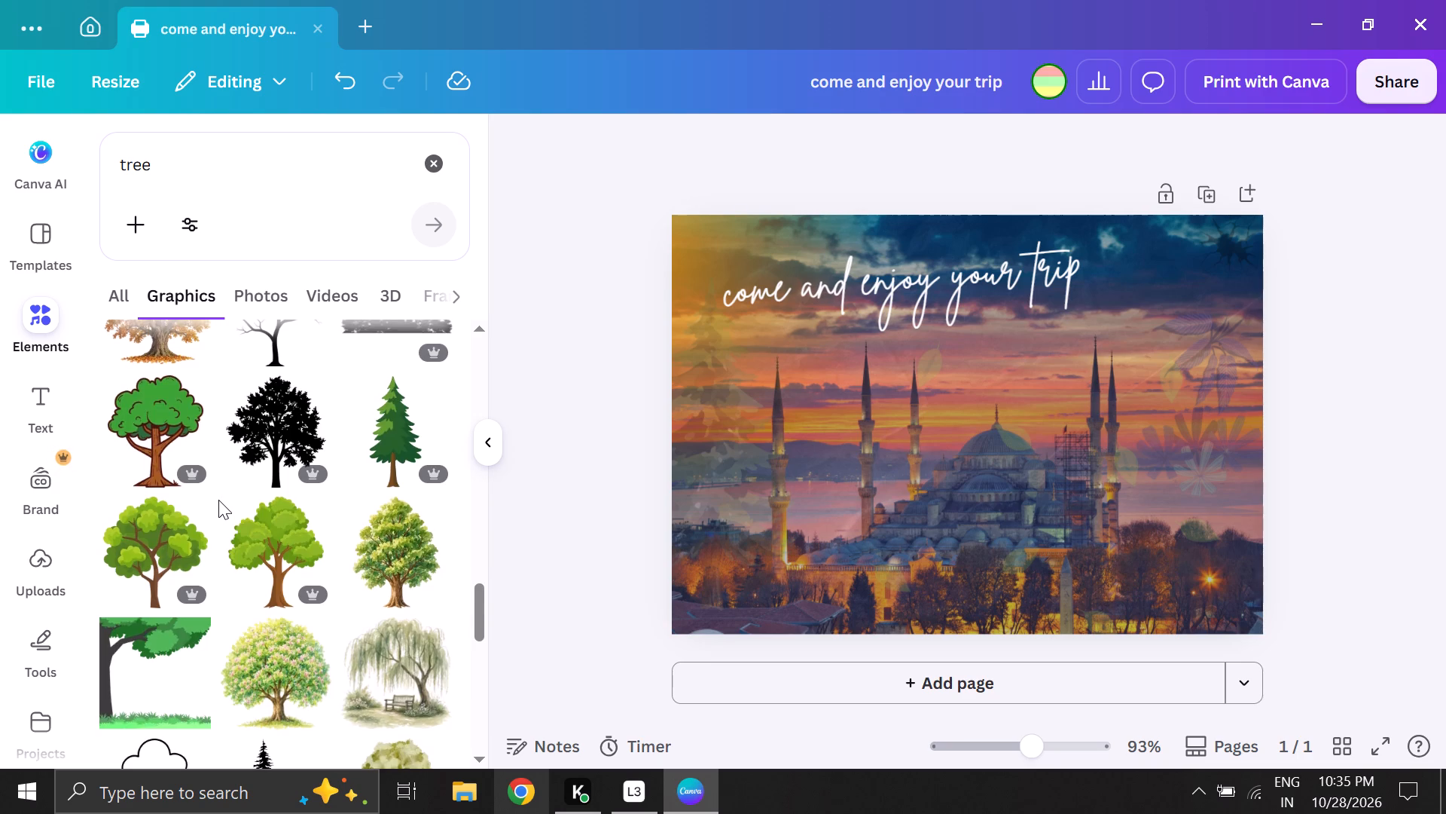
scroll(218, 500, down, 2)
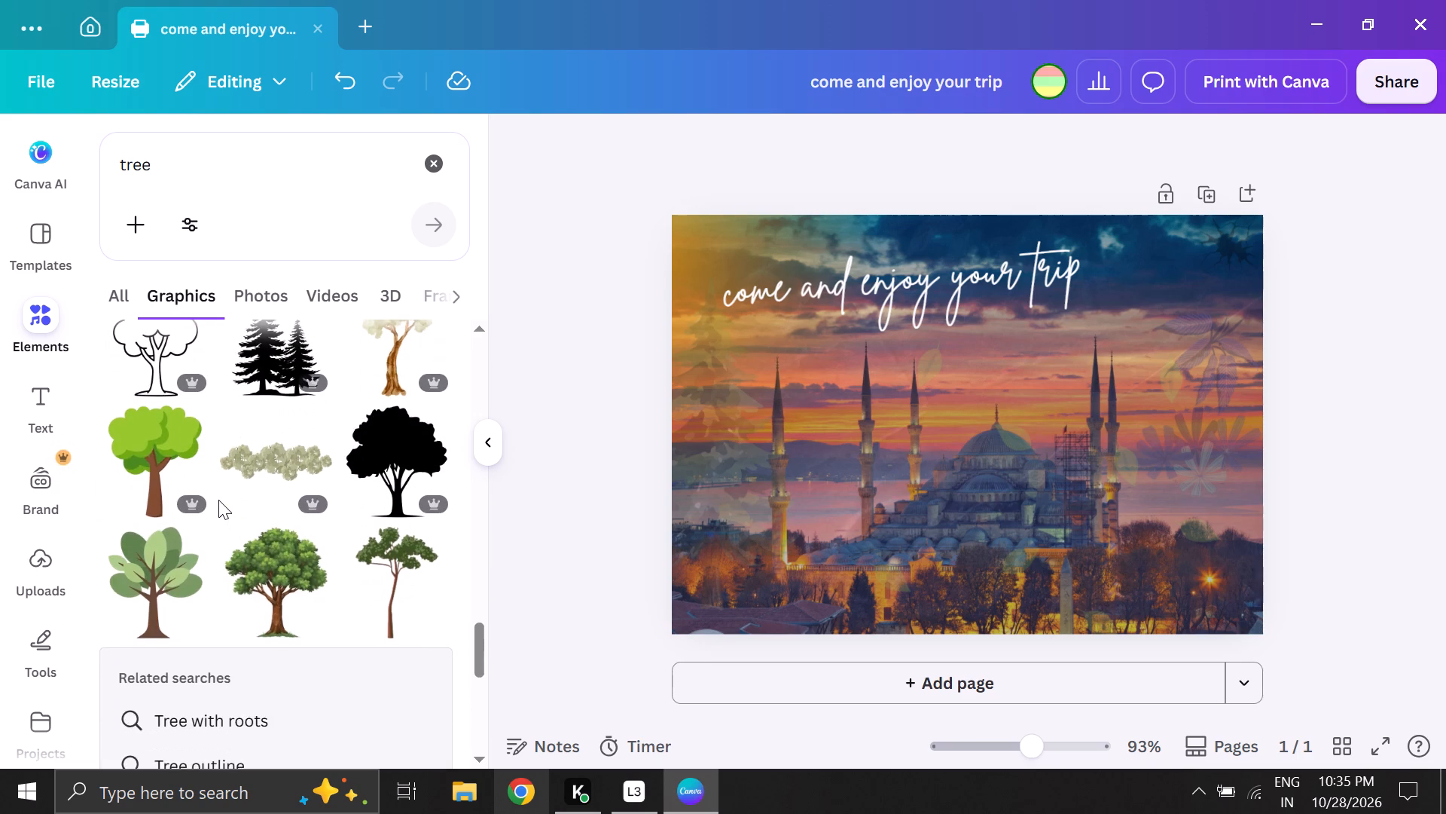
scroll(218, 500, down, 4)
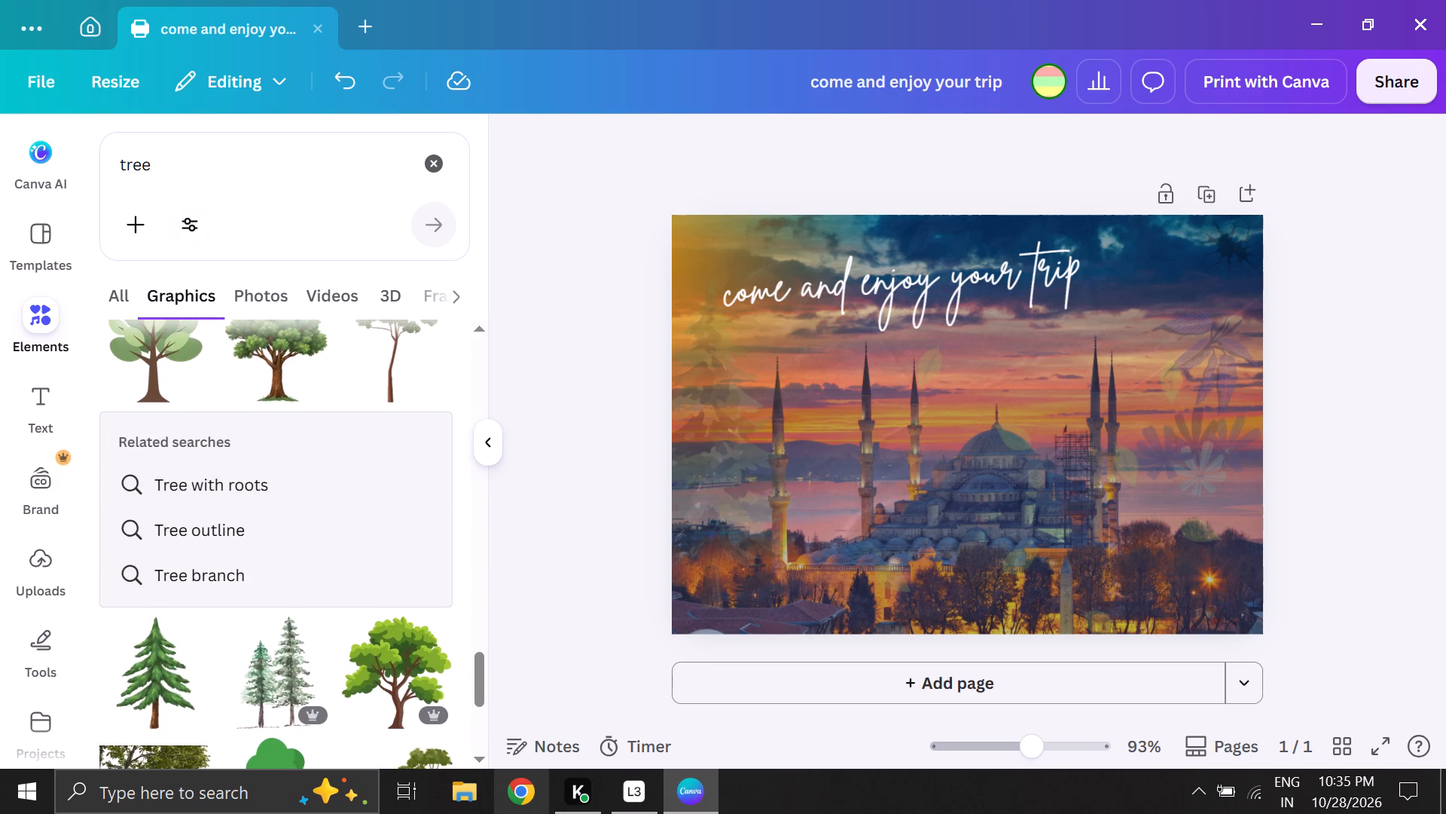
Search the graphics for "sun".
click(223, 160)
key(BackSpace)
key(BackSpace)
key(BackSpace)
key(BackSpace)
key(BackSpace)
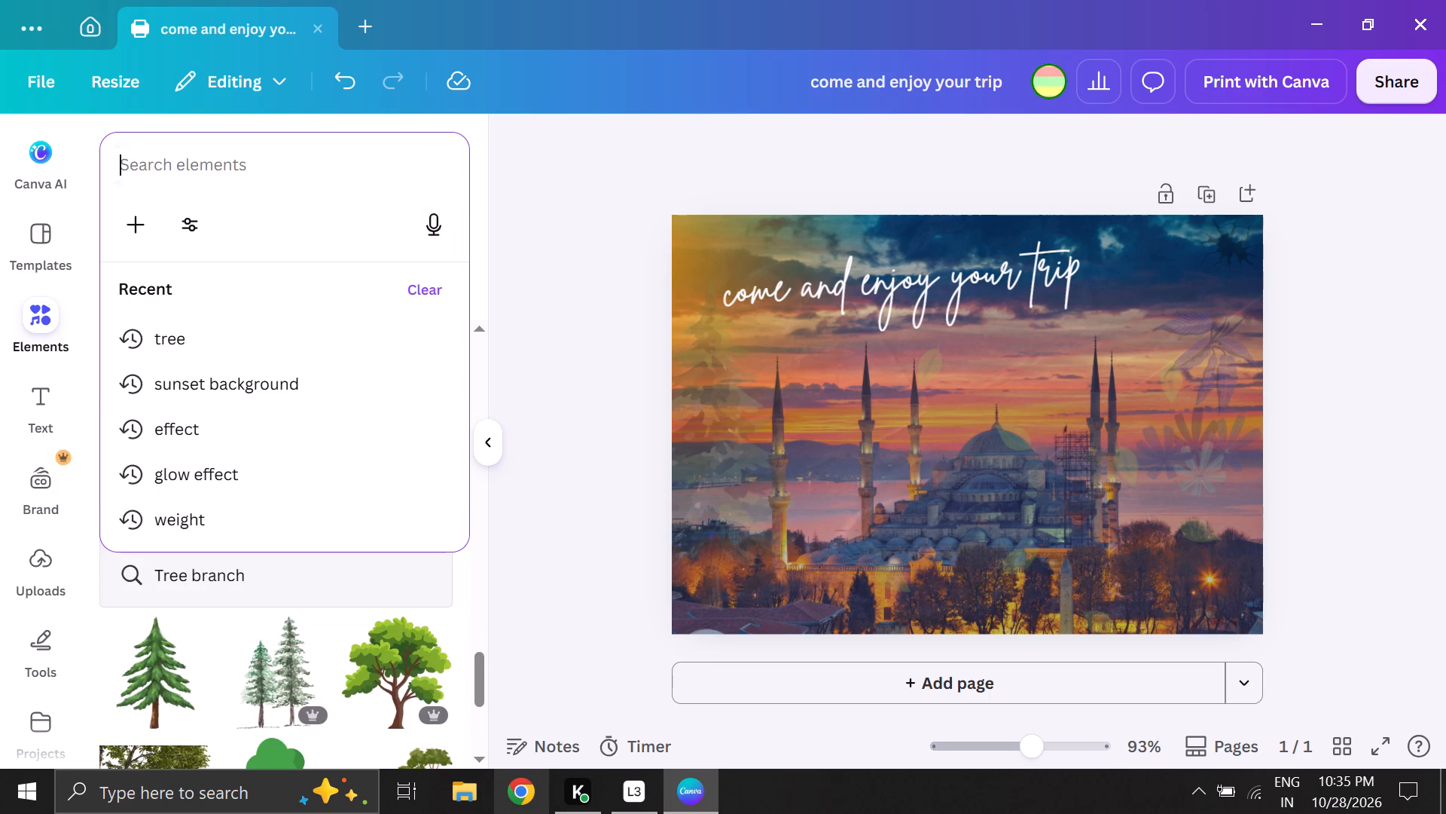
text(sun)
key(Return)
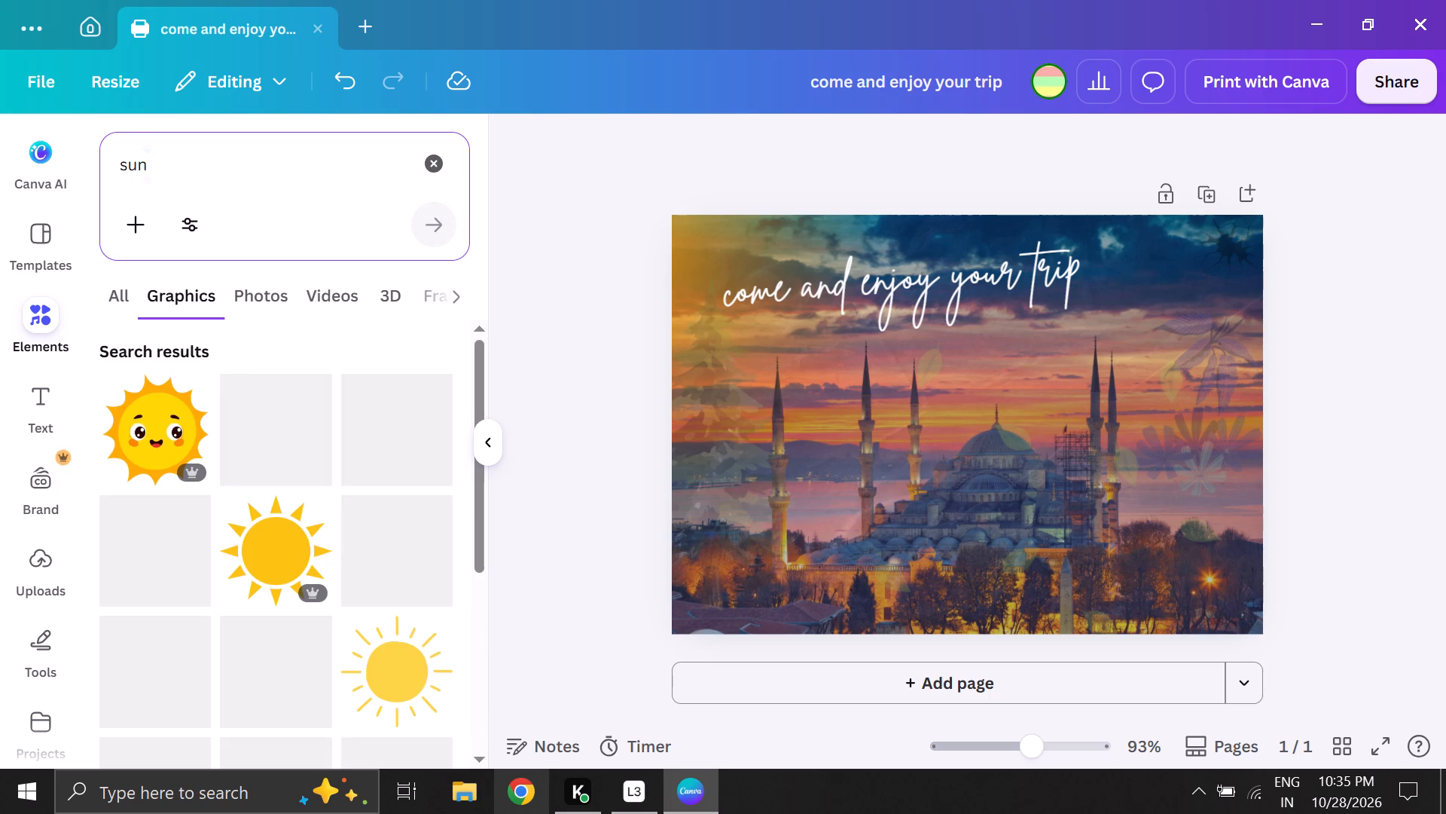
Insert the glowing yellow sun without separate rays, shrink it and place it at the postcard's top edge above "come and" in the tagline.
scroll(221, 480, down, 1)
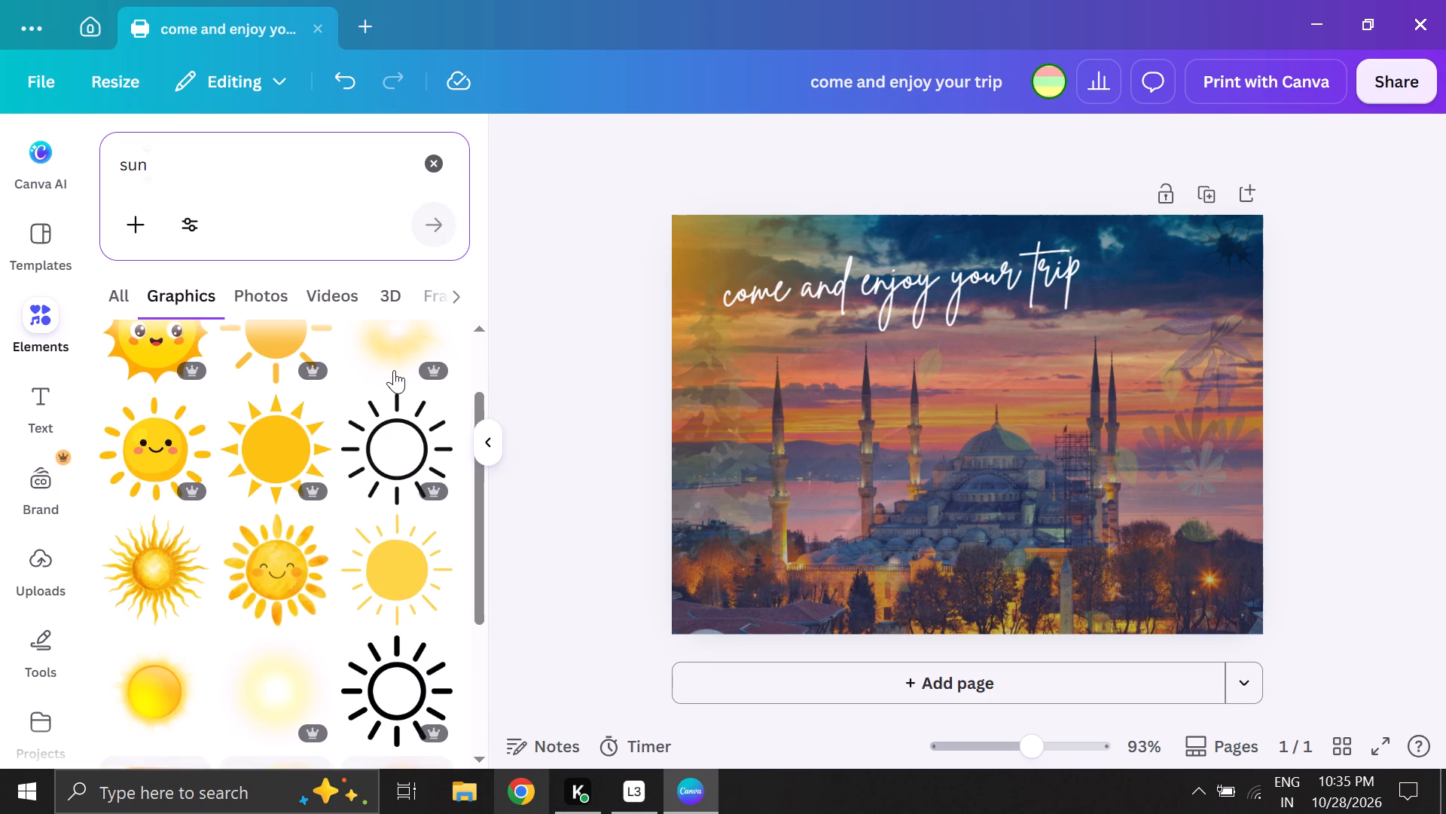
scroll(397, 378, down, 1)
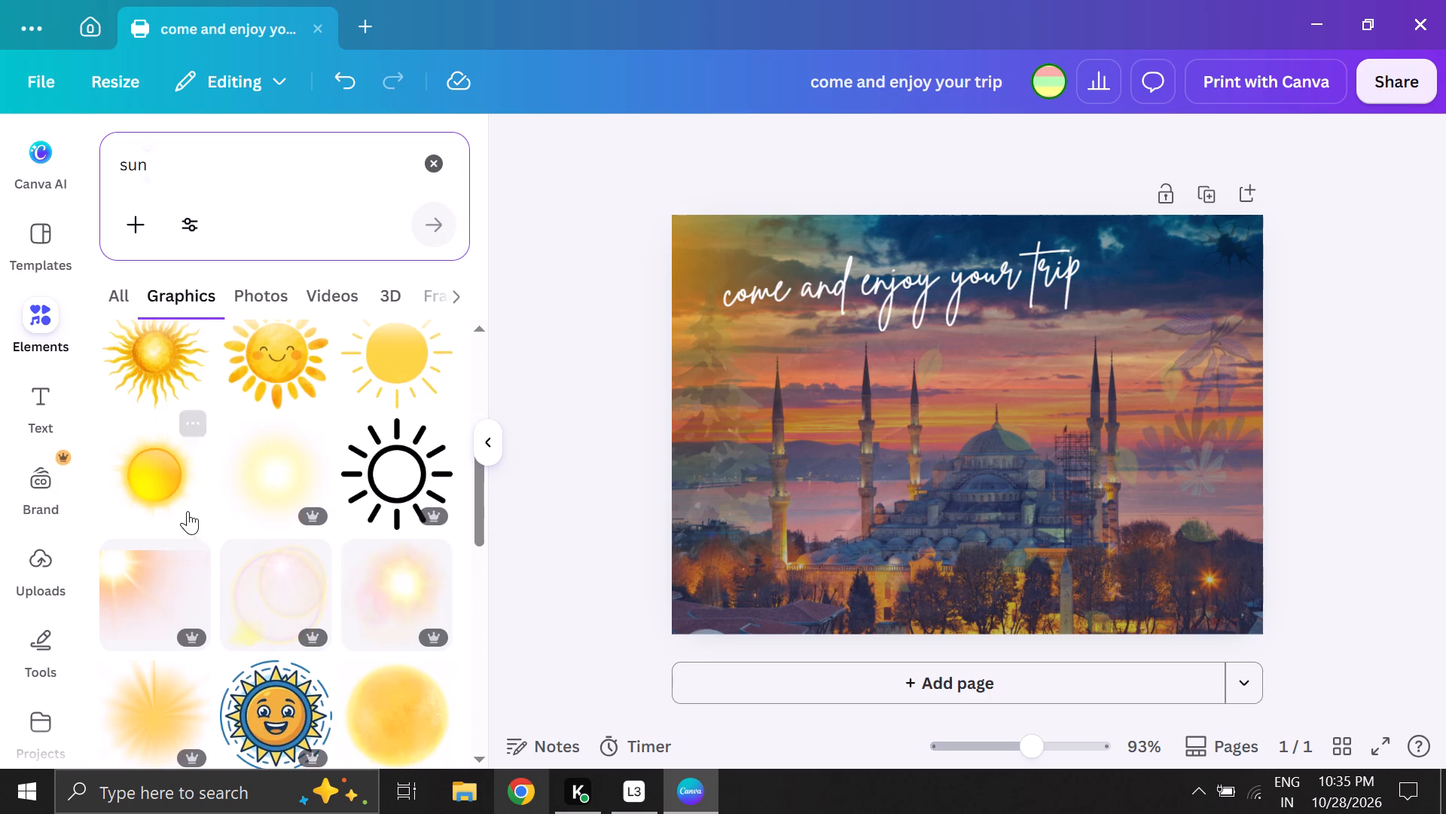
click(173, 469)
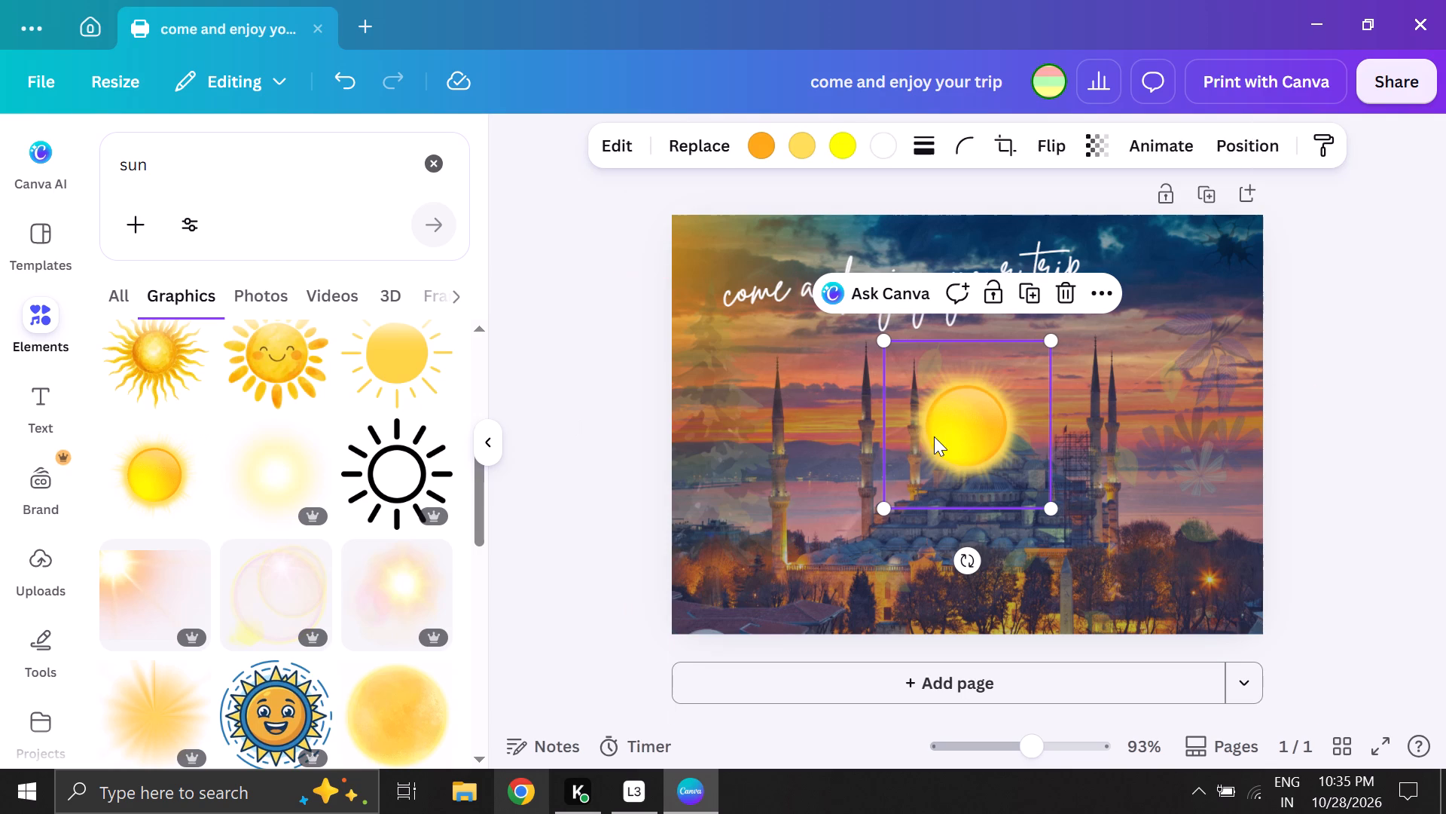
drag(960, 415, 947, 246)
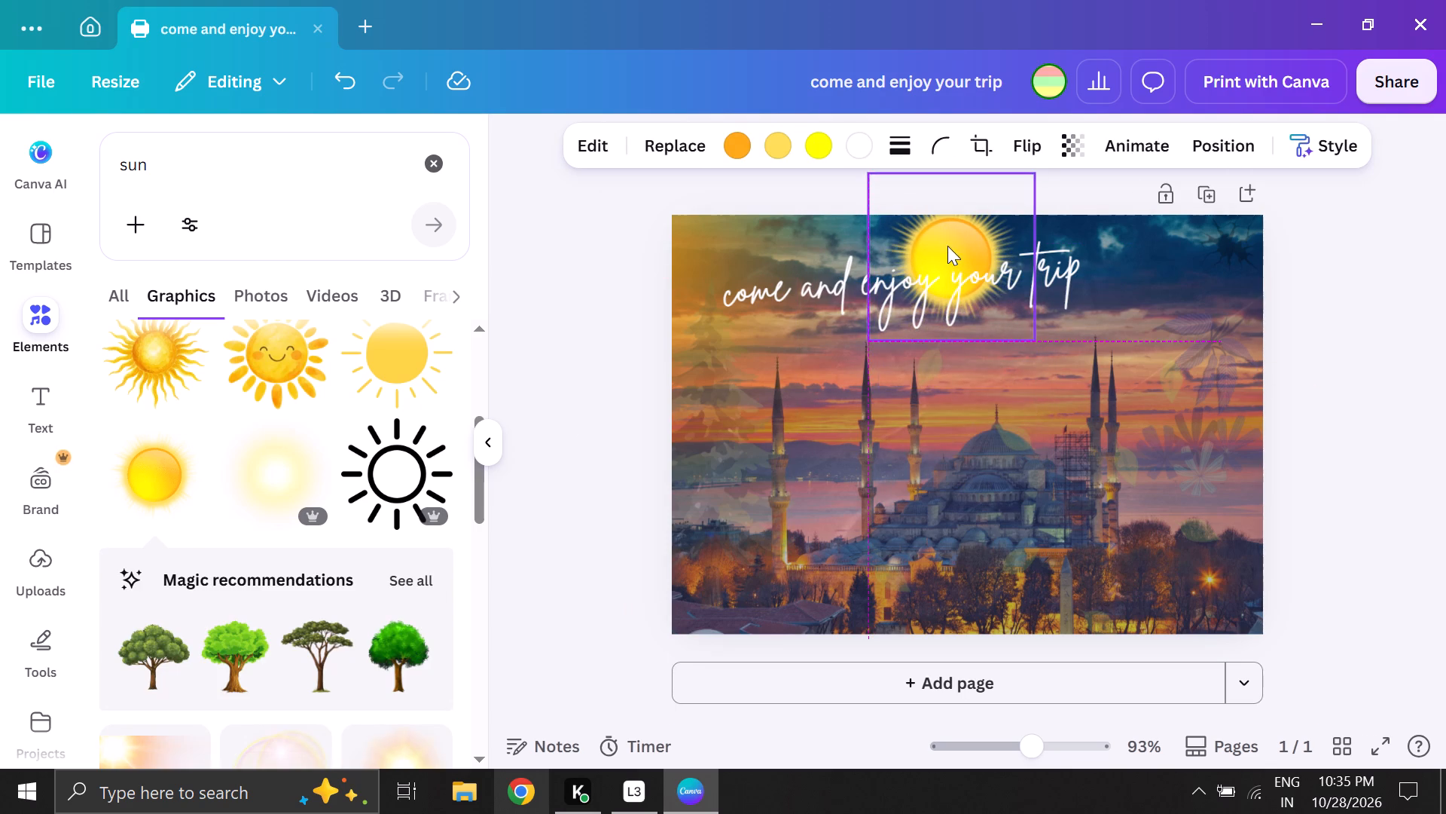
drag(1036, 341, 984, 295)
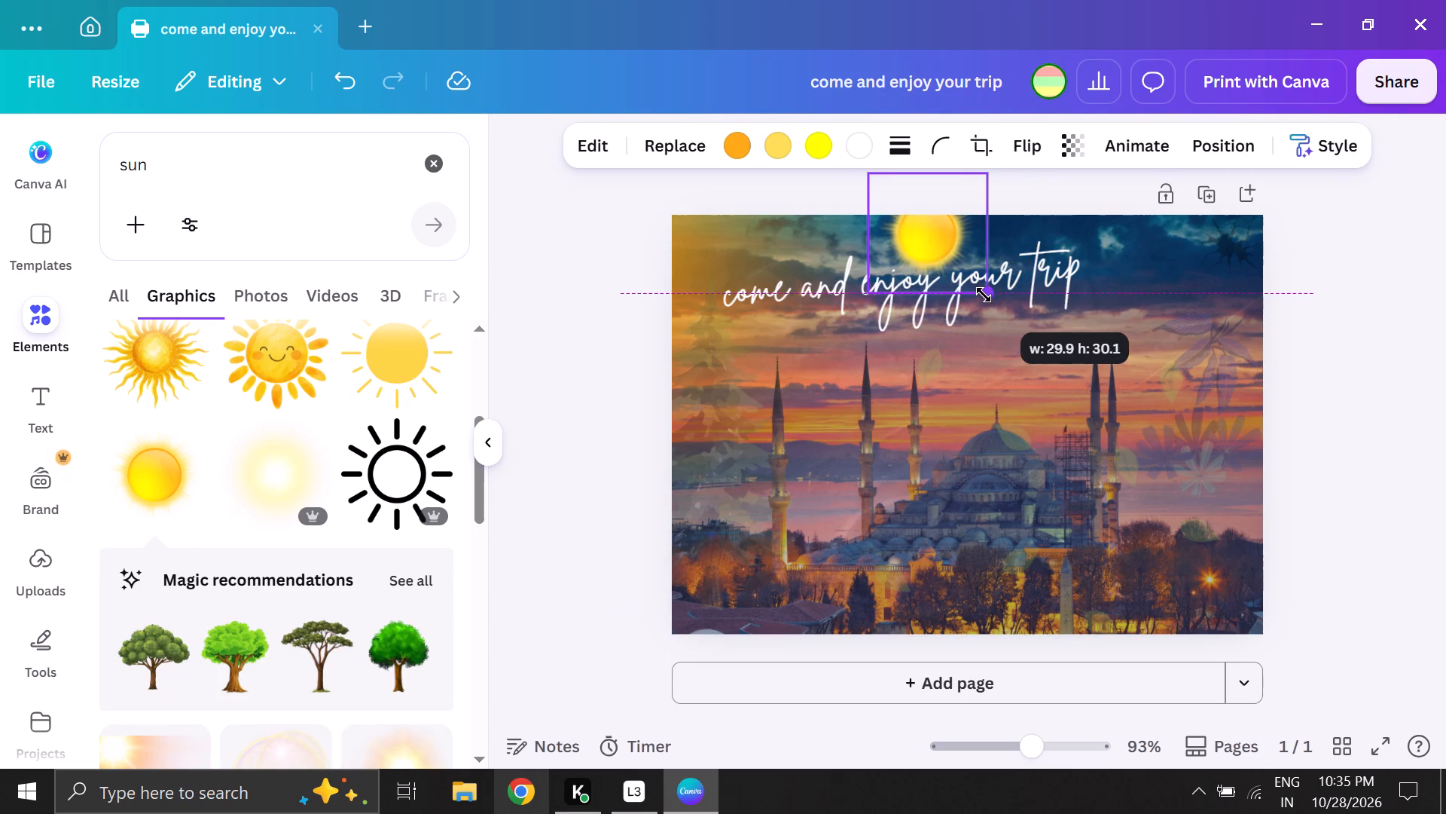
drag(984, 295, 979, 284)
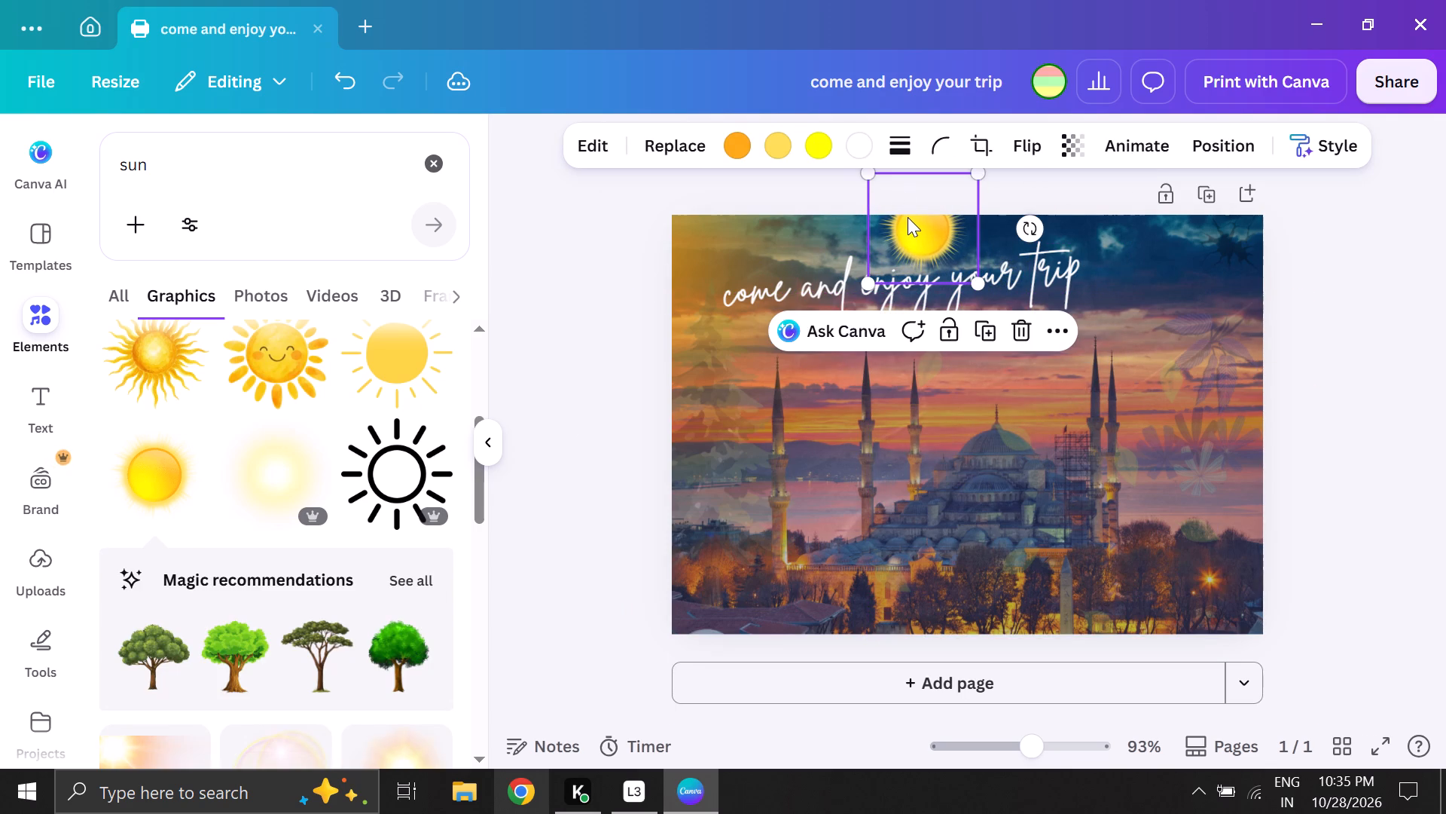
drag(911, 223, 825, 234)
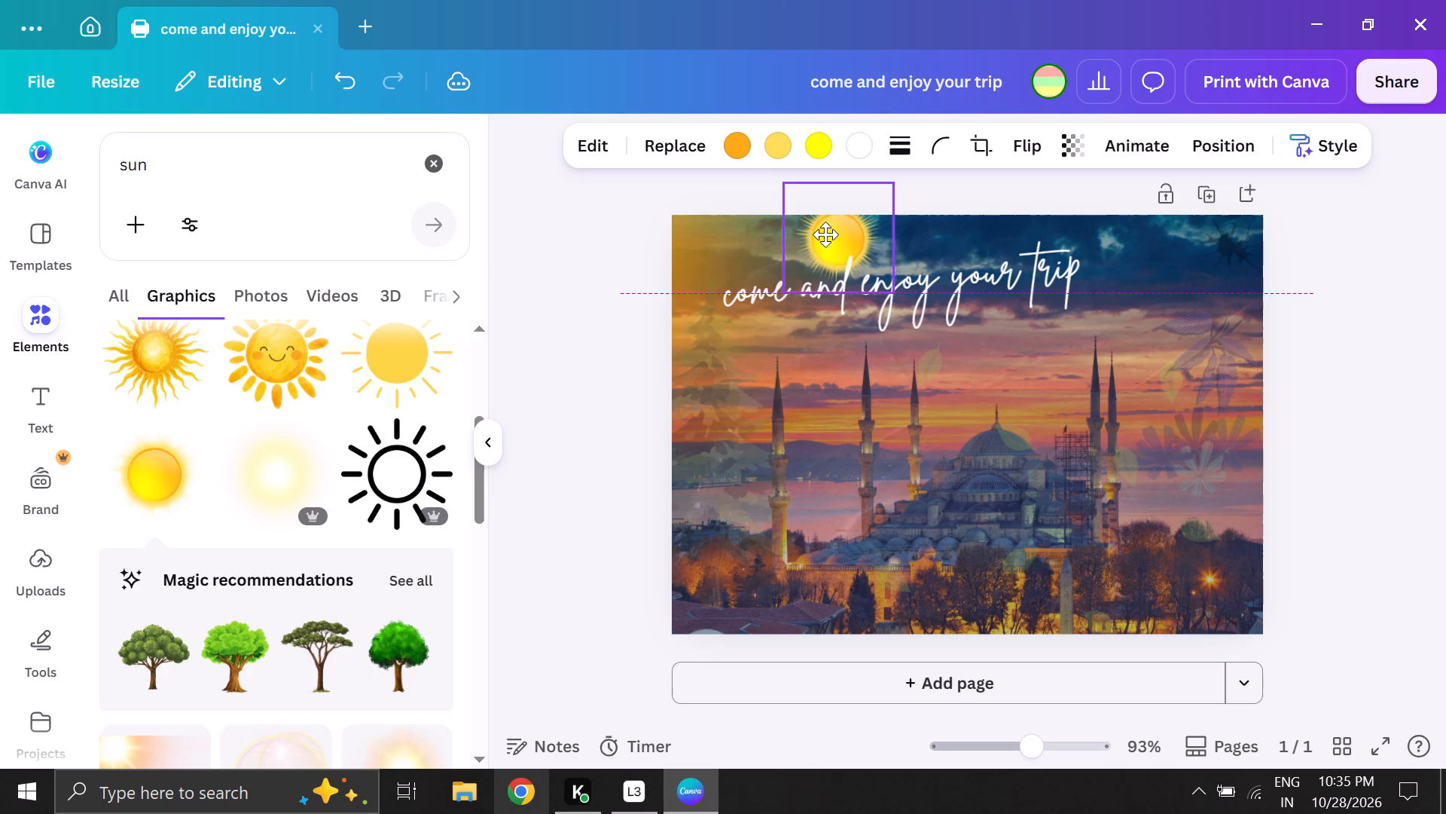
drag(825, 234, 825, 233)
Fade the sun above the tagline to less than half opacity so that it blends into the sky.
click(1090, 139)
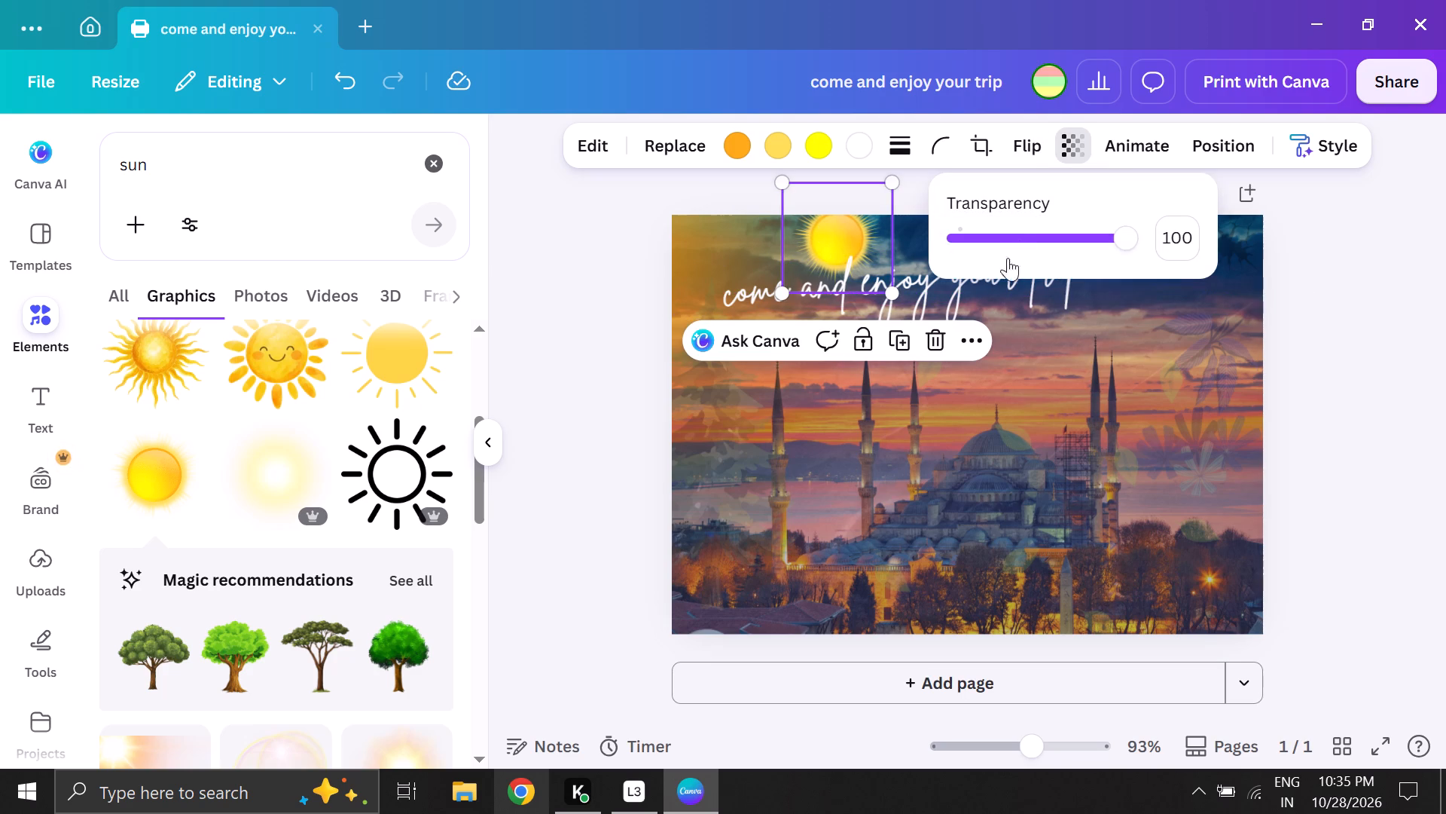
click(1020, 235)
click(1377, 268)
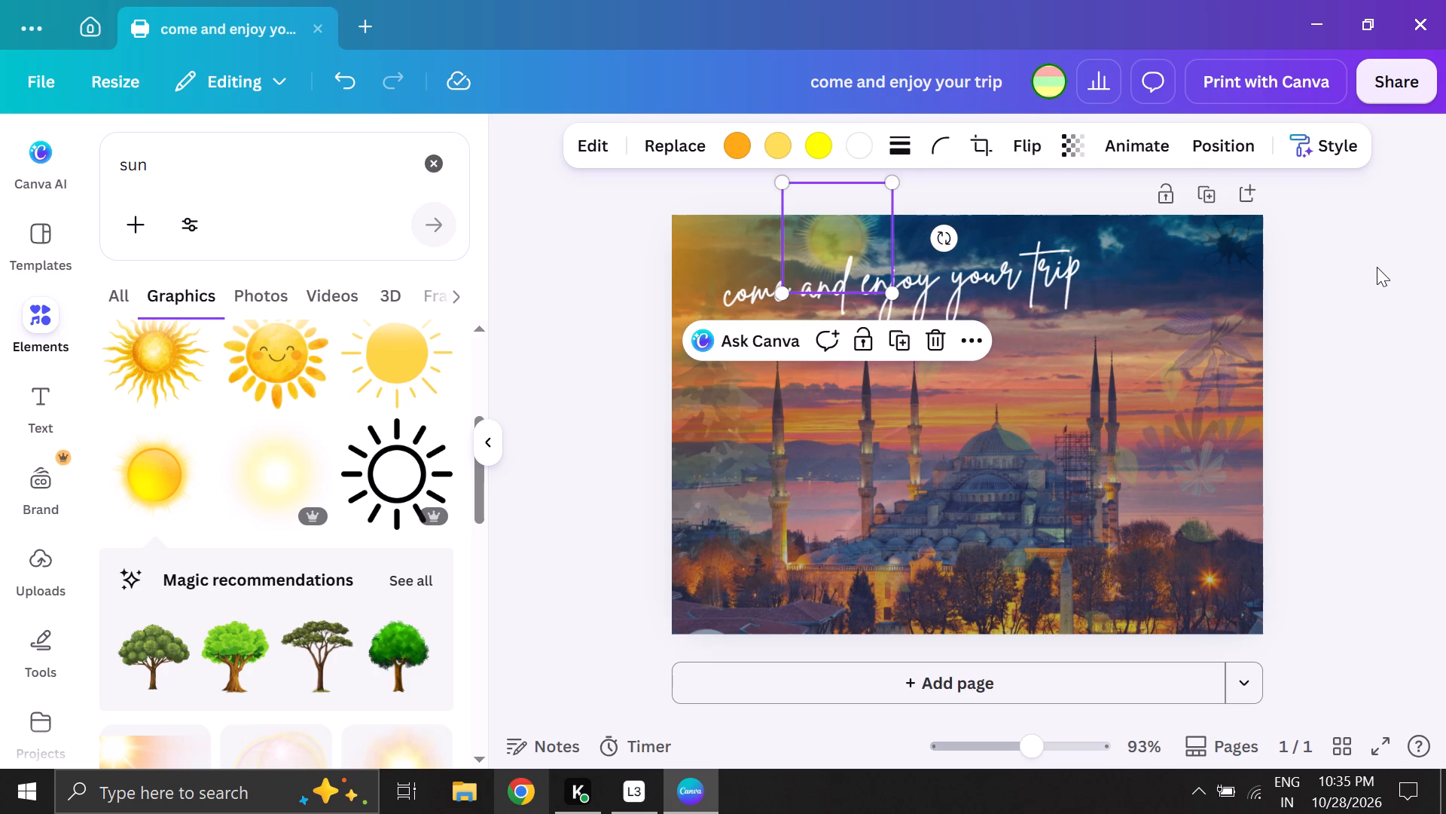
click(1360, 291)
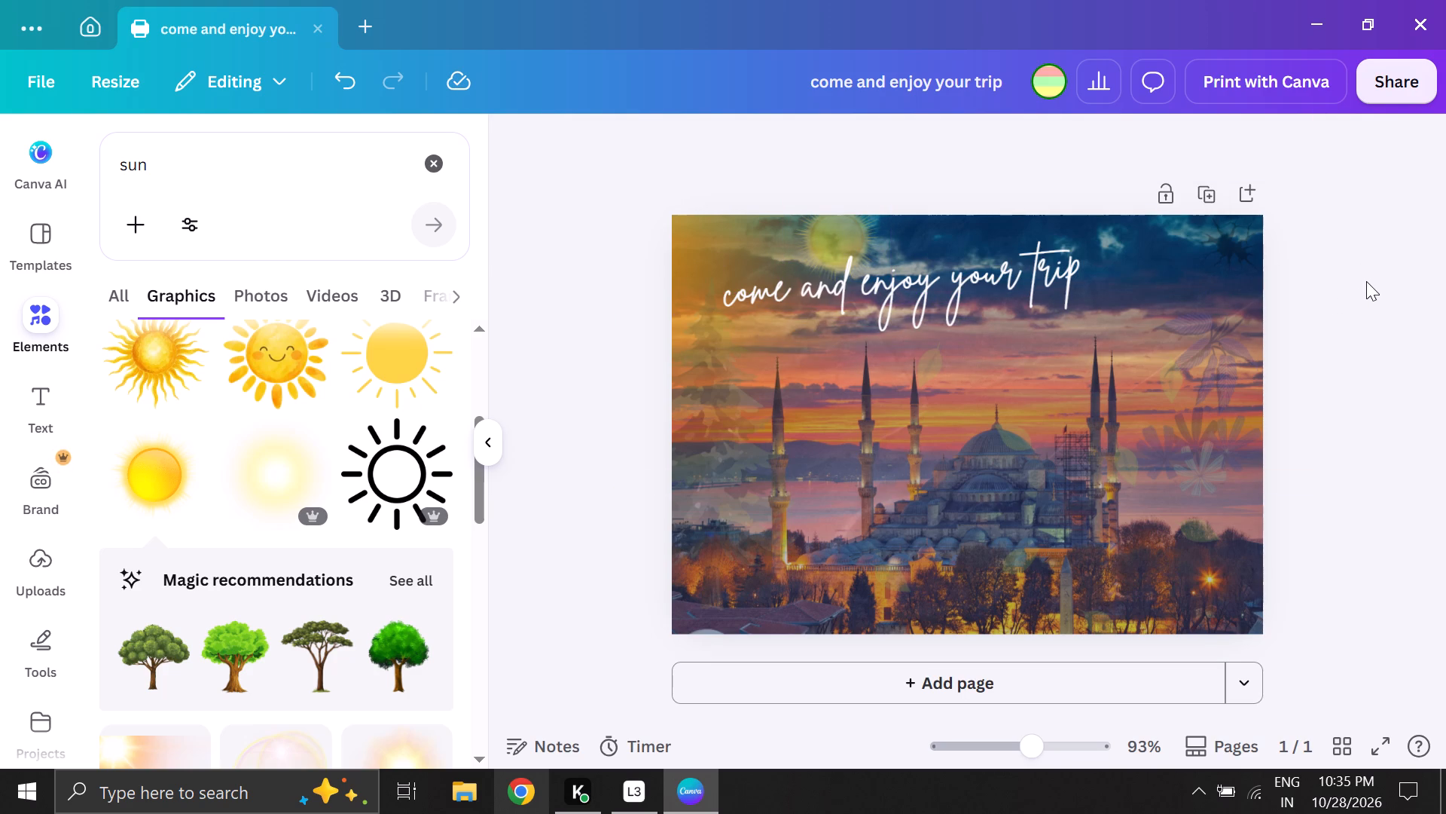
Browse further through the sun graphics results for another element suited to the postcard.
scroll(372, 481, down, 4)
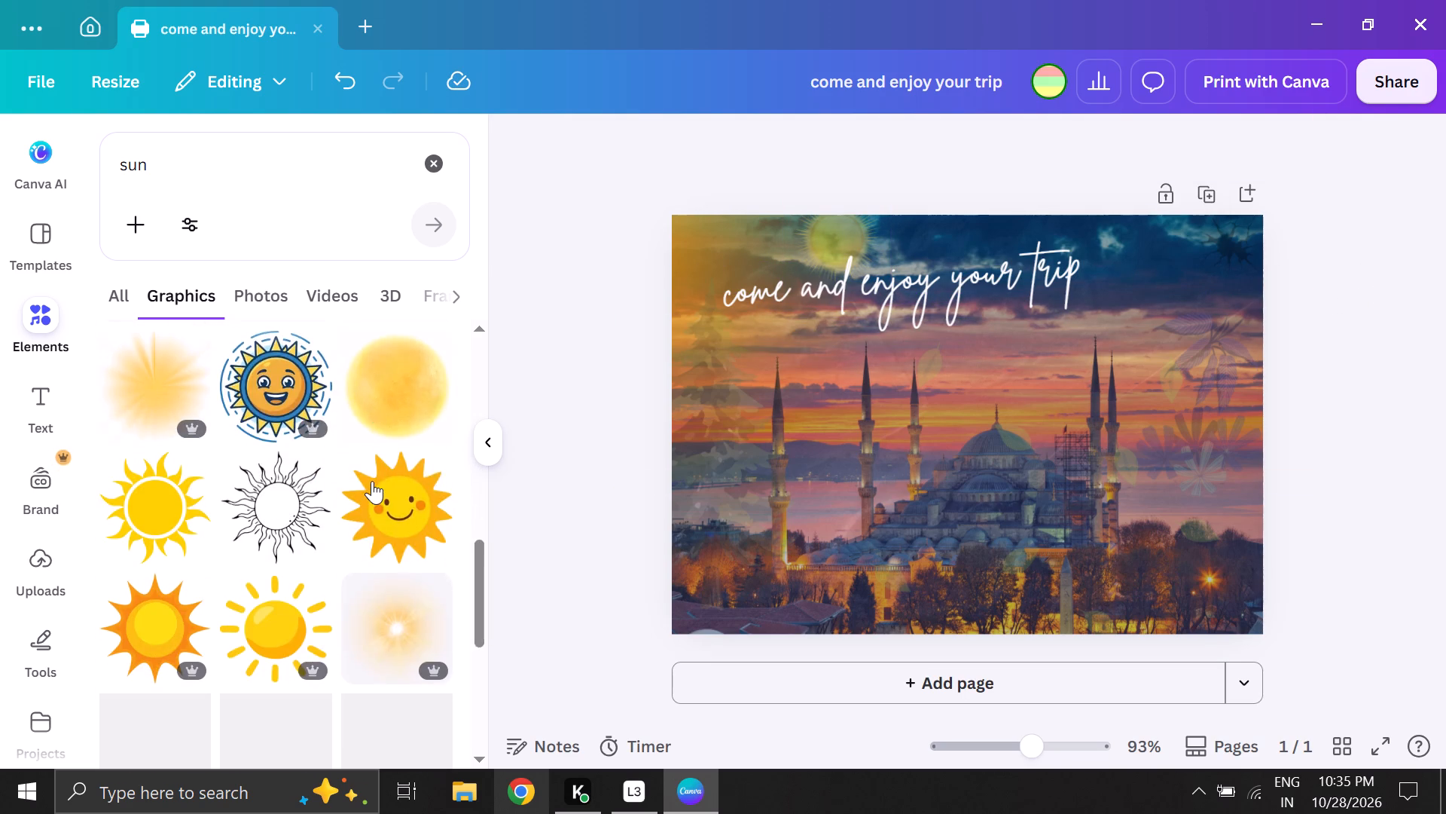
scroll(372, 481, down, 1)
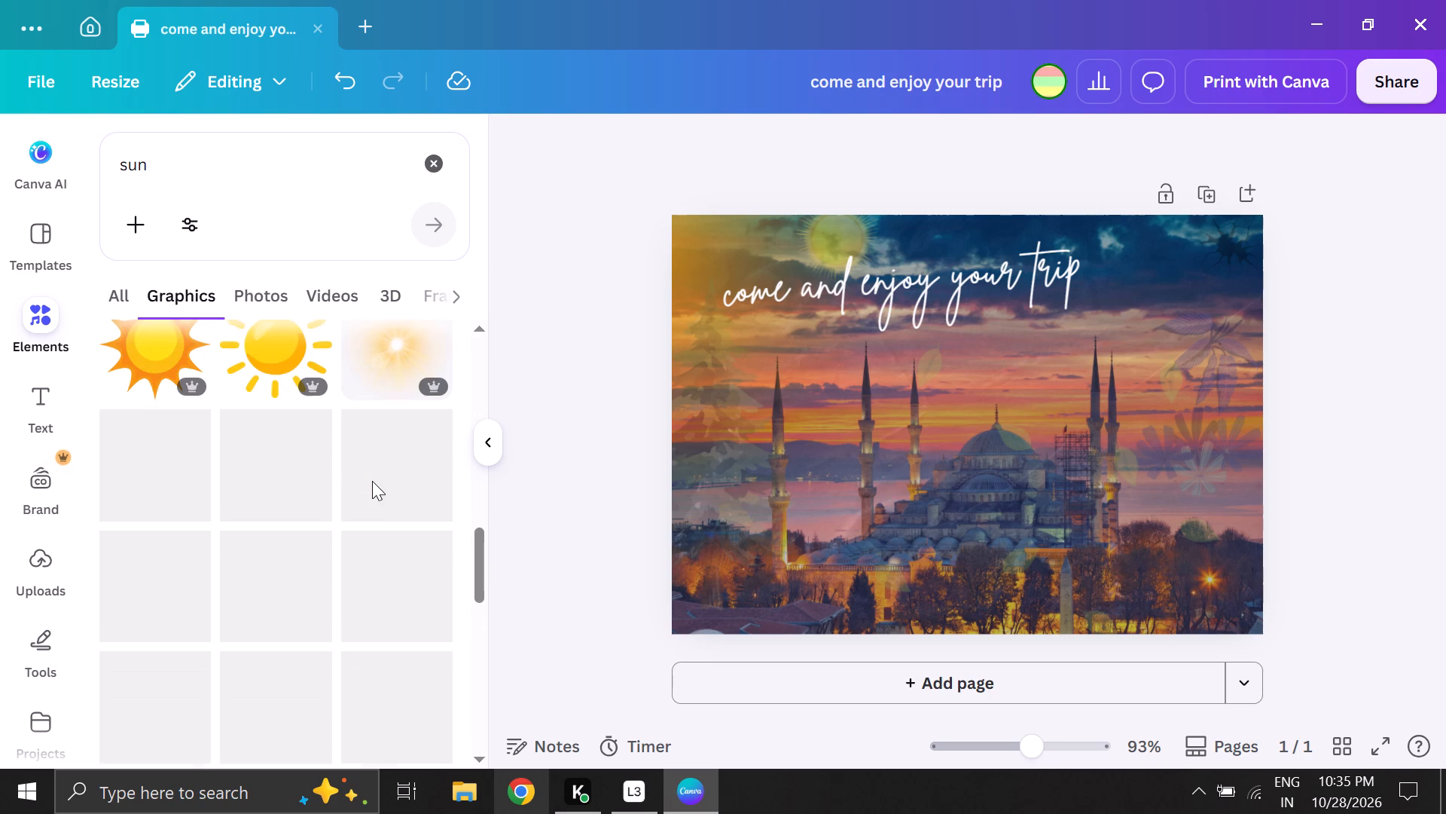
scroll(372, 481, down, 1)
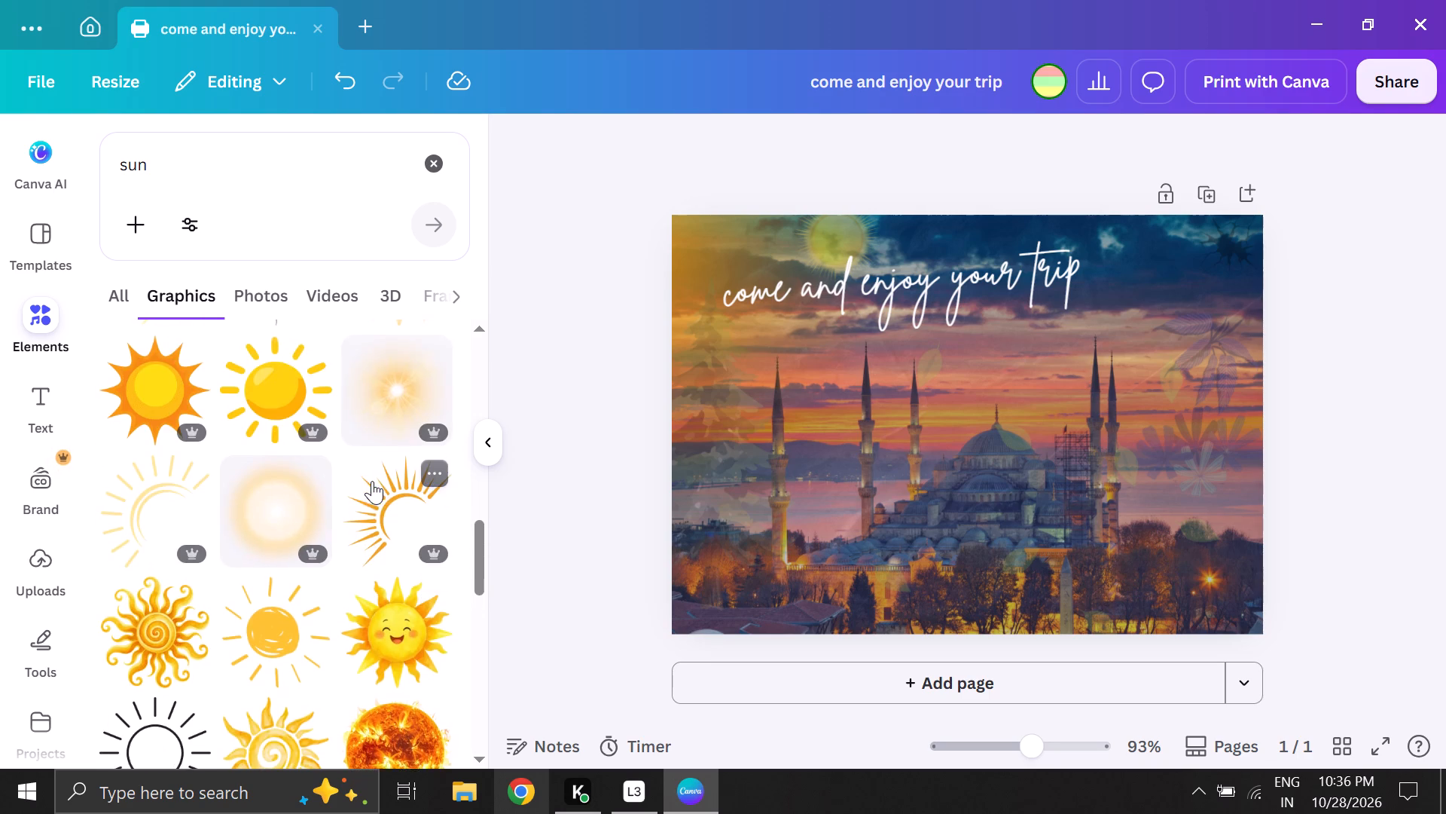
scroll(372, 481, down, 2)
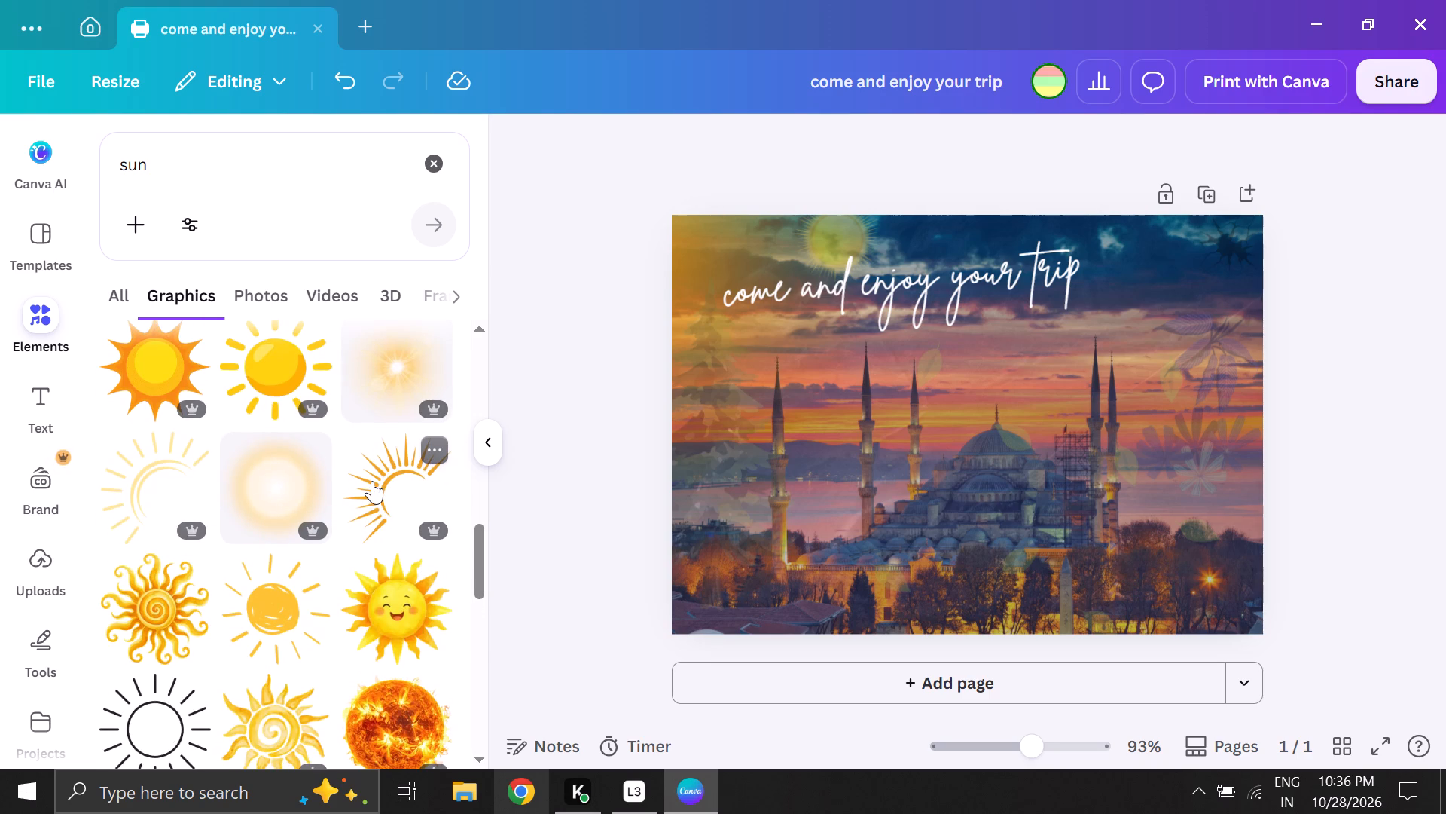
scroll(372, 481, down, 1)
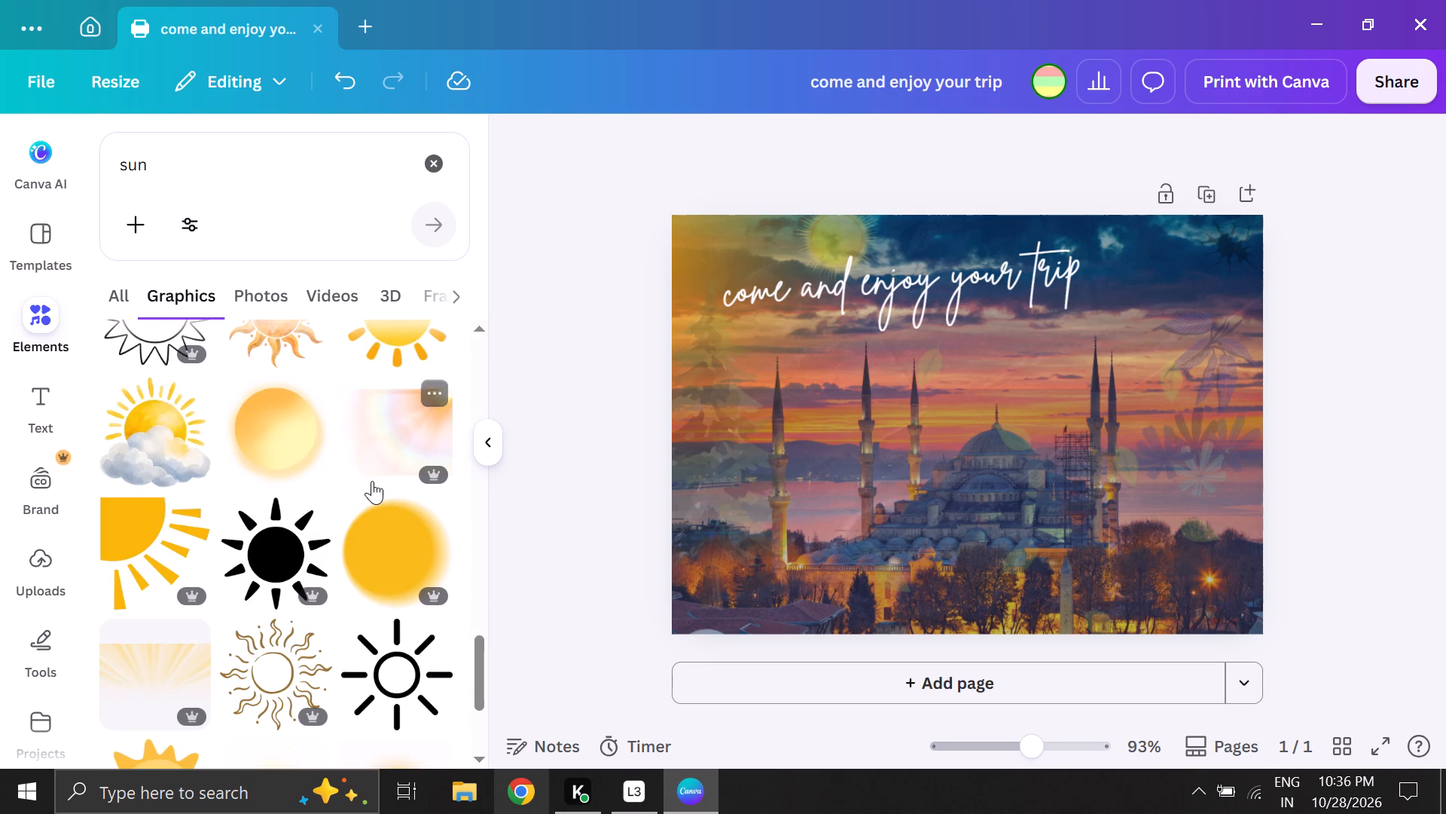
scroll(372, 481, down, 3)
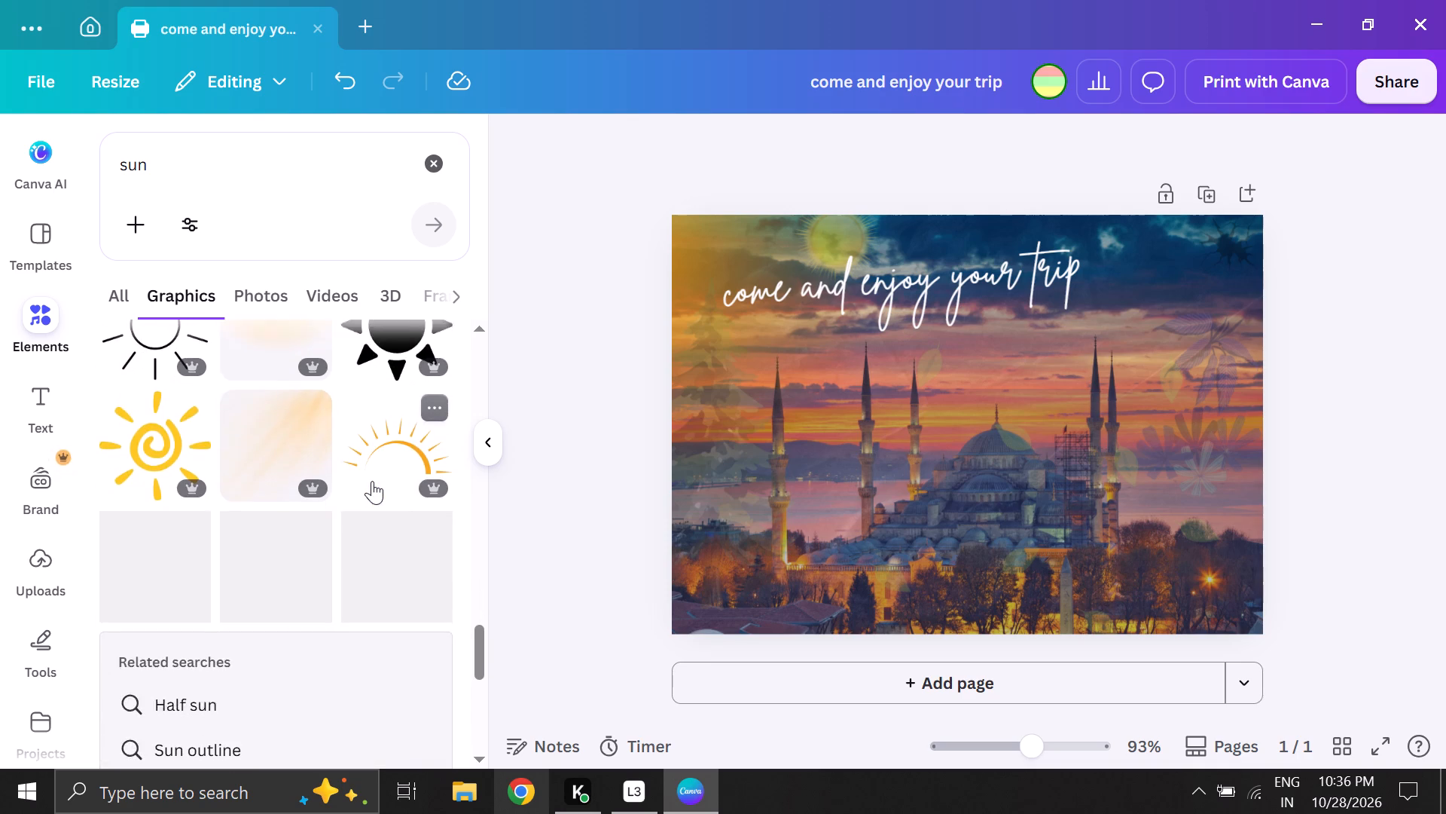
scroll(372, 481, down, 2)
scroll(372, 481, up, 1)
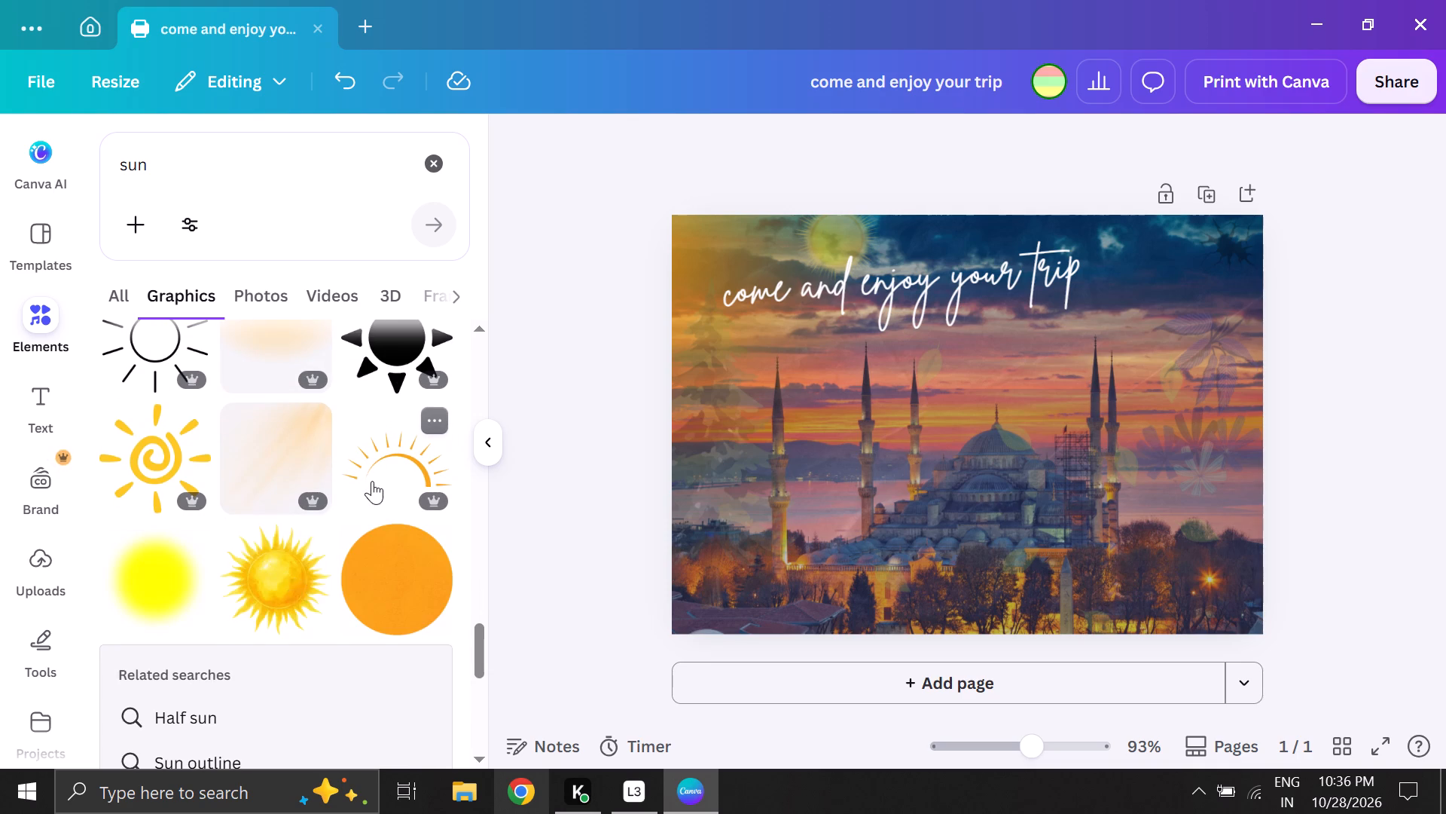
scroll(294, 578, down, 4)
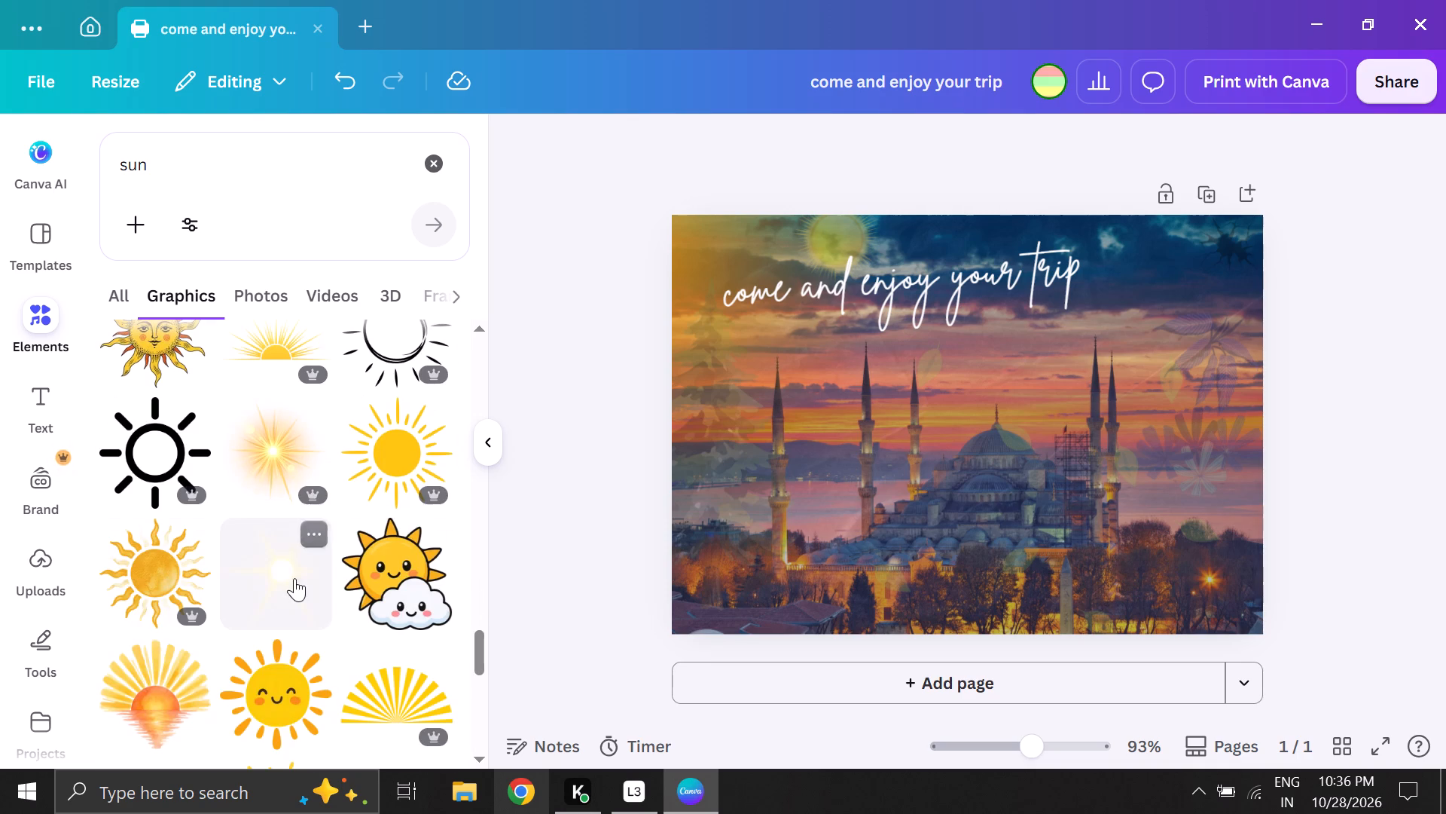
Replace the graphics search term with "aeroplane" and run the search.
click(161, 150)
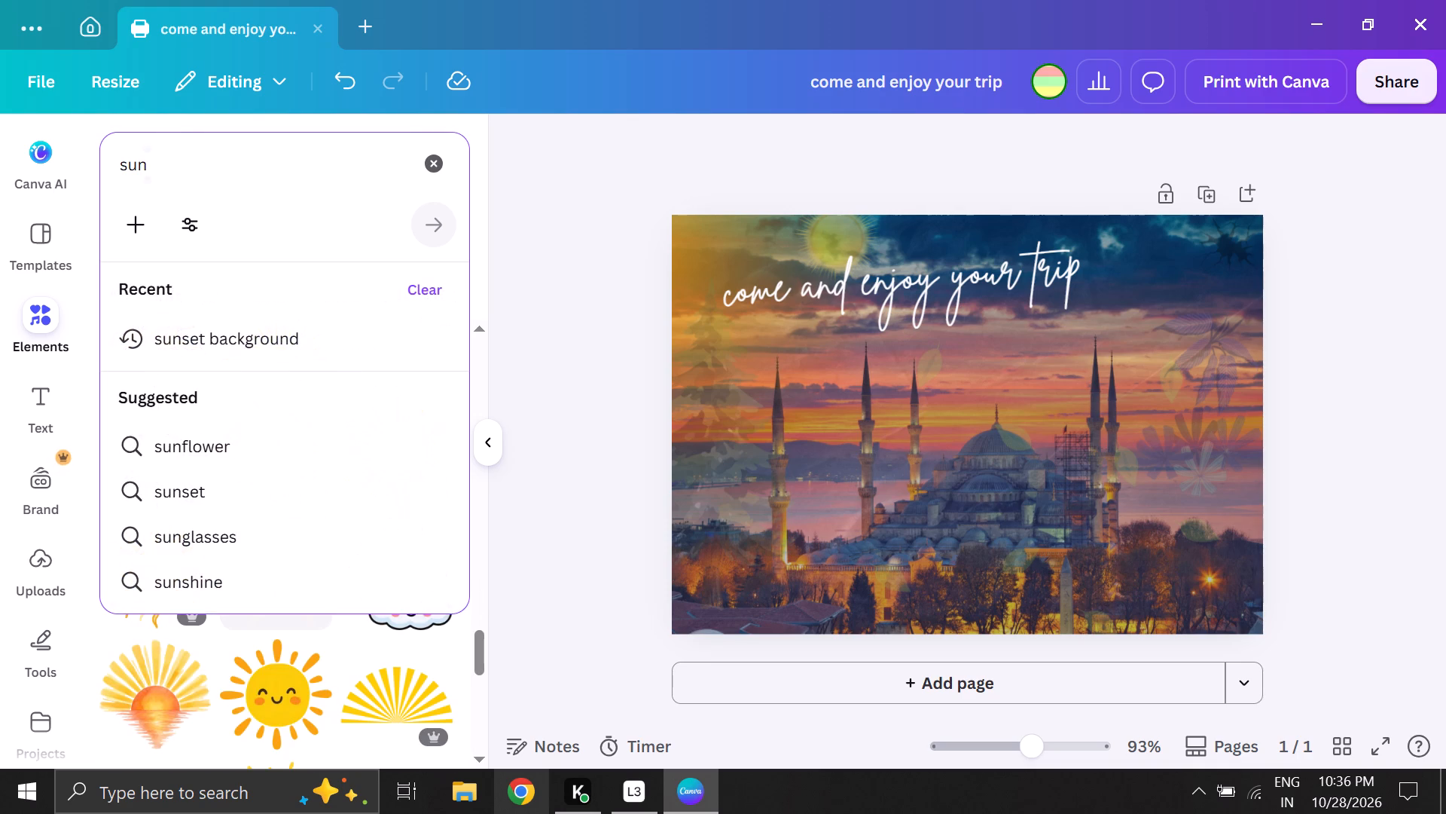
key(BackSpace)
key(BackSpace)
key(BackSpace)
key(BackSpace)
key(BackSpace)
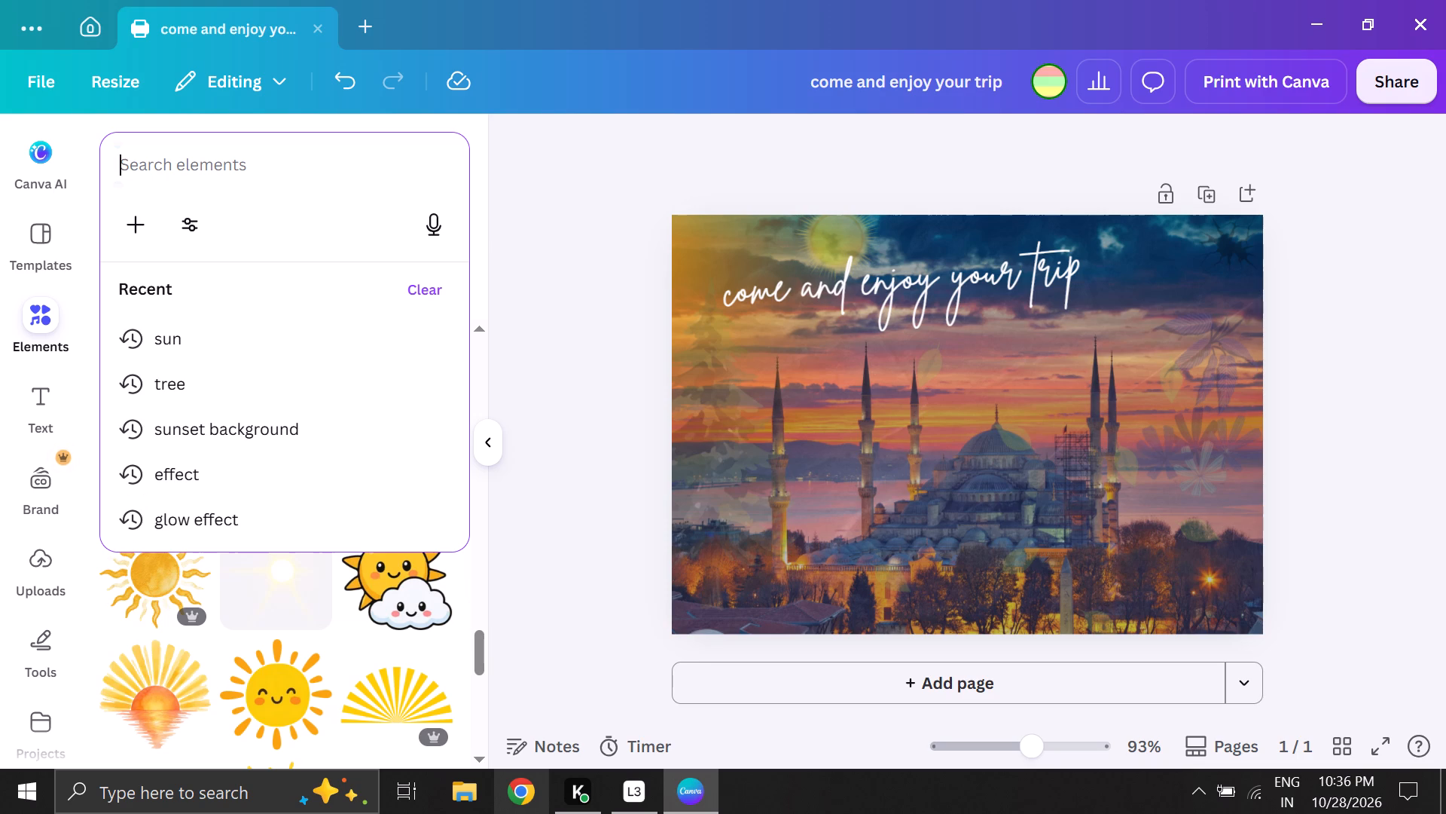
text(ar)
key(BackSpace)
text(eroplane)
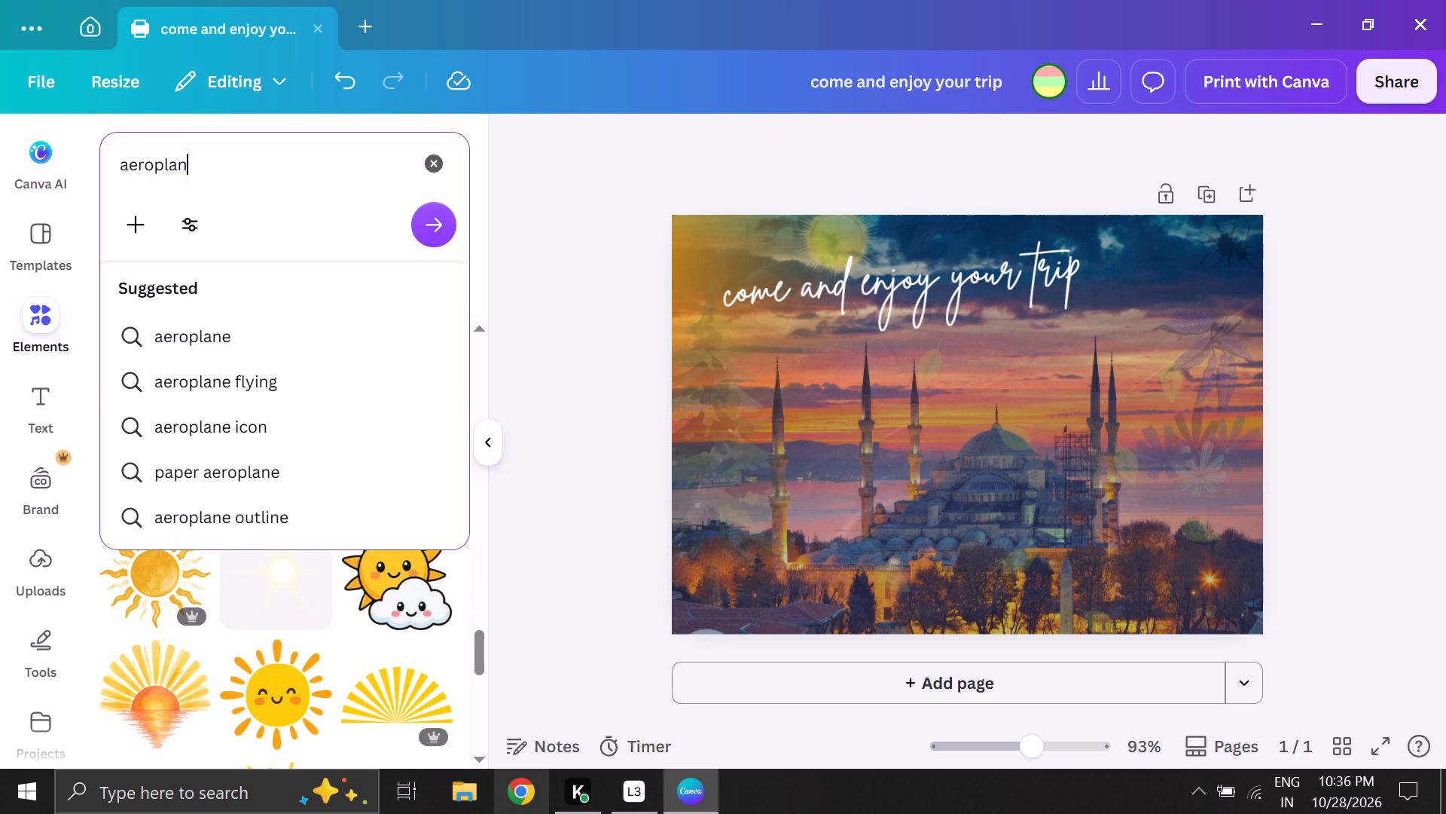
key(Return)
Insert the black silhouette of a climbing aeroplane, shrink it to under half size and place it in the sky above the mosque dome.
scroll(203, 473, down, 1)
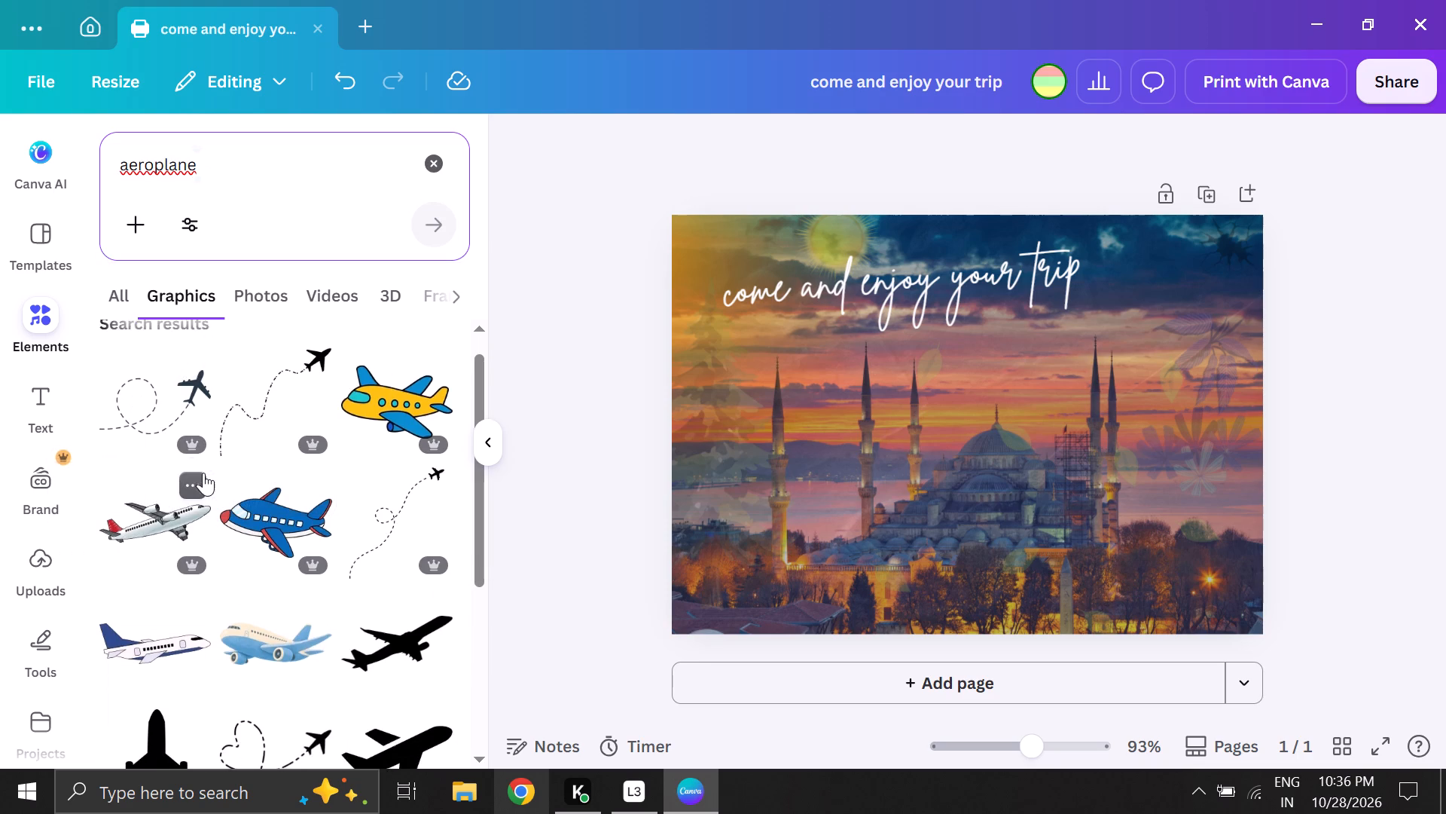
scroll(203, 473, down, 2)
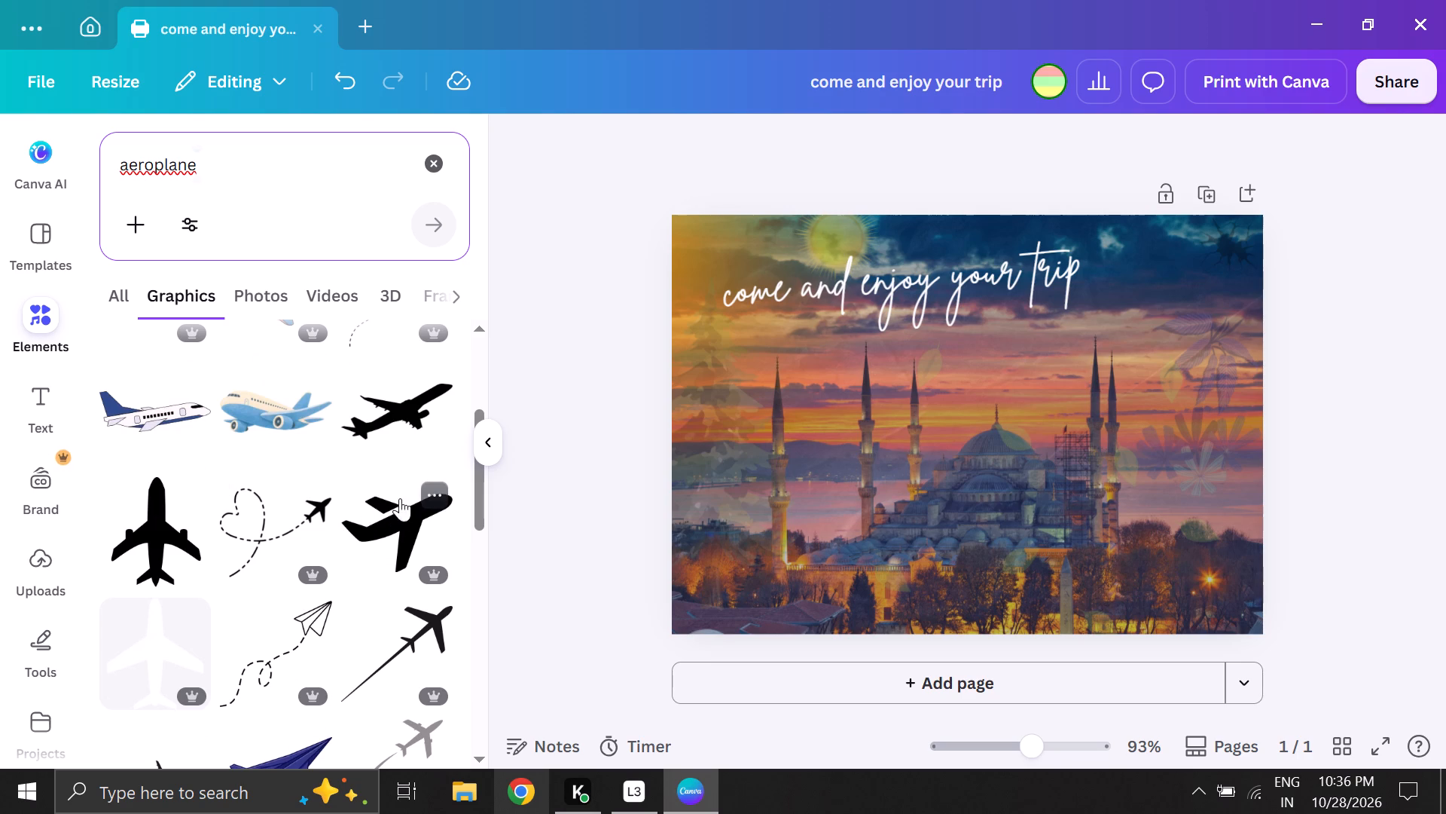
click(395, 403)
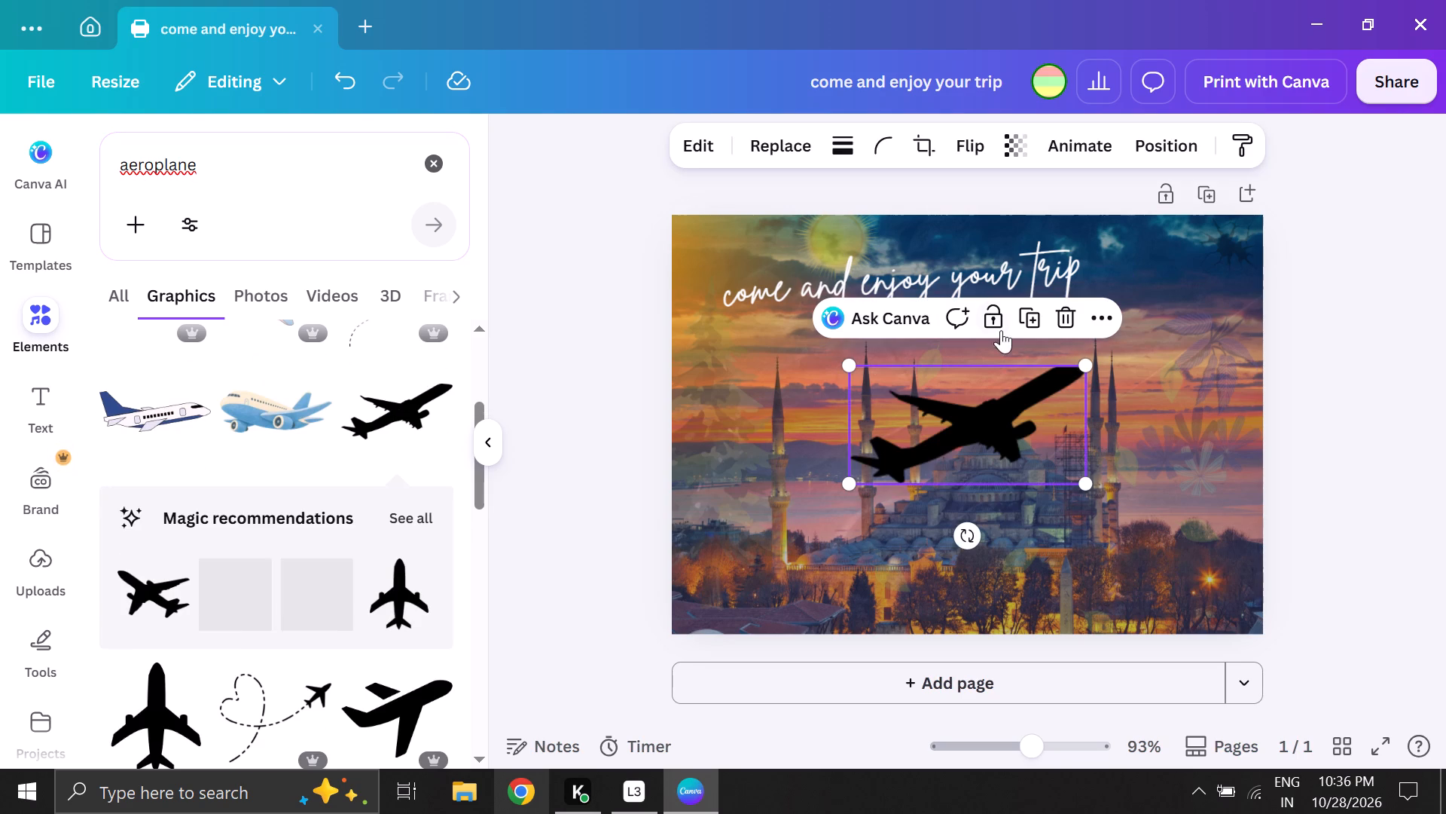
drag(968, 447, 1122, 291)
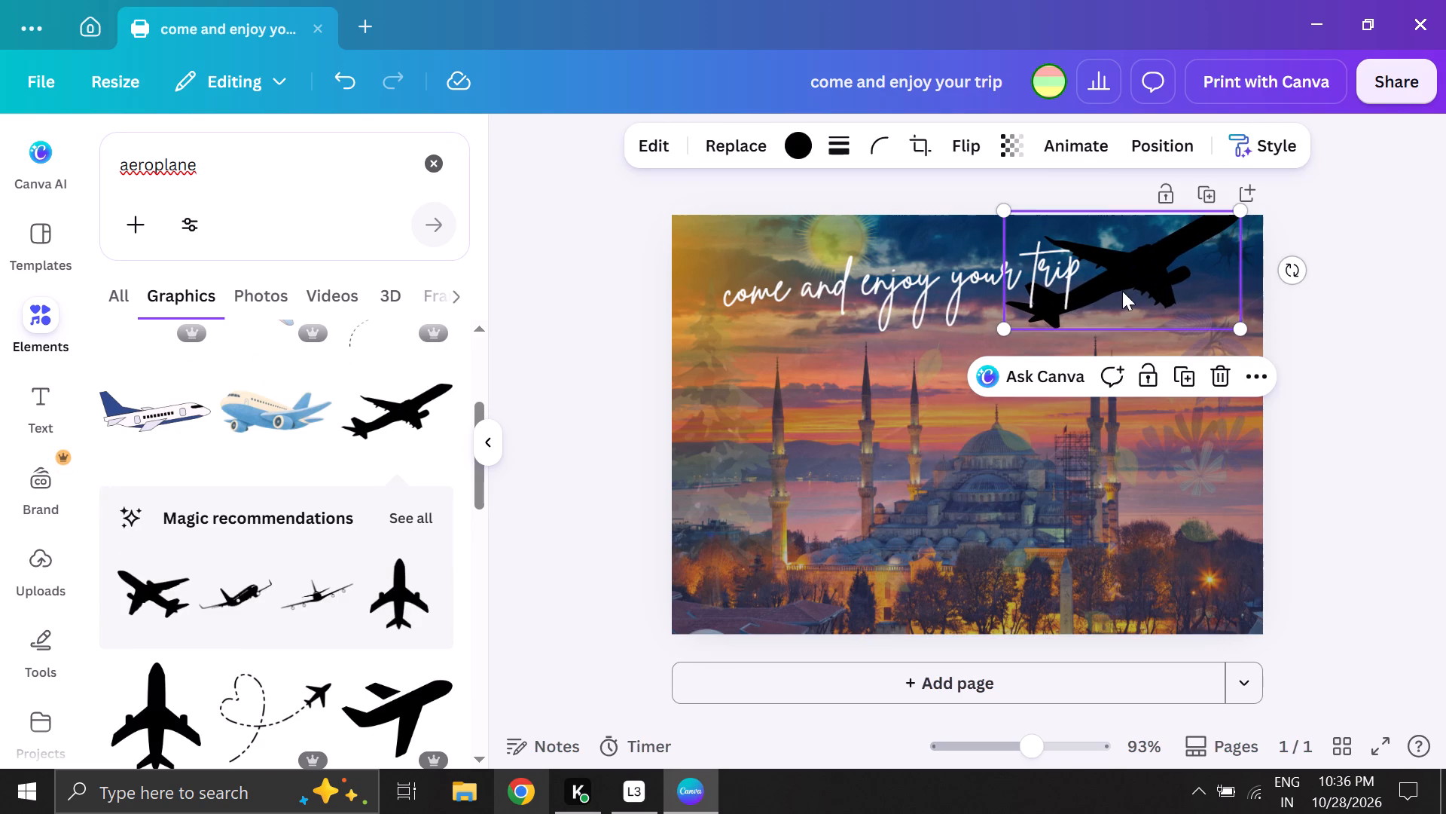
drag(1003, 324, 1142, 264)
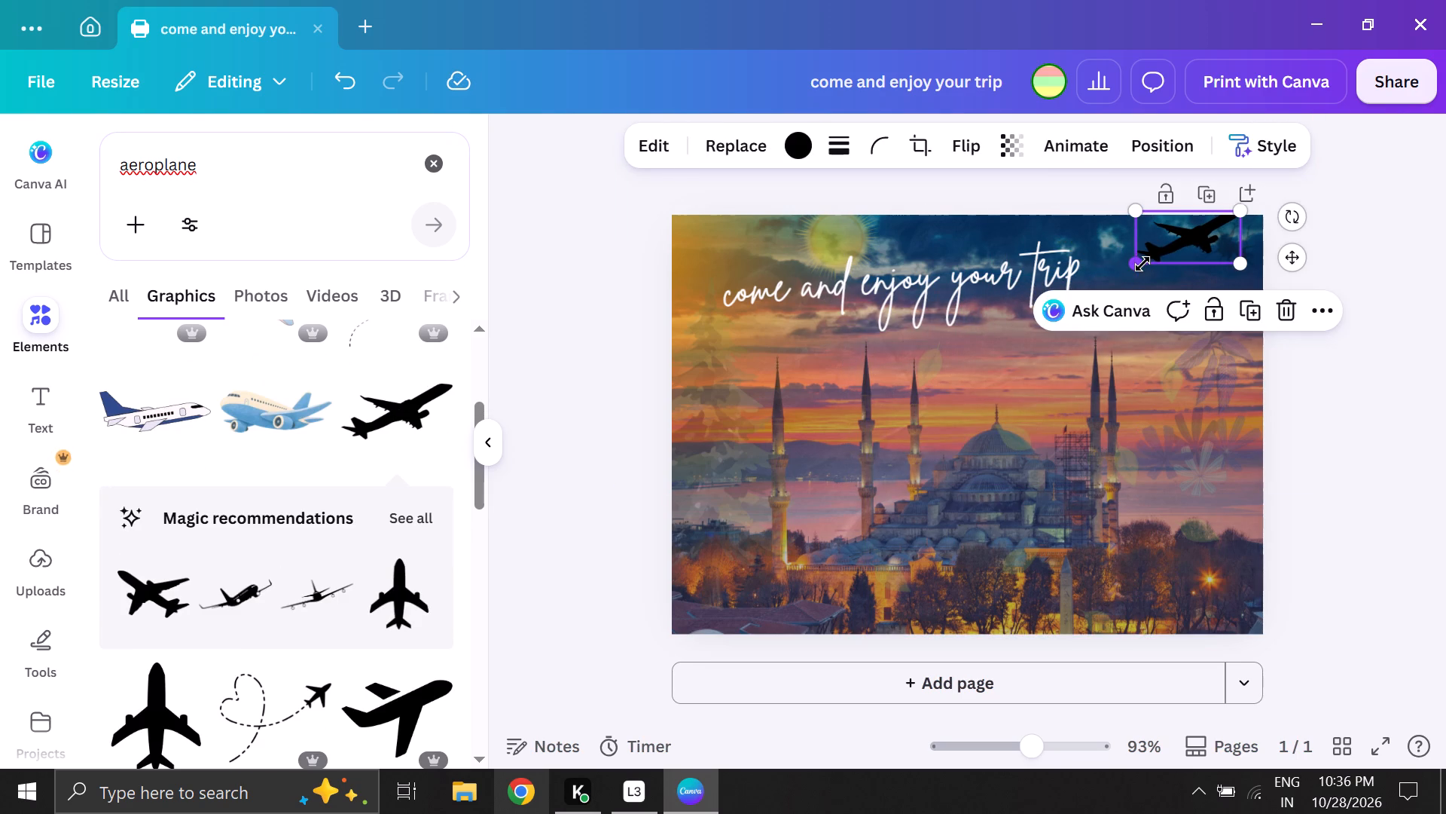
drag(1187, 245, 986, 368)
Fade the aeroplane silhouette above the mosque dome to a faint, semi-transparent shape.
click(1016, 144)
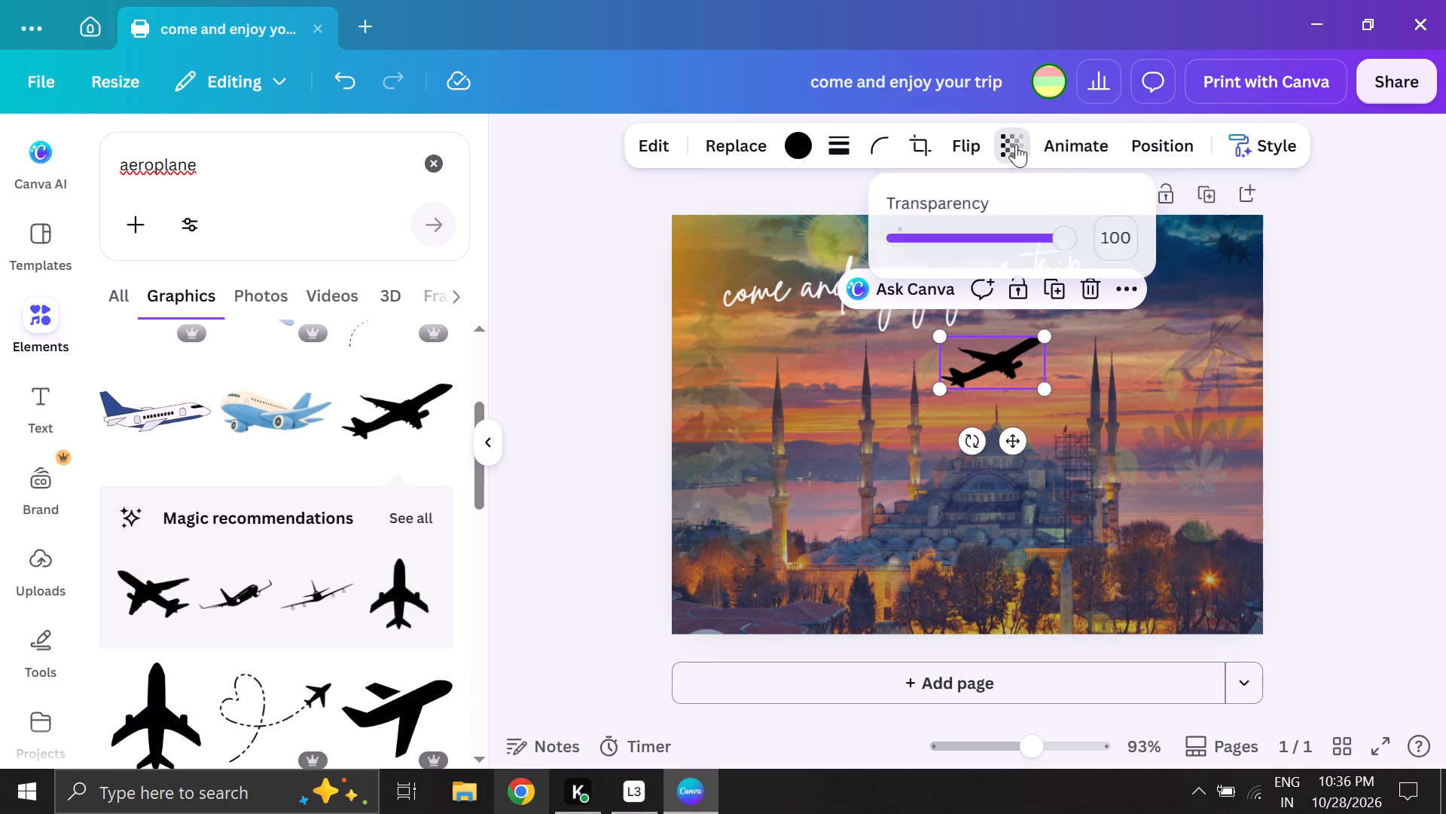
click(970, 240)
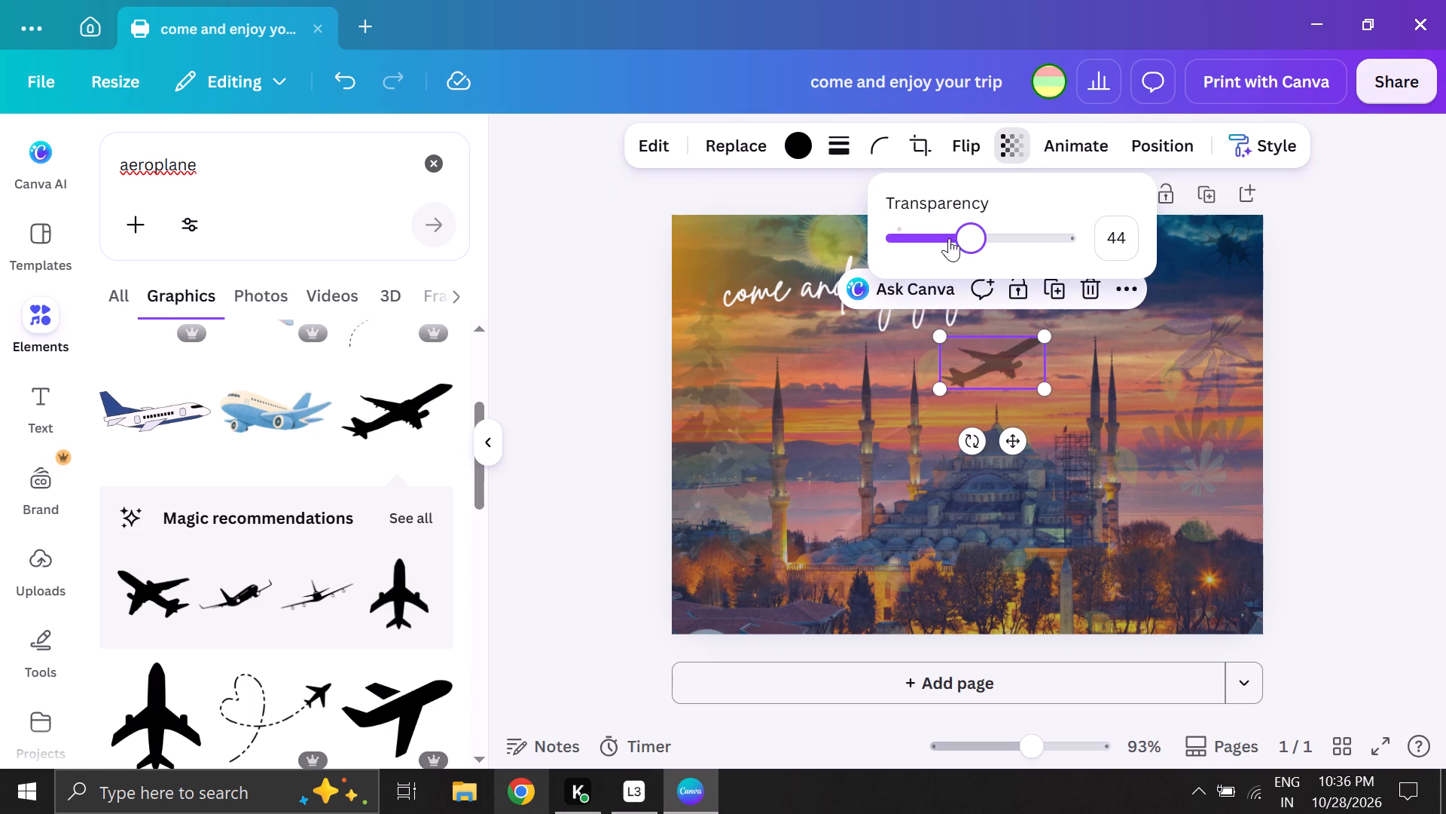
click(949, 238)
click(1348, 279)
click(1307, 292)
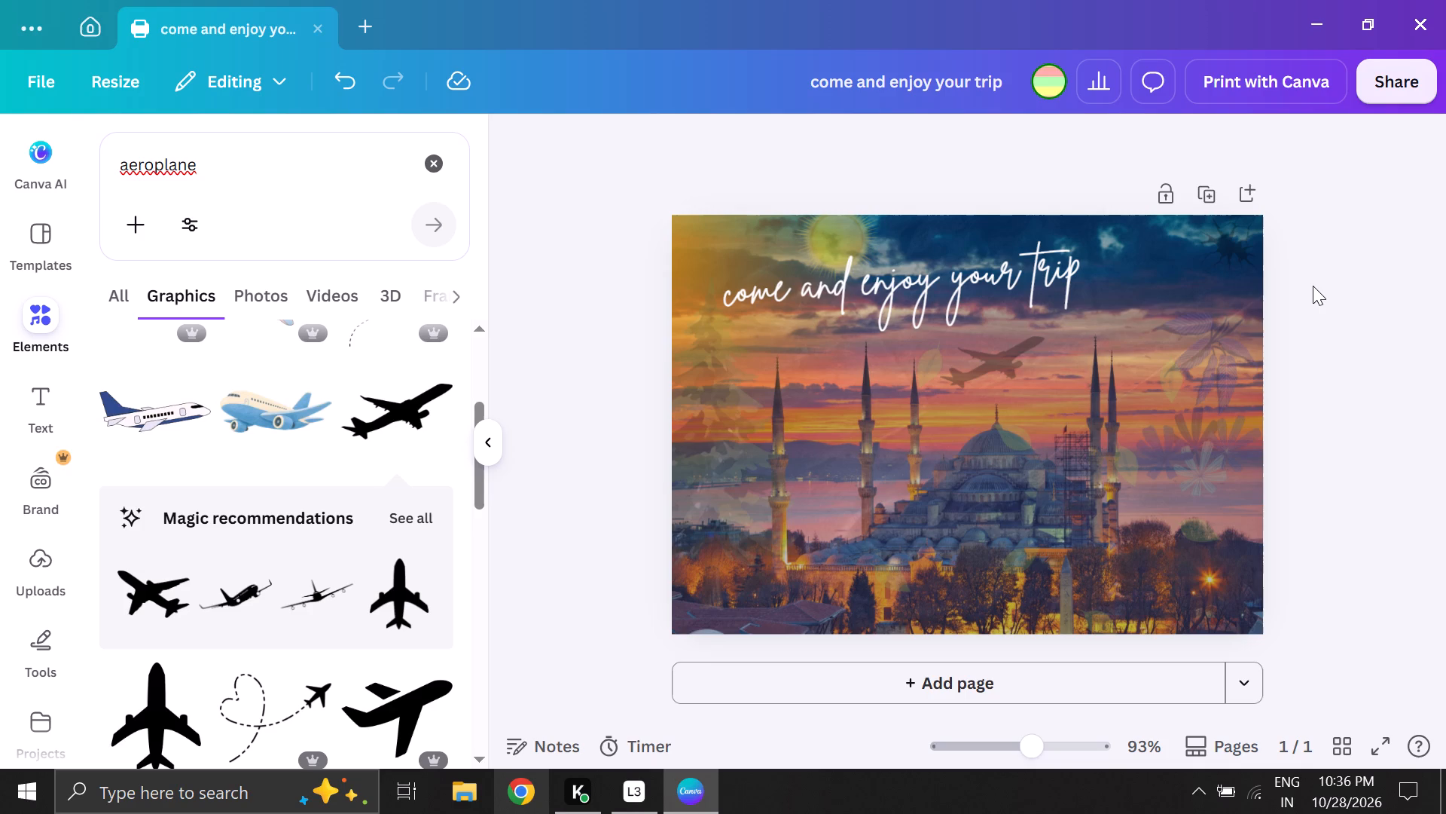
Browse further through the aeroplane graphics results for another element suited to the postcard.
scroll(309, 577, down, 2)
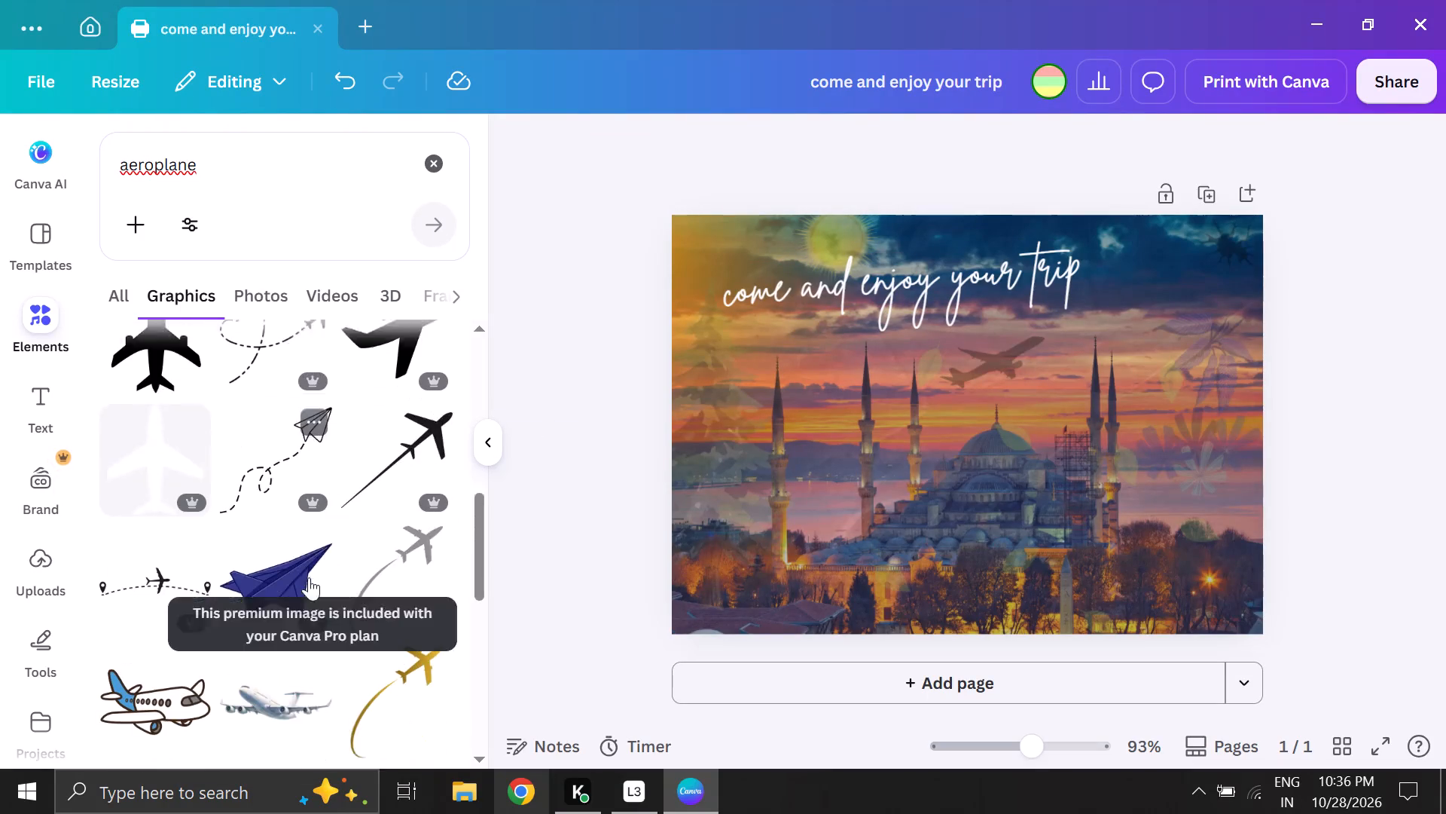
scroll(309, 577, down, 3)
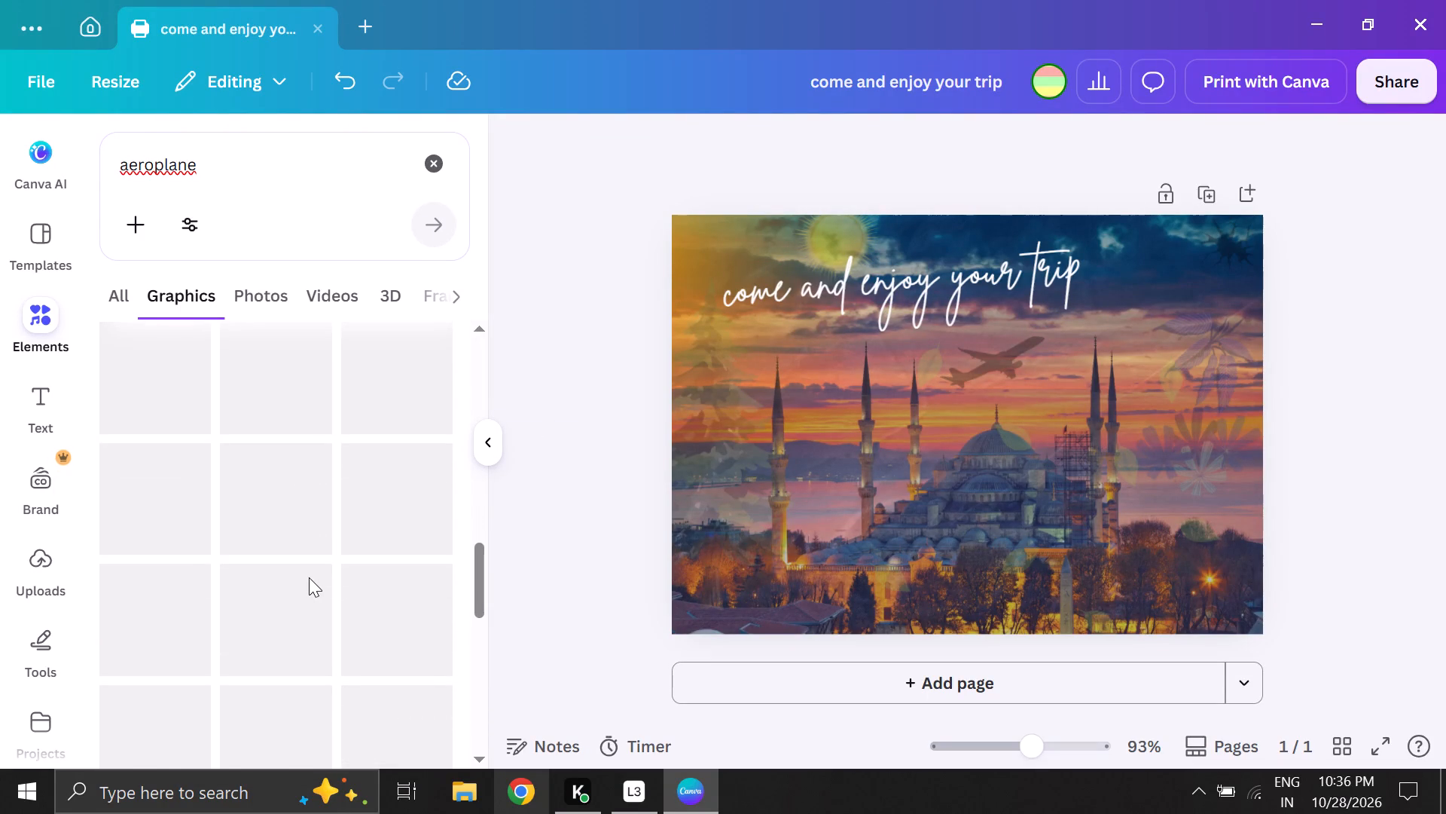
scroll(309, 577, down, 3)
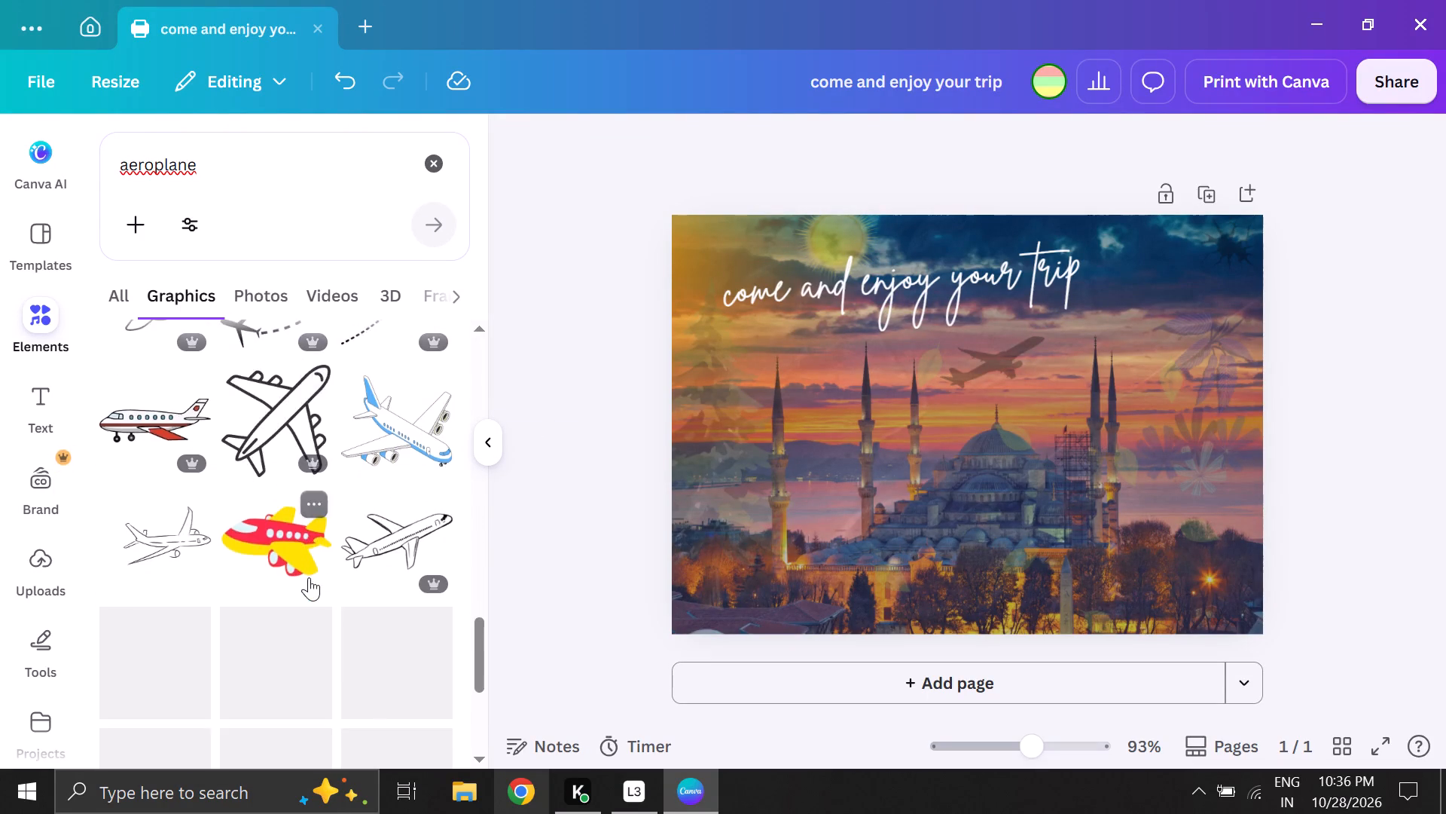
scroll(309, 577, down, 3)
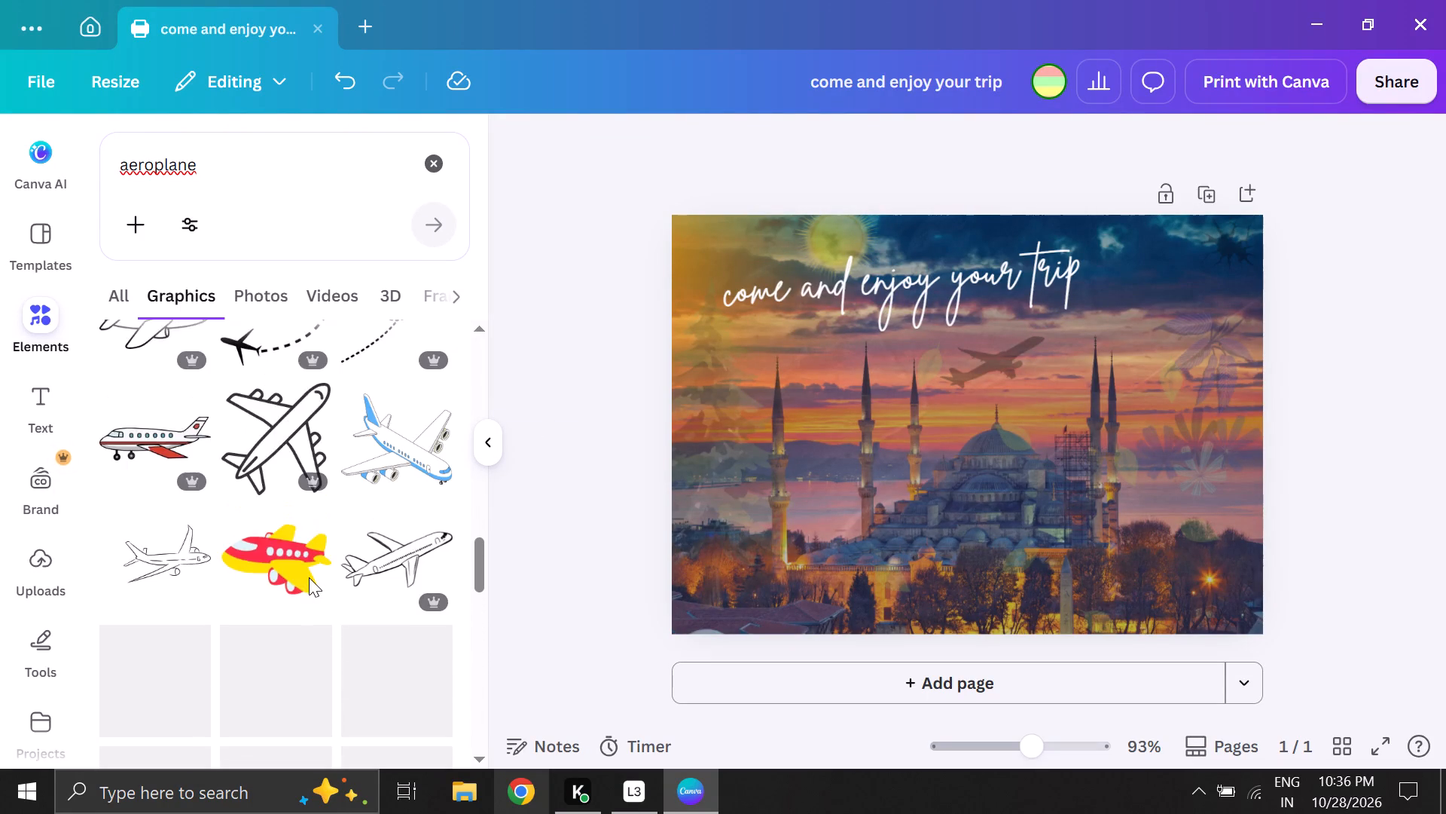
scroll(309, 577, down, 1)
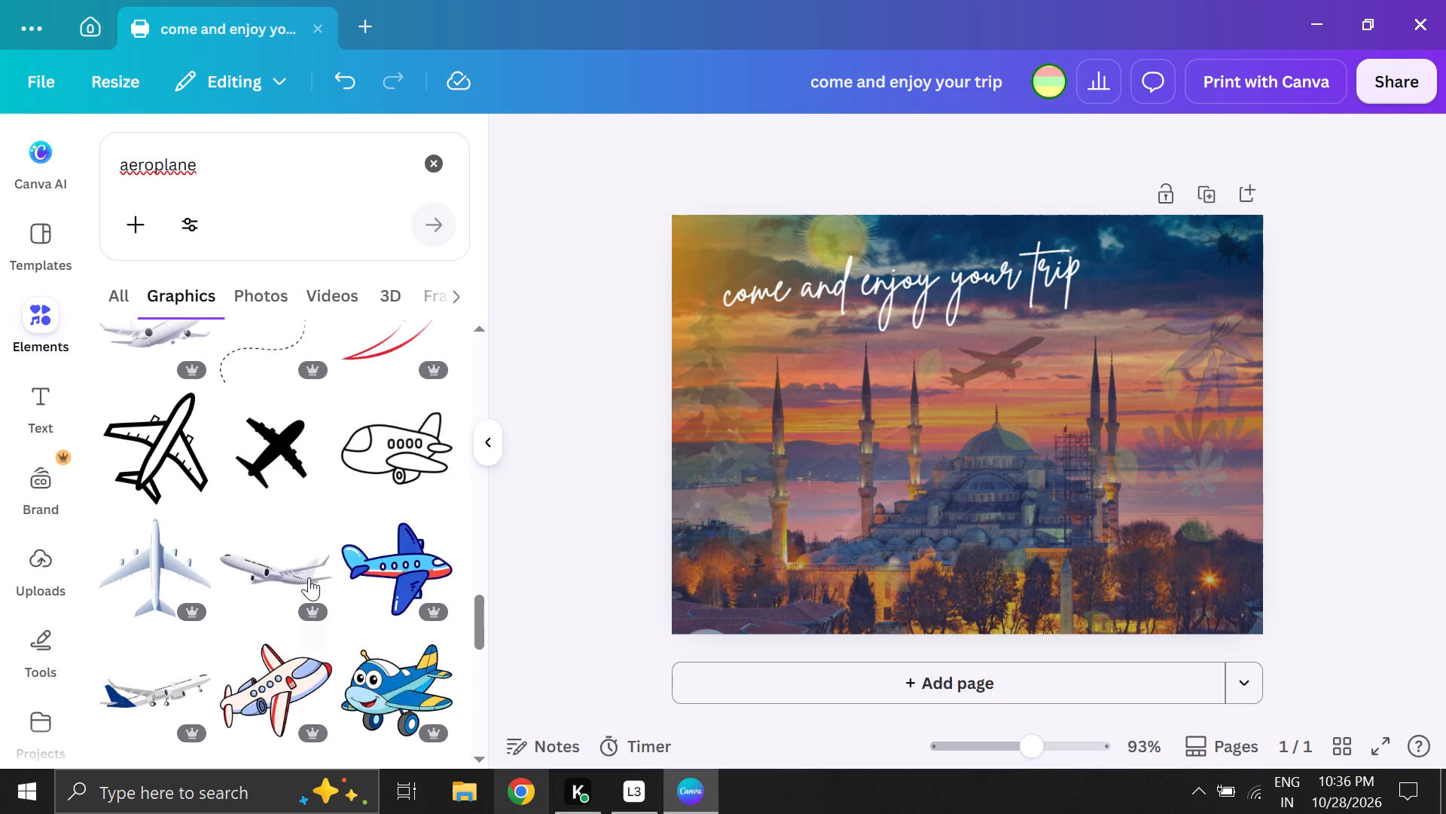
scroll(309, 577, down, 3)
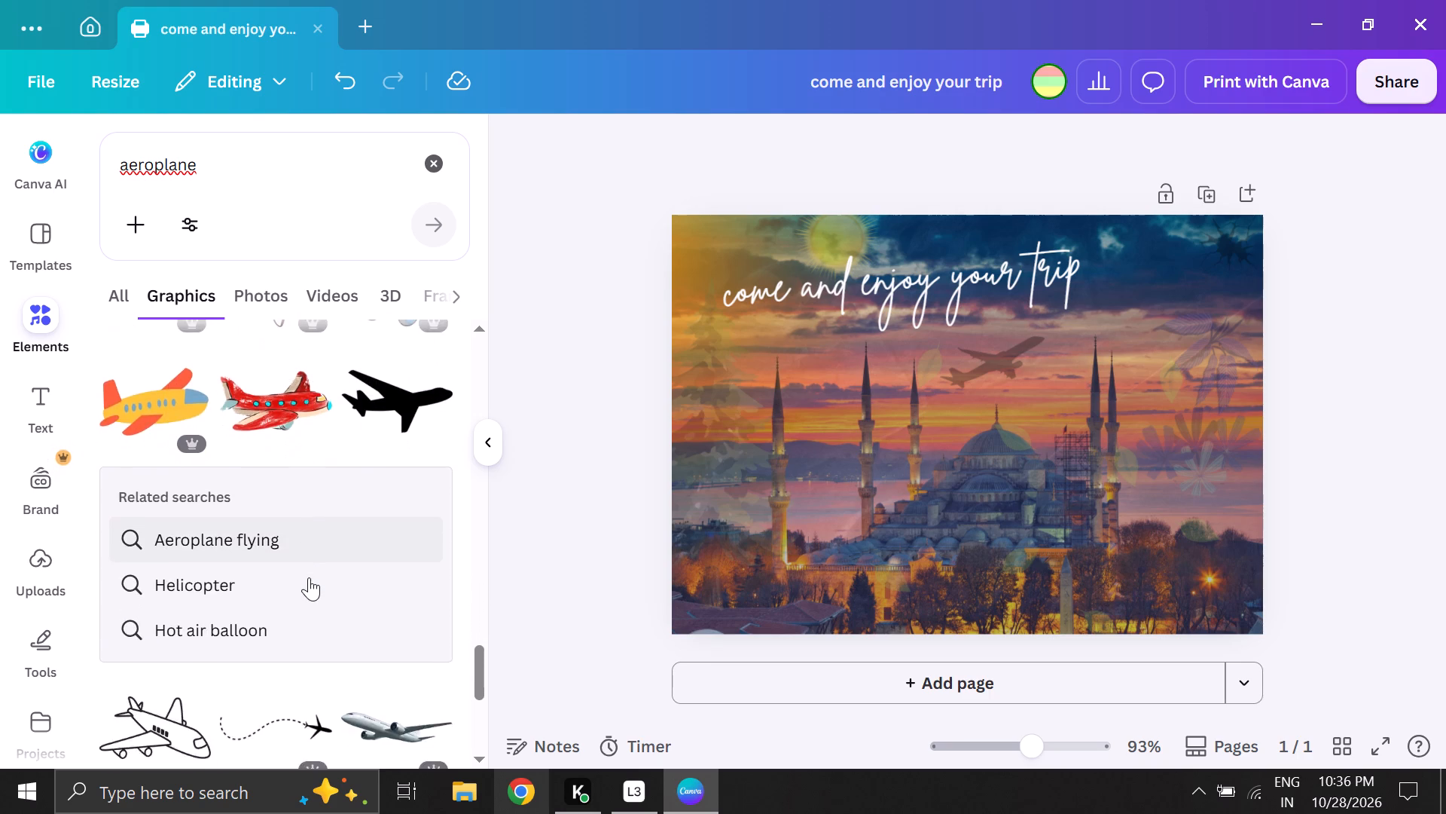
scroll(309, 577, down, 3)
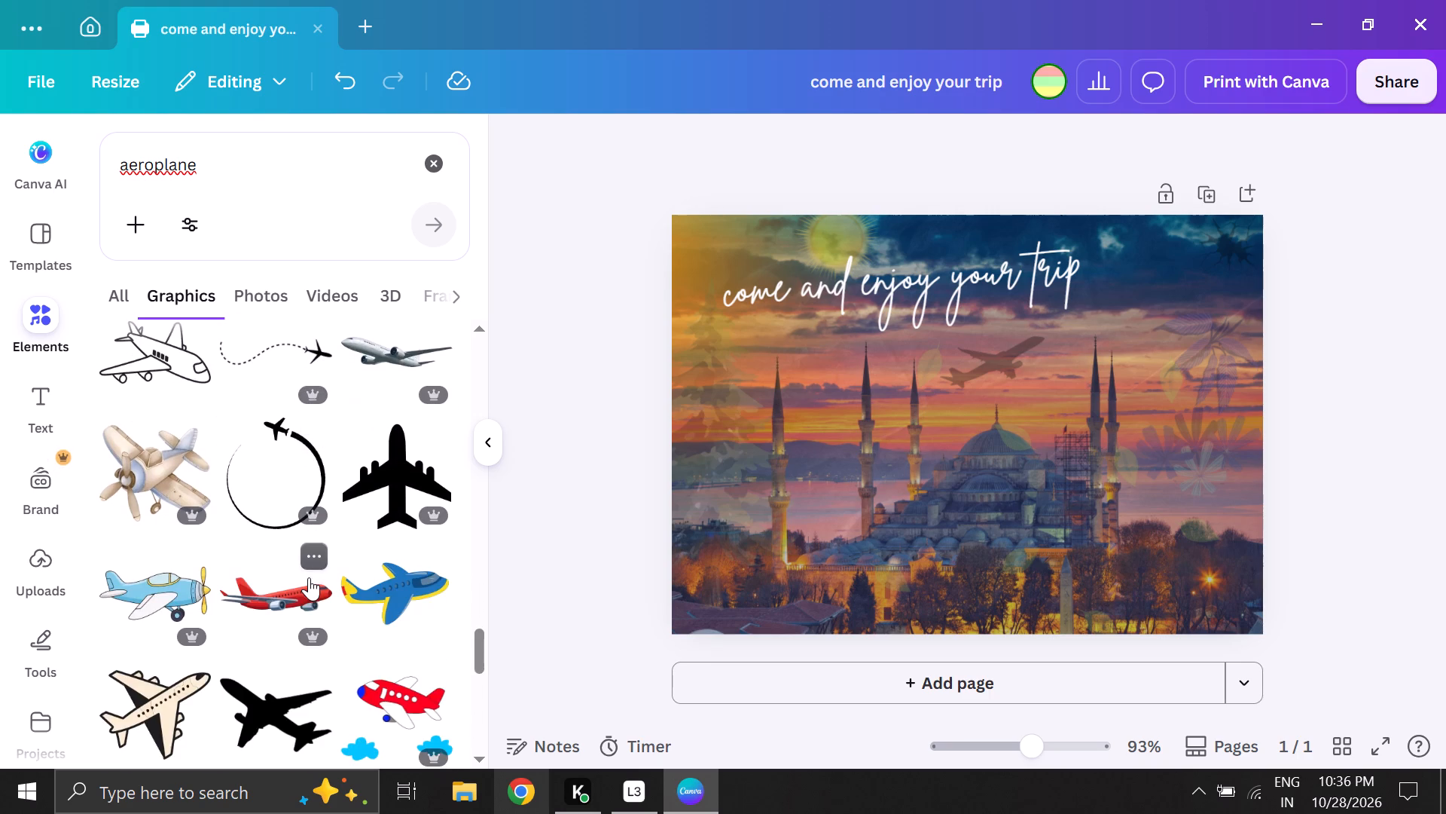
scroll(309, 577, down, 3)
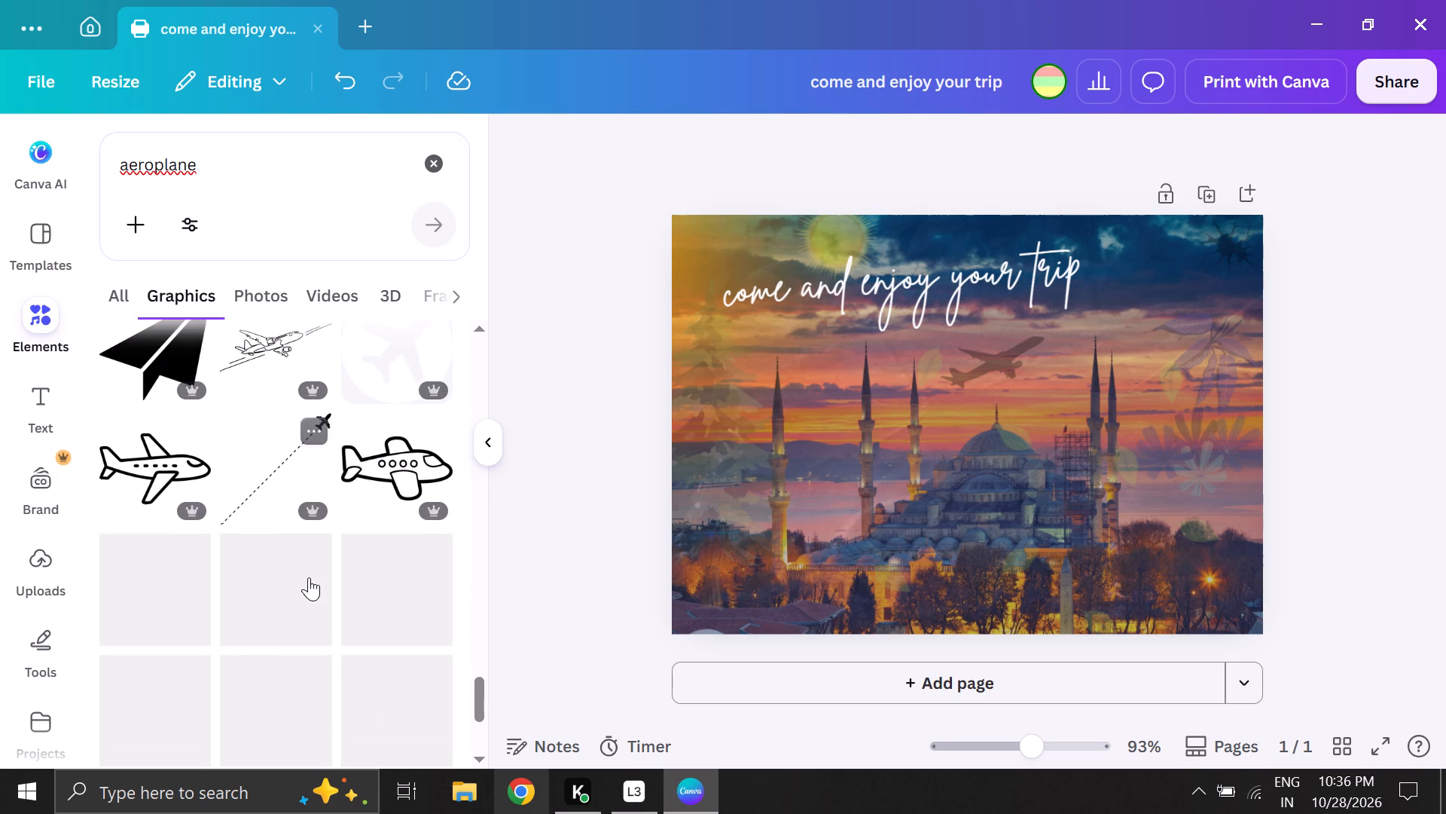
scroll(309, 577, down, 3)
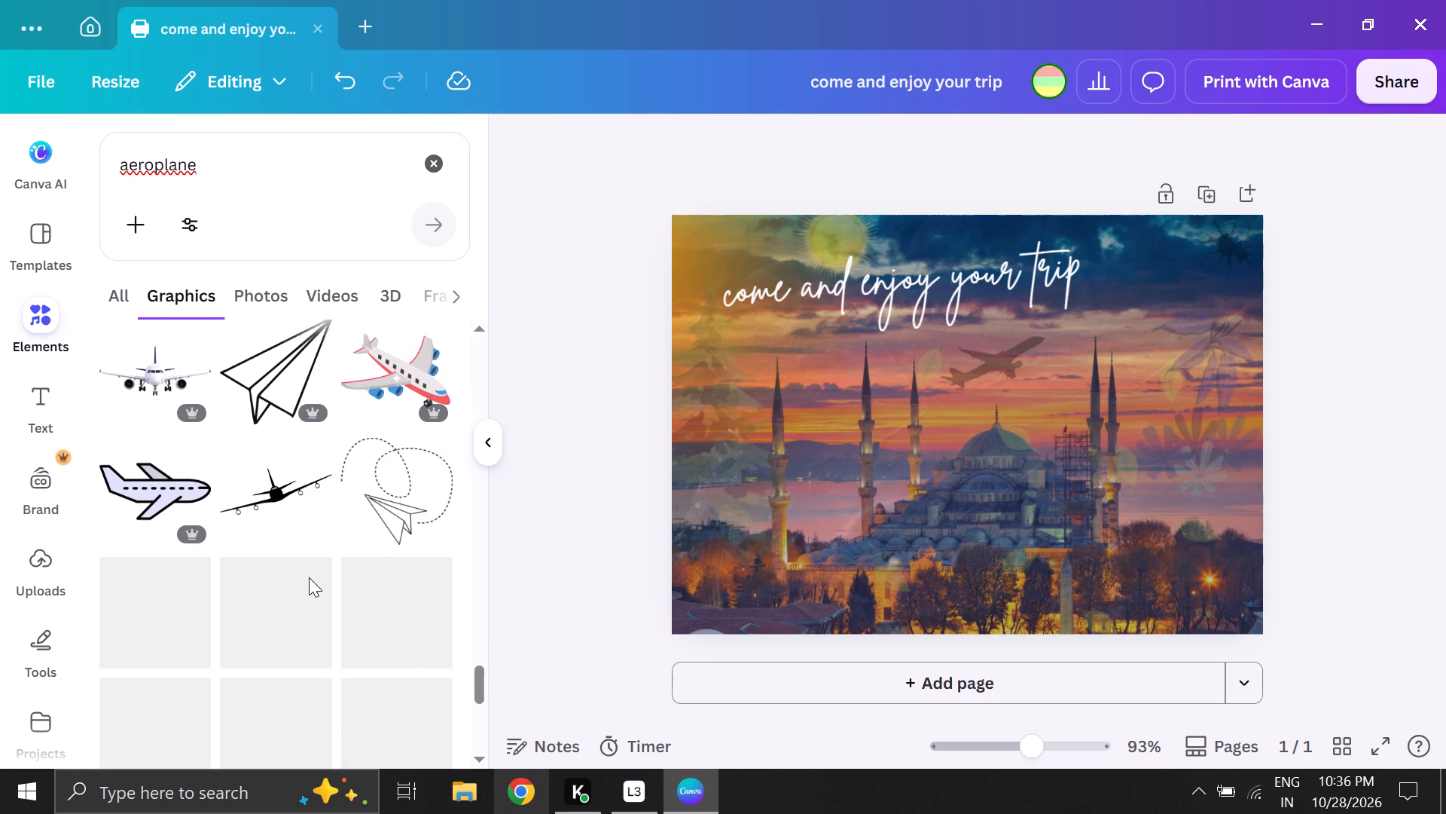
scroll(309, 577, down, 3)
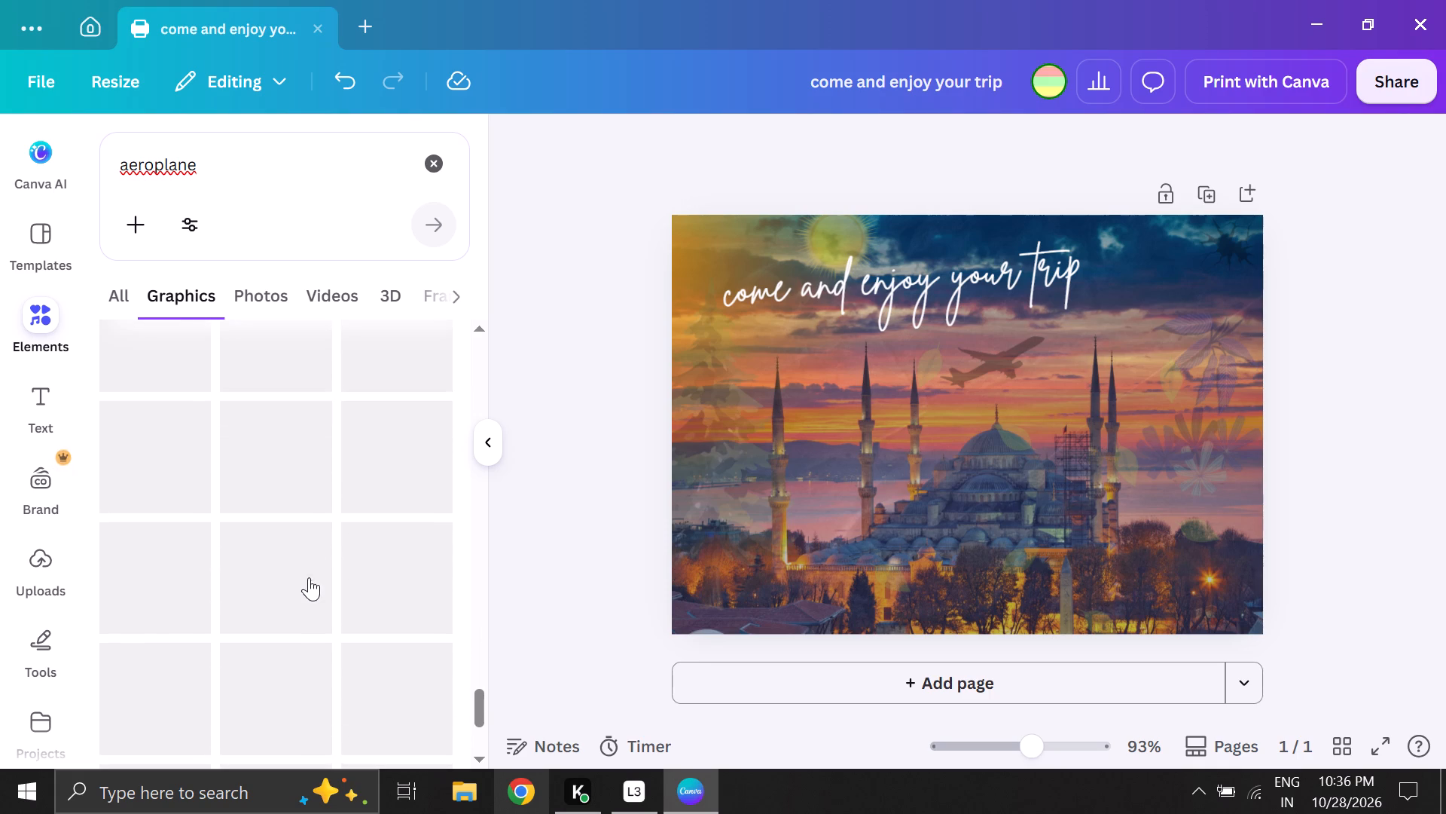
scroll(309, 577, down, 3)
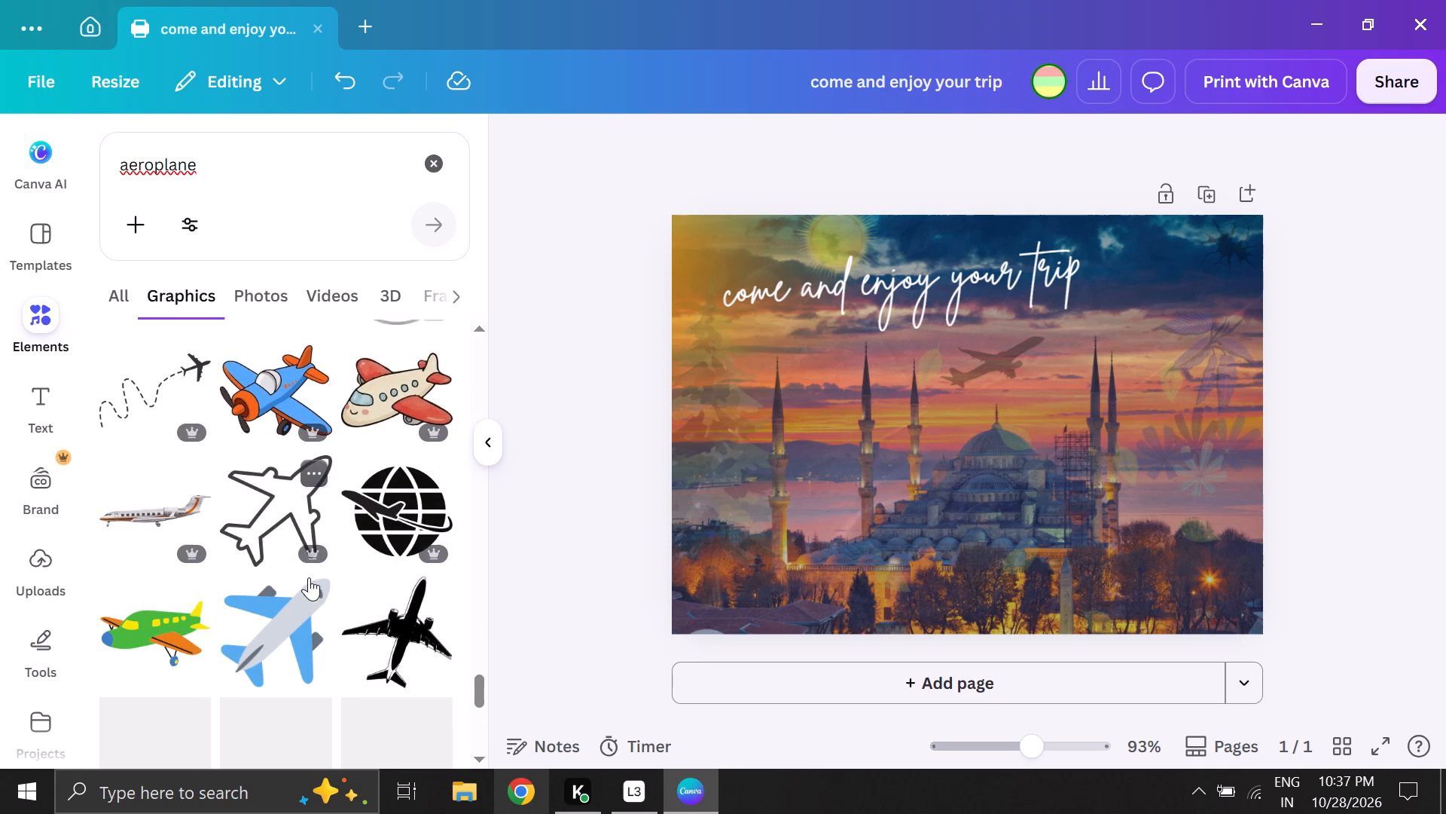
scroll(309, 577, down, 3)
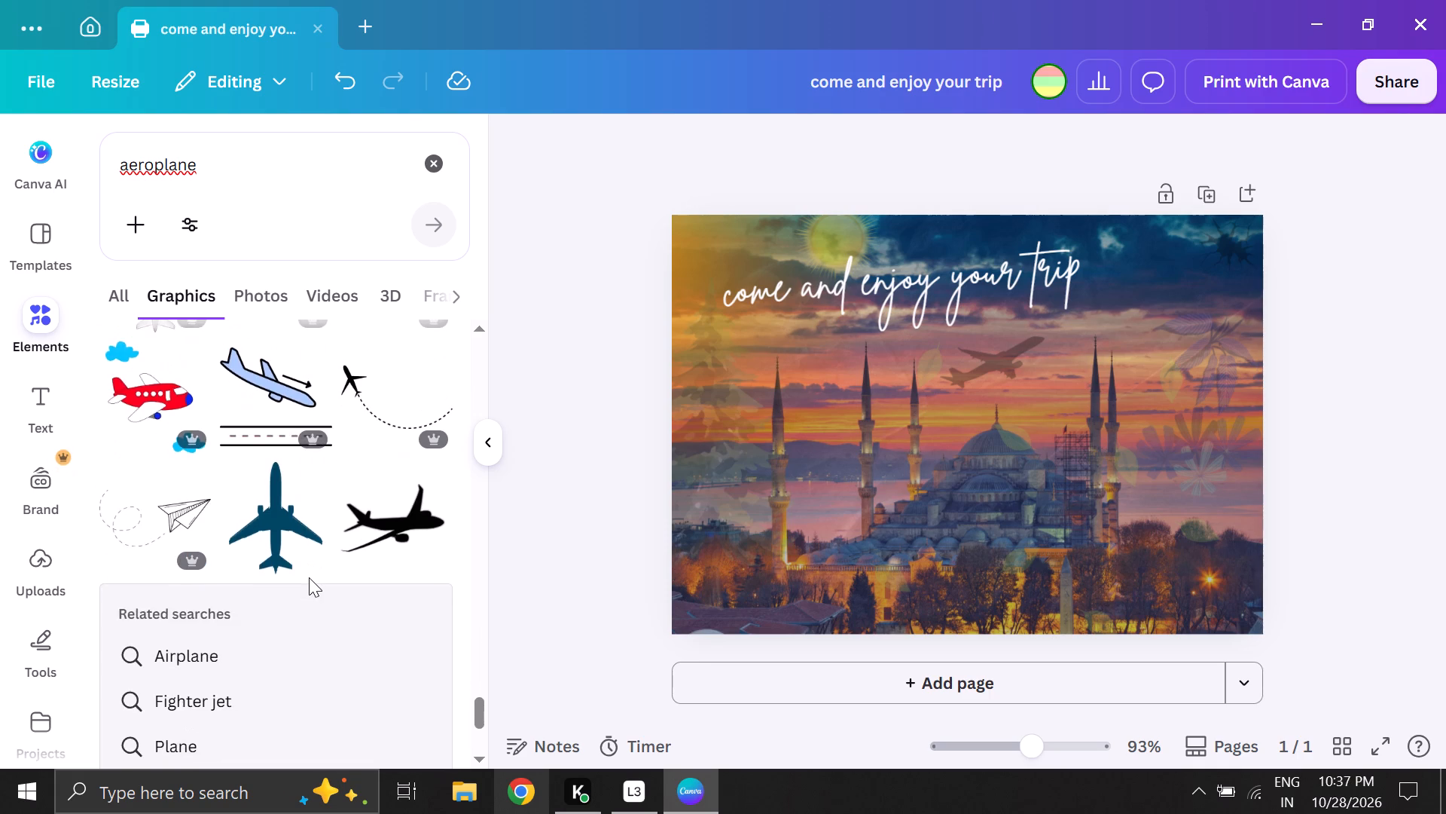
scroll(309, 577, down, 4)
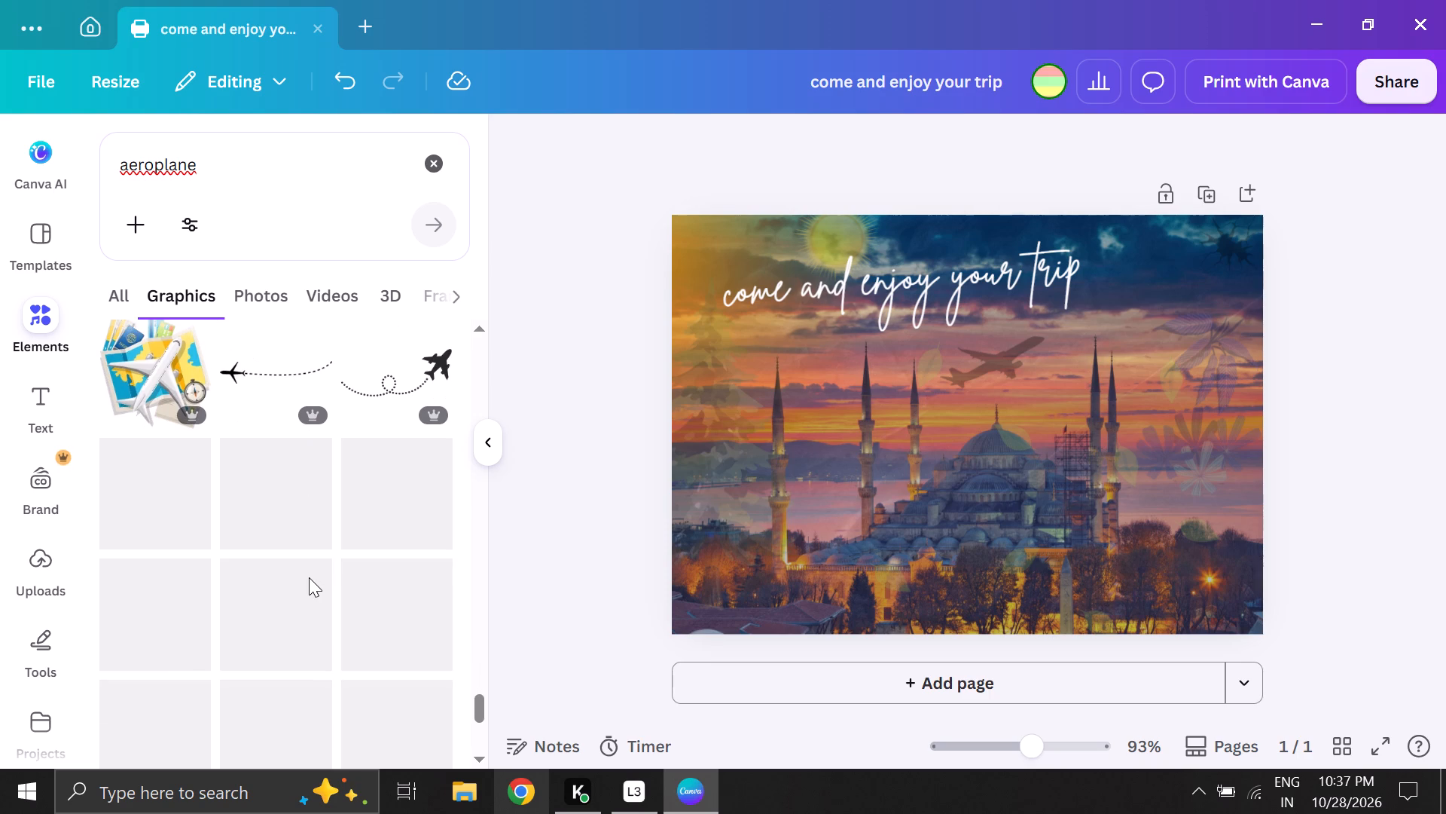
scroll(309, 577, down, 2)
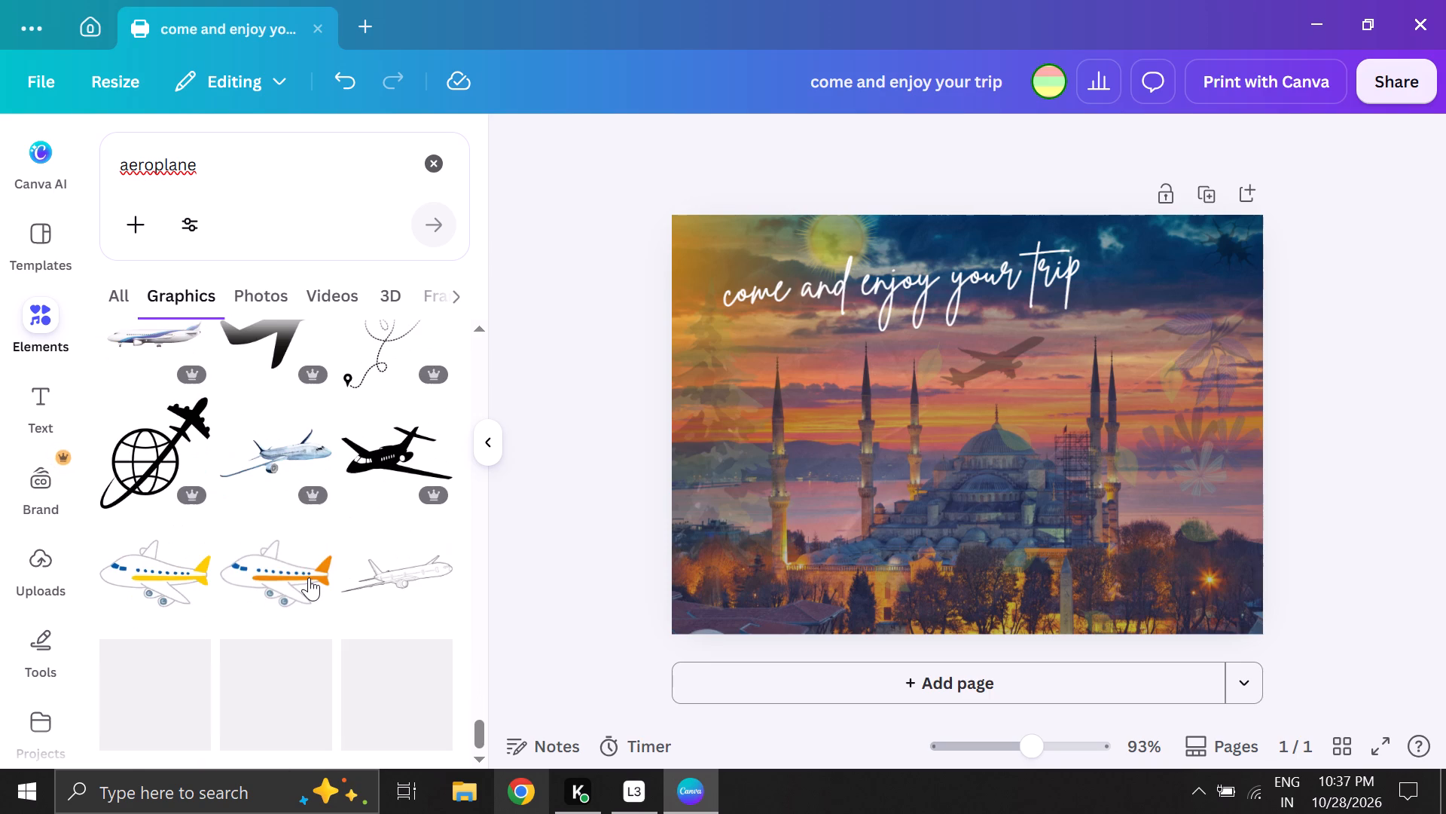
scroll(309, 577, down, 2)
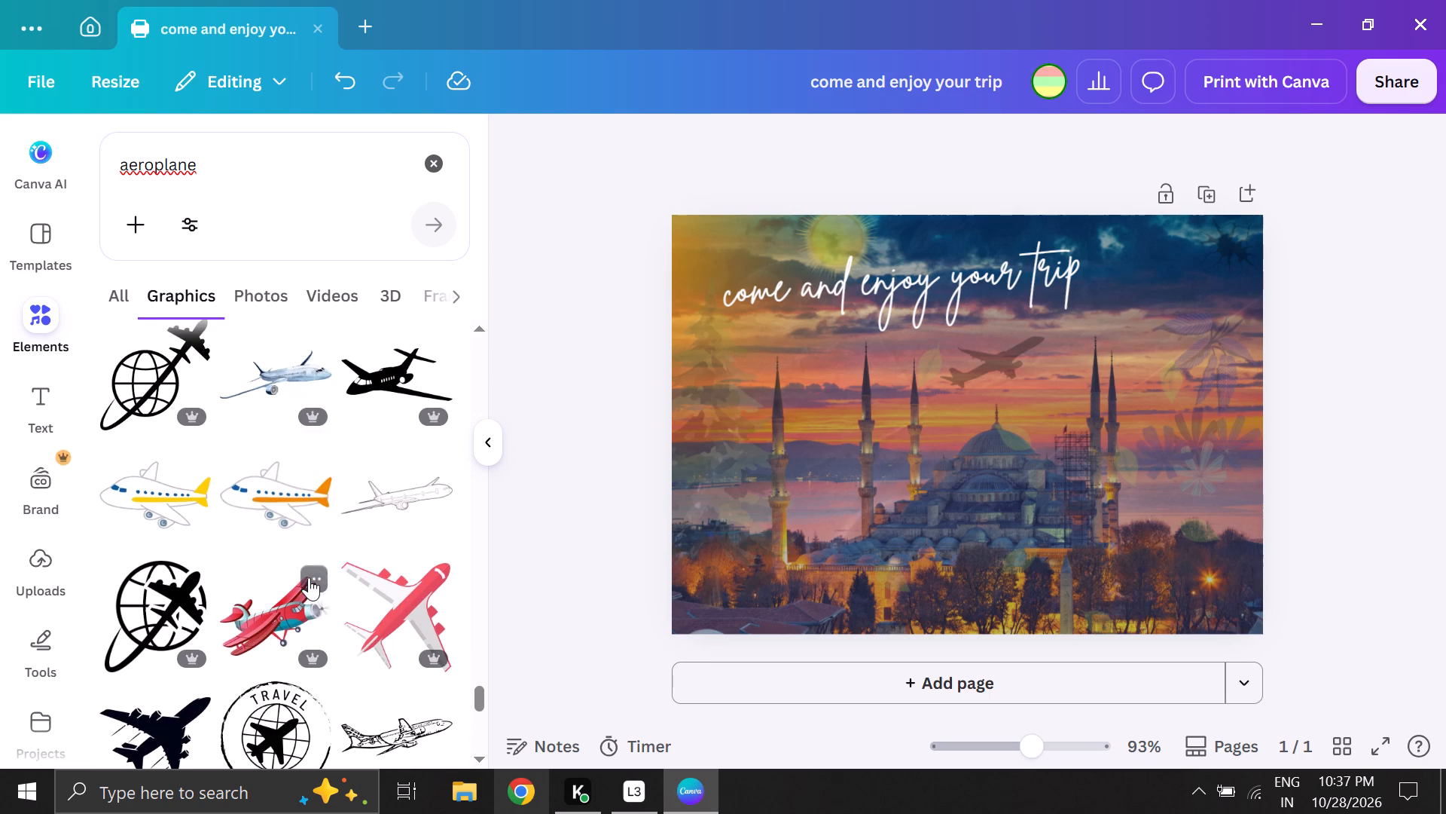
Download the postcard as a high-quality PNG and save it as "come and enjoy your trip" in the CANVAS folder.
click(1399, 96)
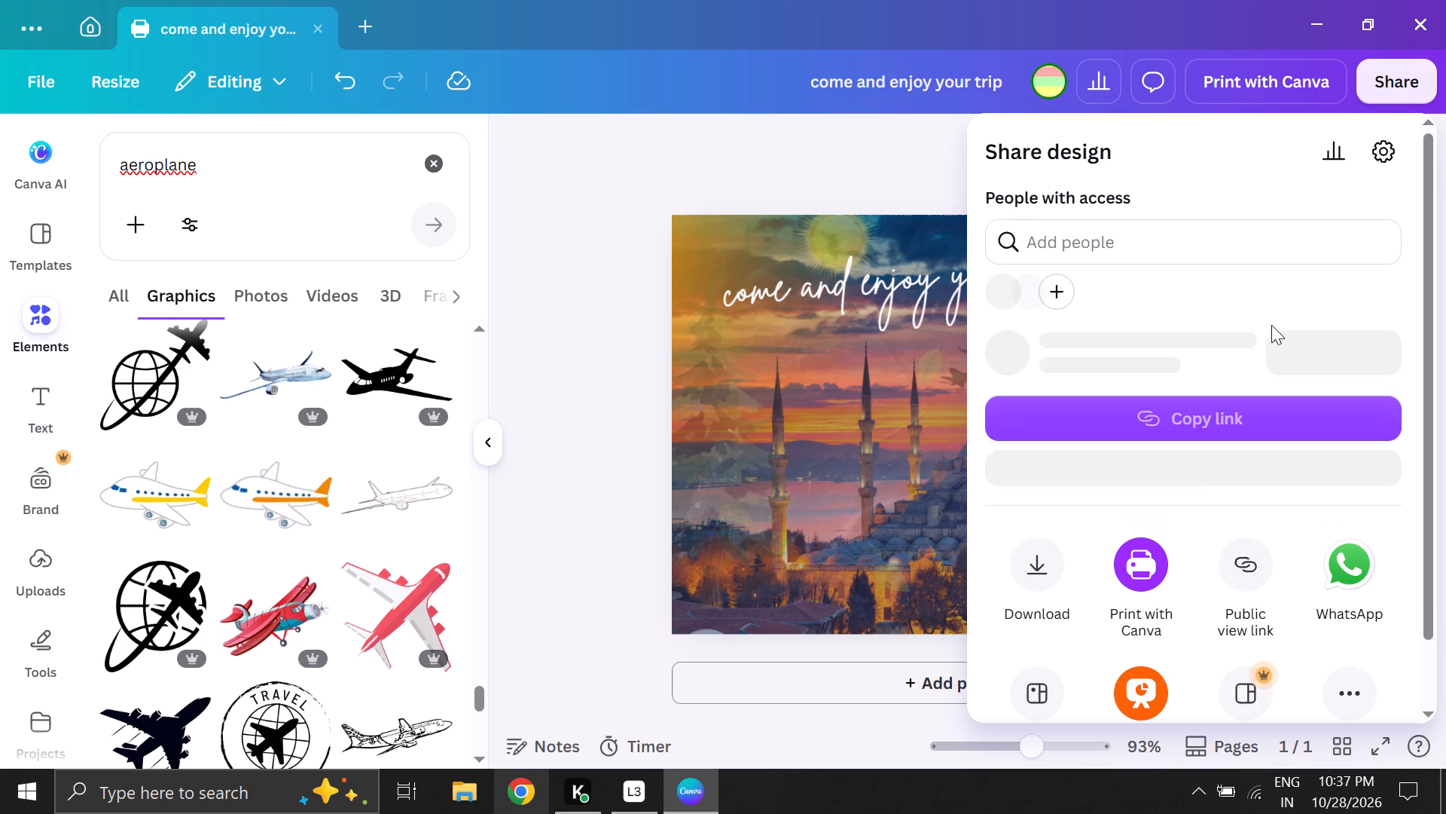
click(1028, 586)
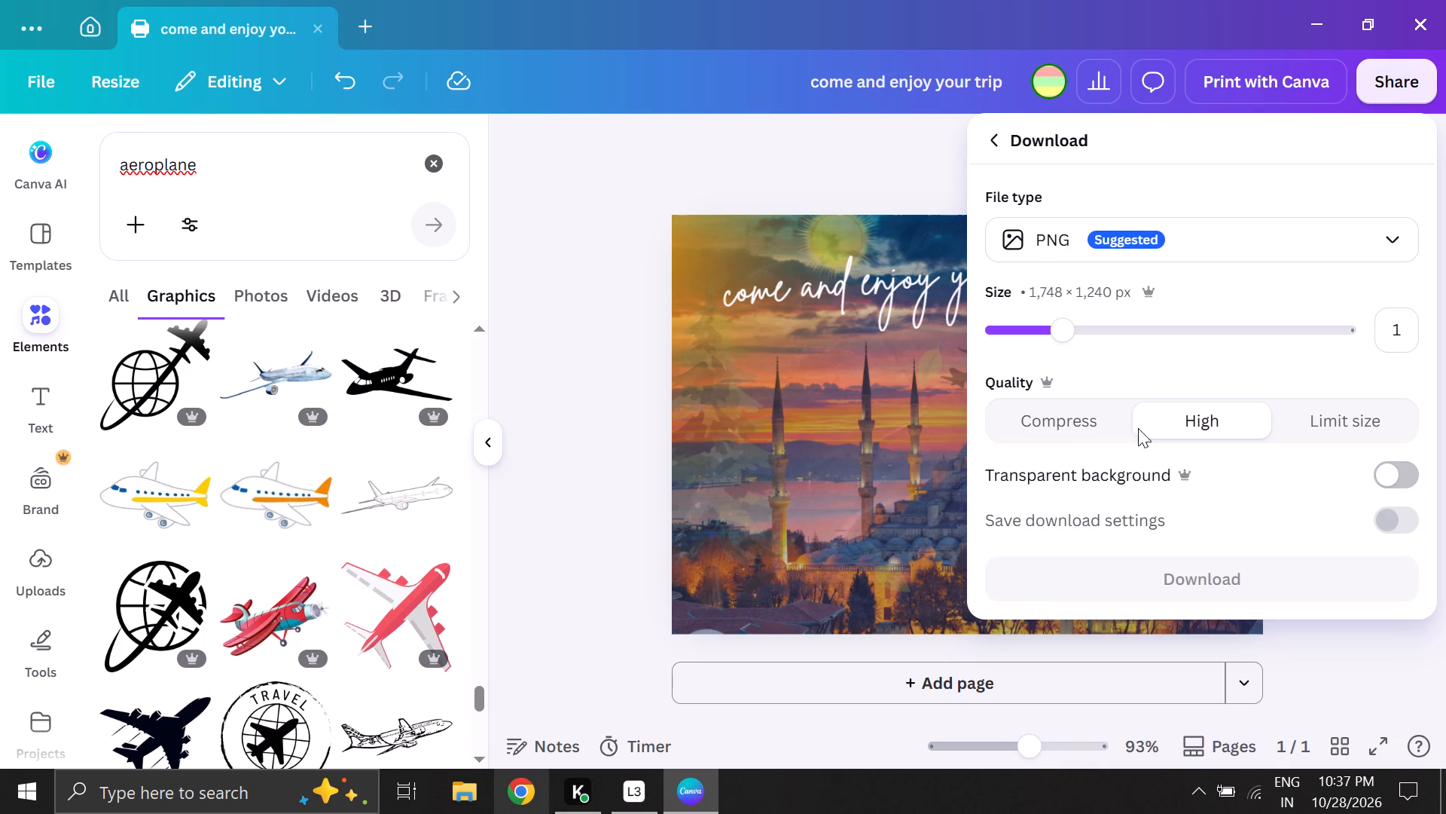
click(1172, 574)
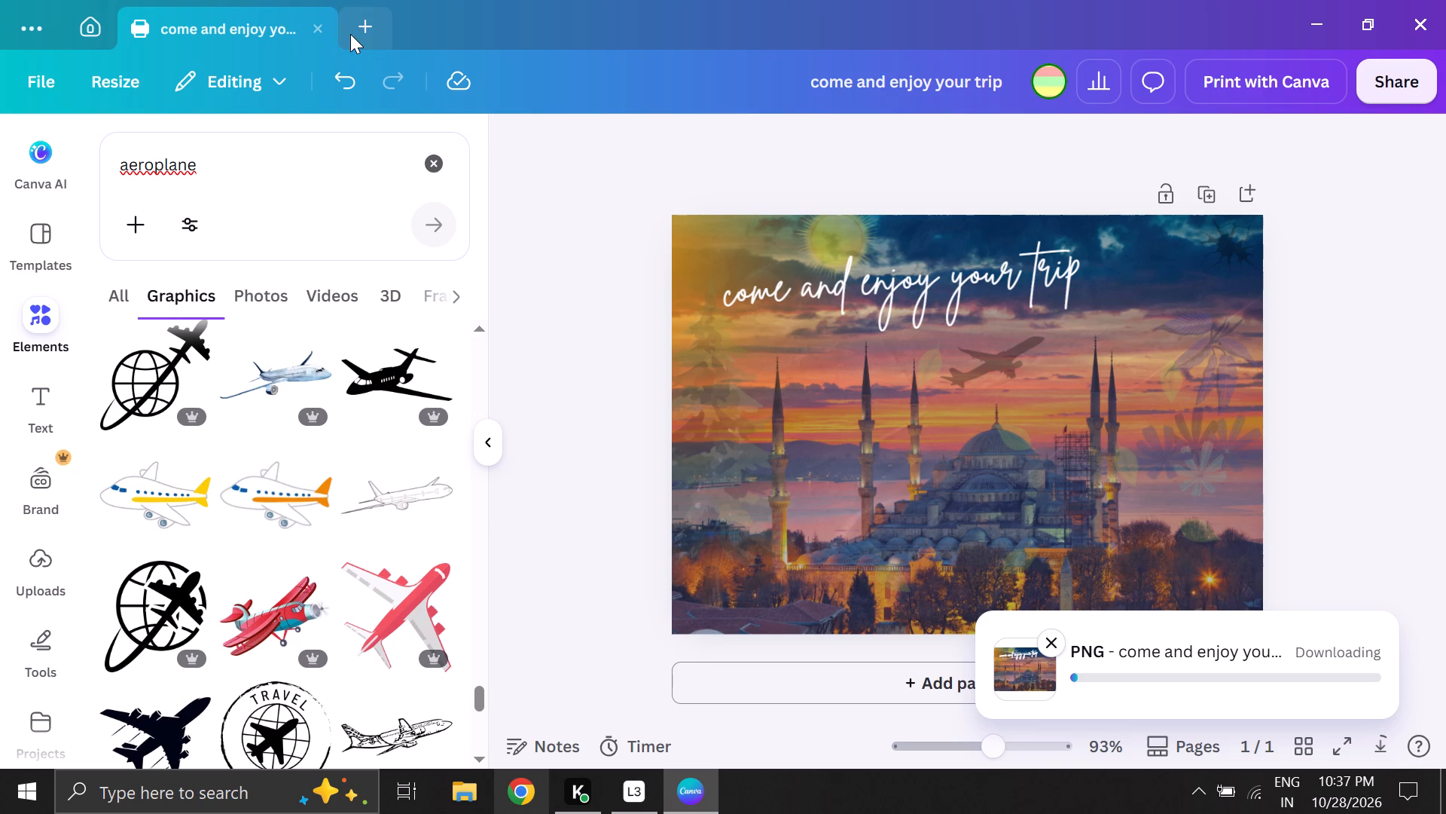
scroll(381, 356, down, 1)
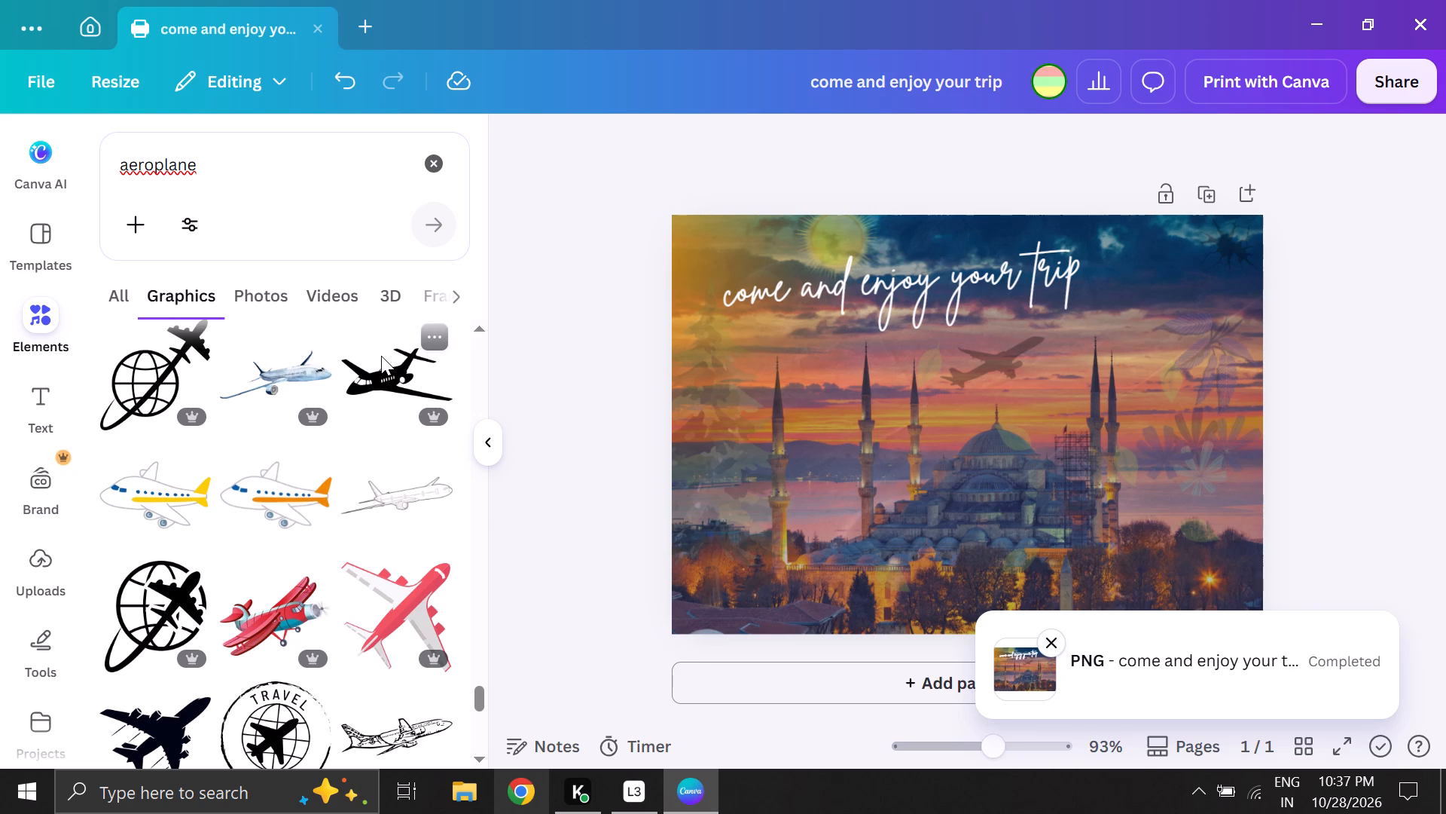
scroll(381, 356, down, 2)
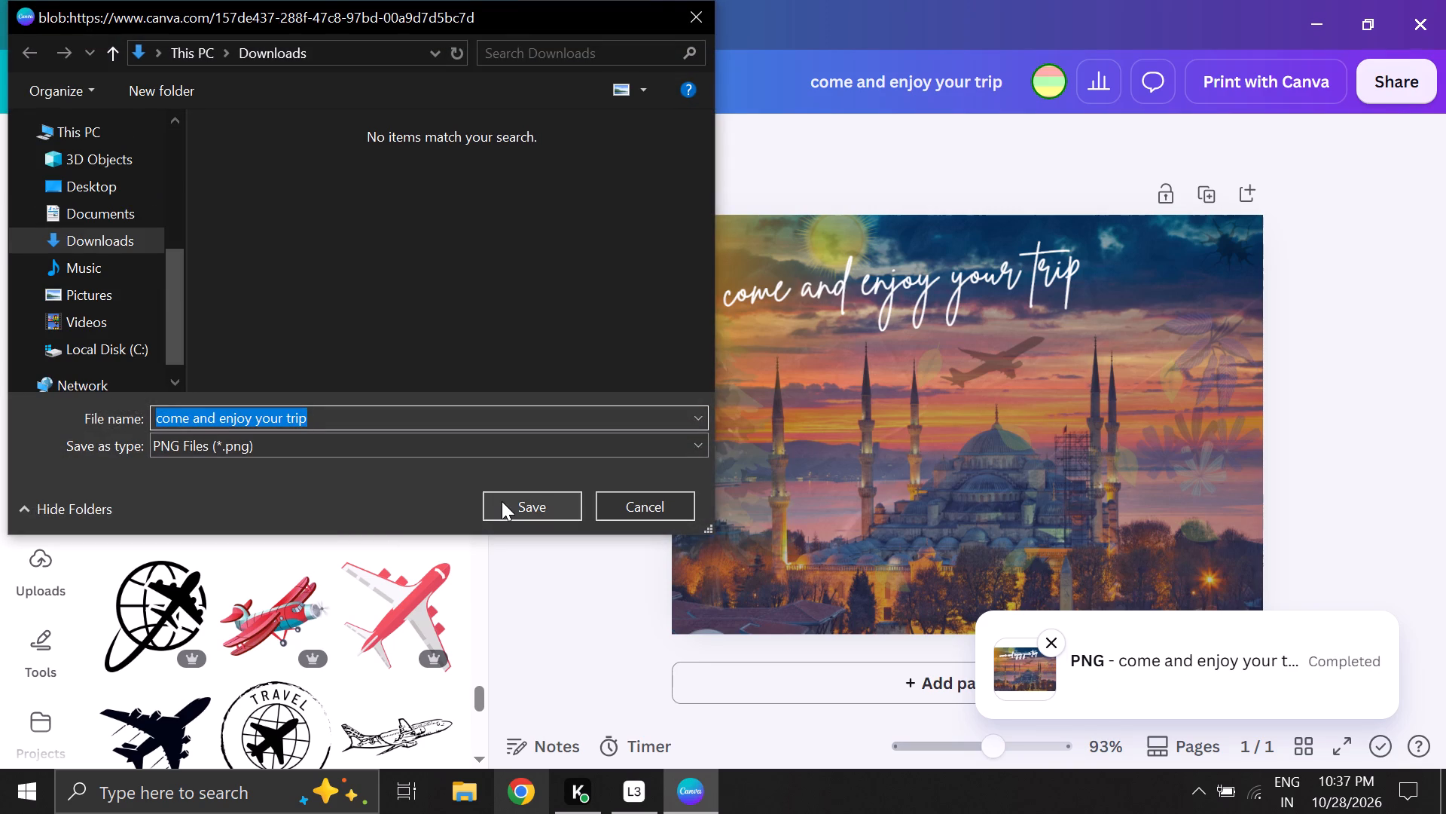
scroll(82, 197, up, 5)
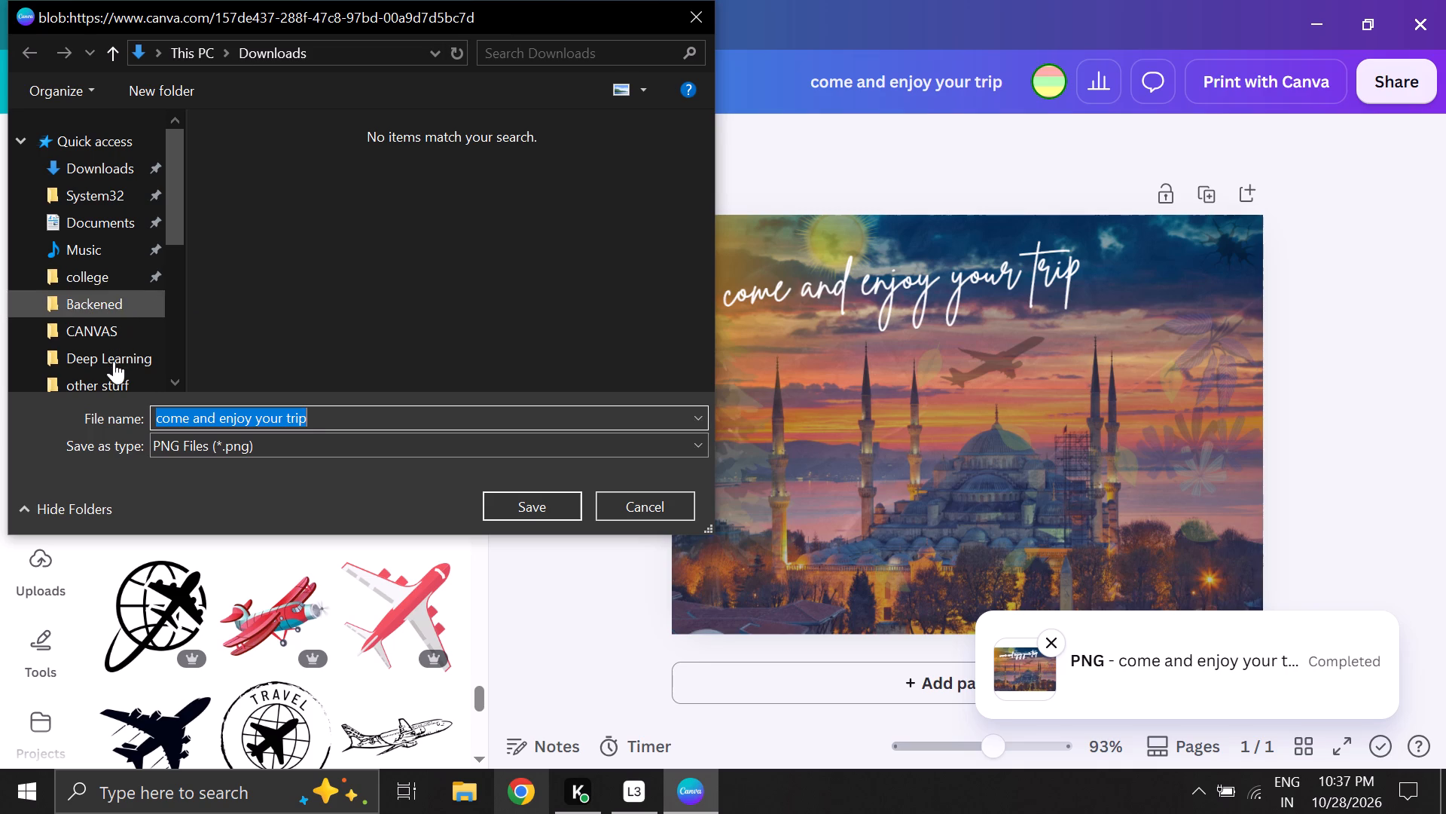
click(119, 332)
click(523, 505)
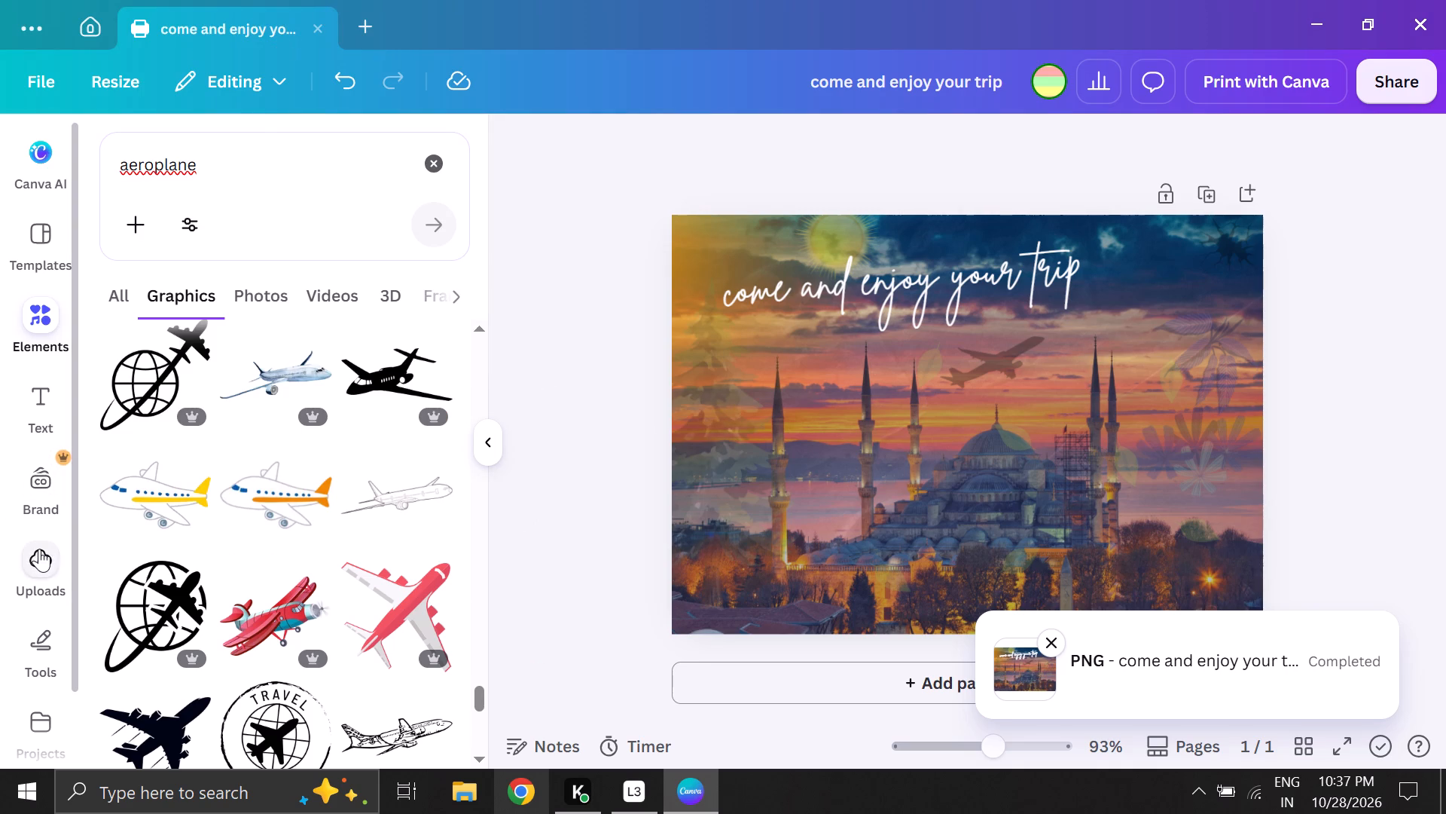
Add an orange sticky note in the postcard's upper-right corner and enlarge it to reach the card's right edge.
scroll(39, 549, down, 2)
click(44, 568)
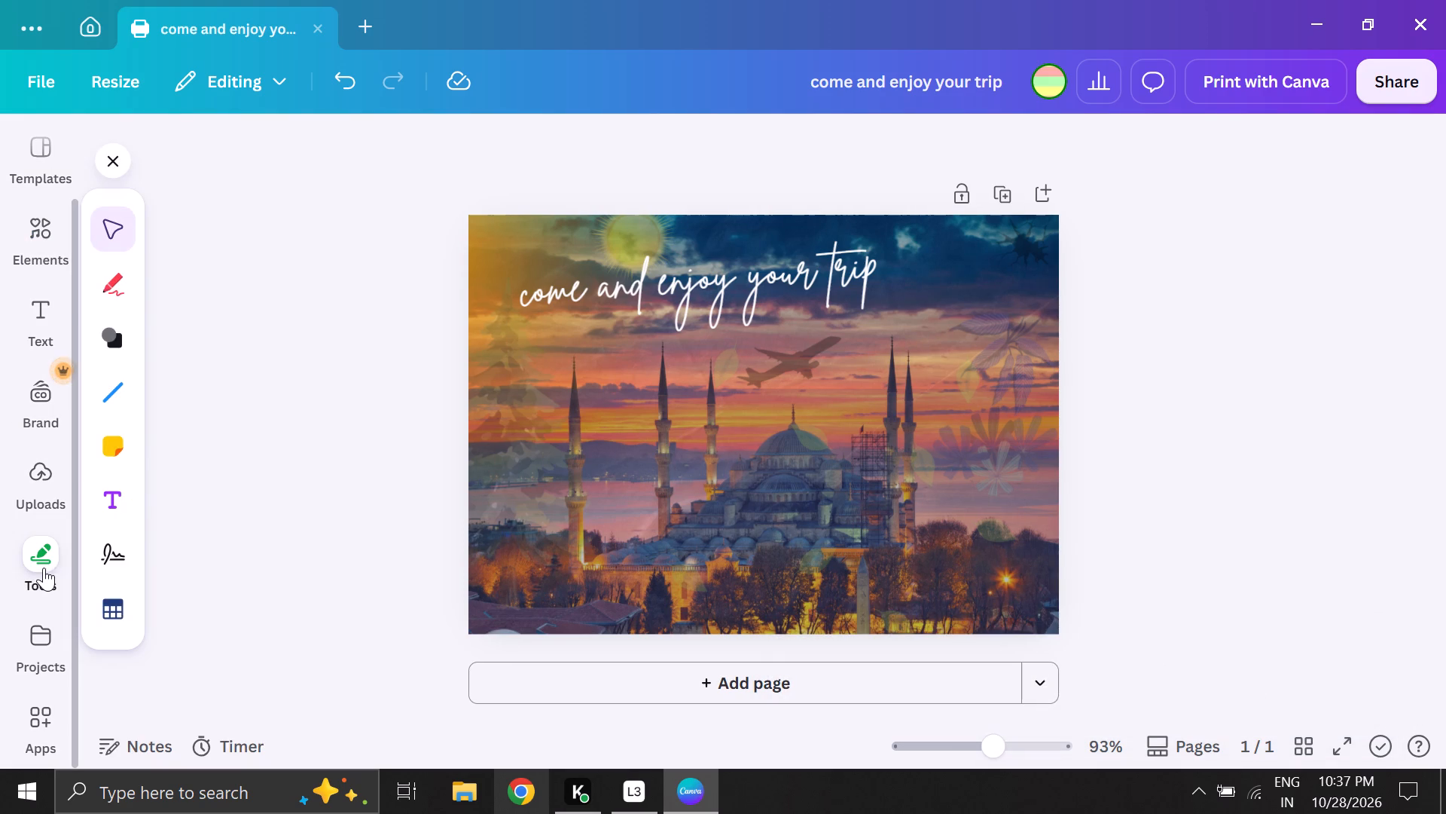
click(130, 436)
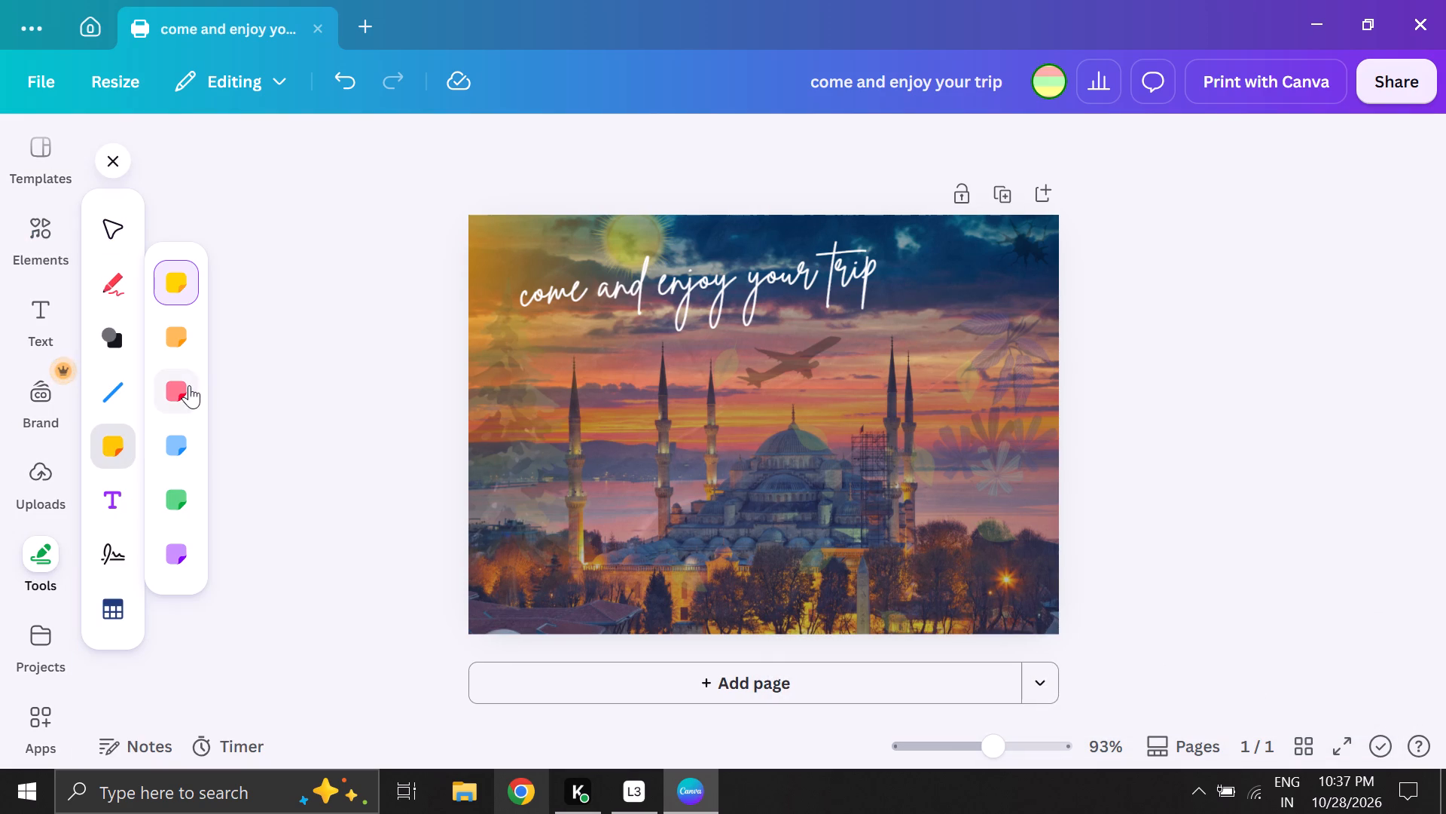
click(186, 362)
click(185, 353)
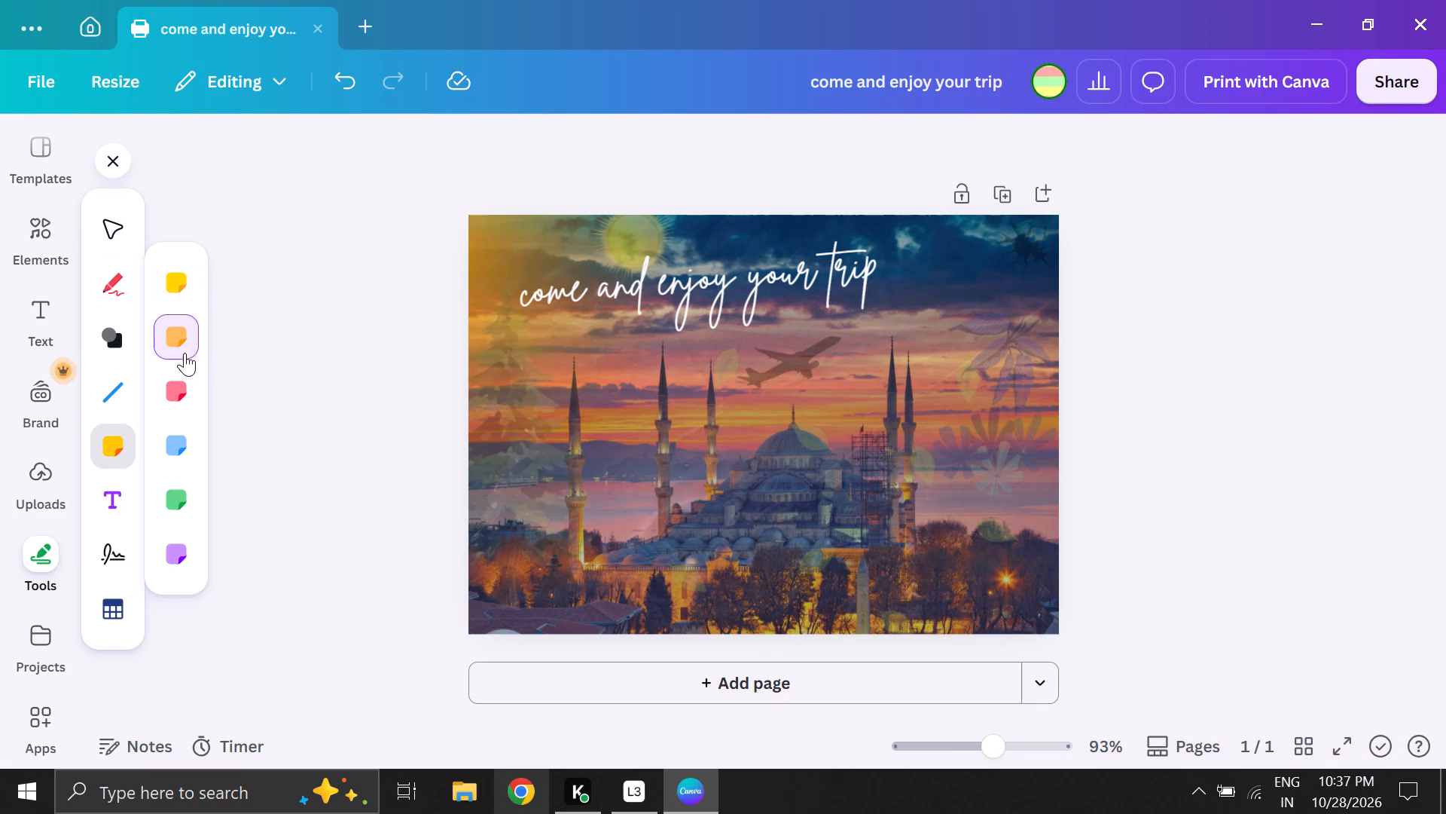
click(185, 353)
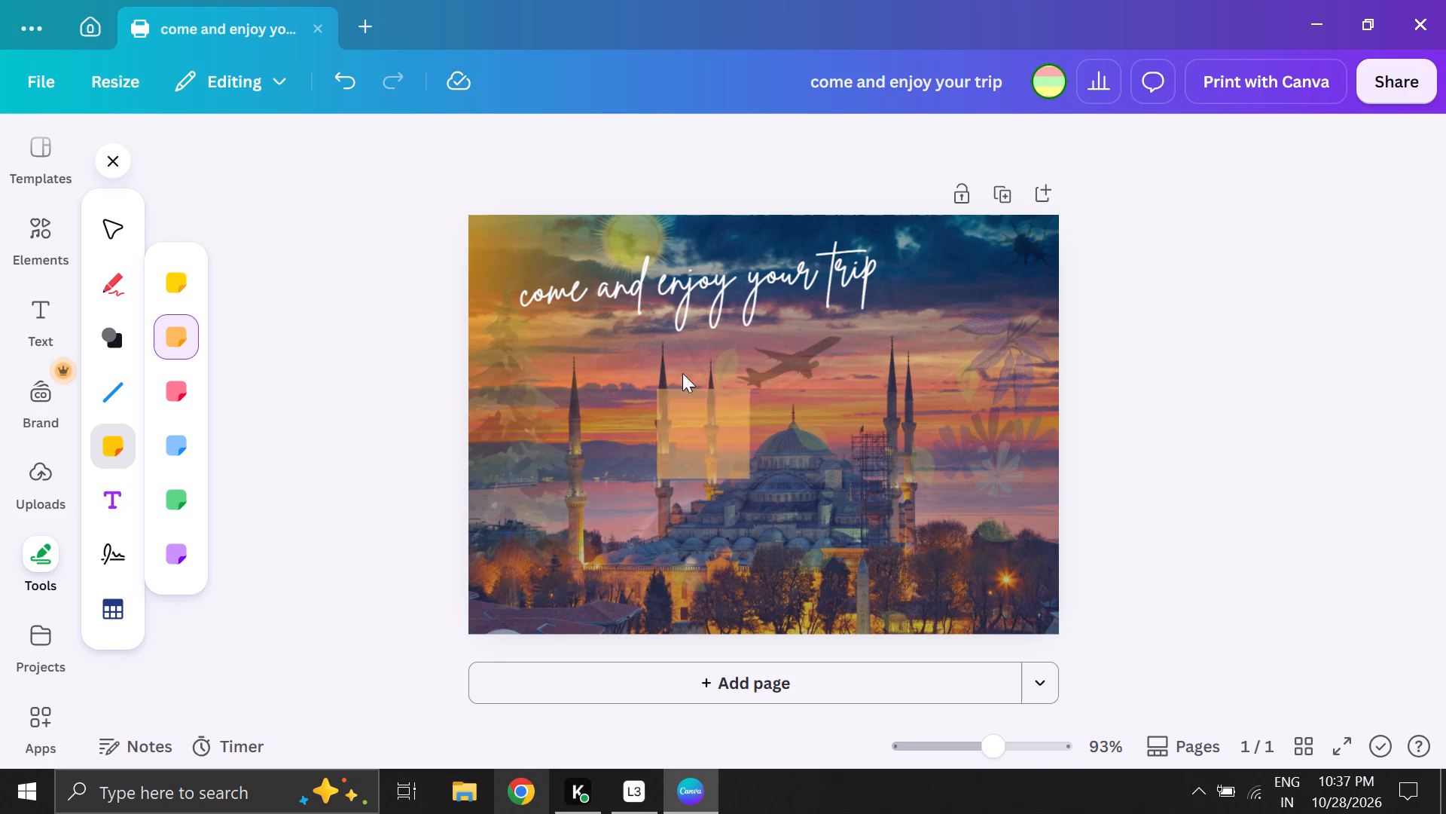
click(917, 228)
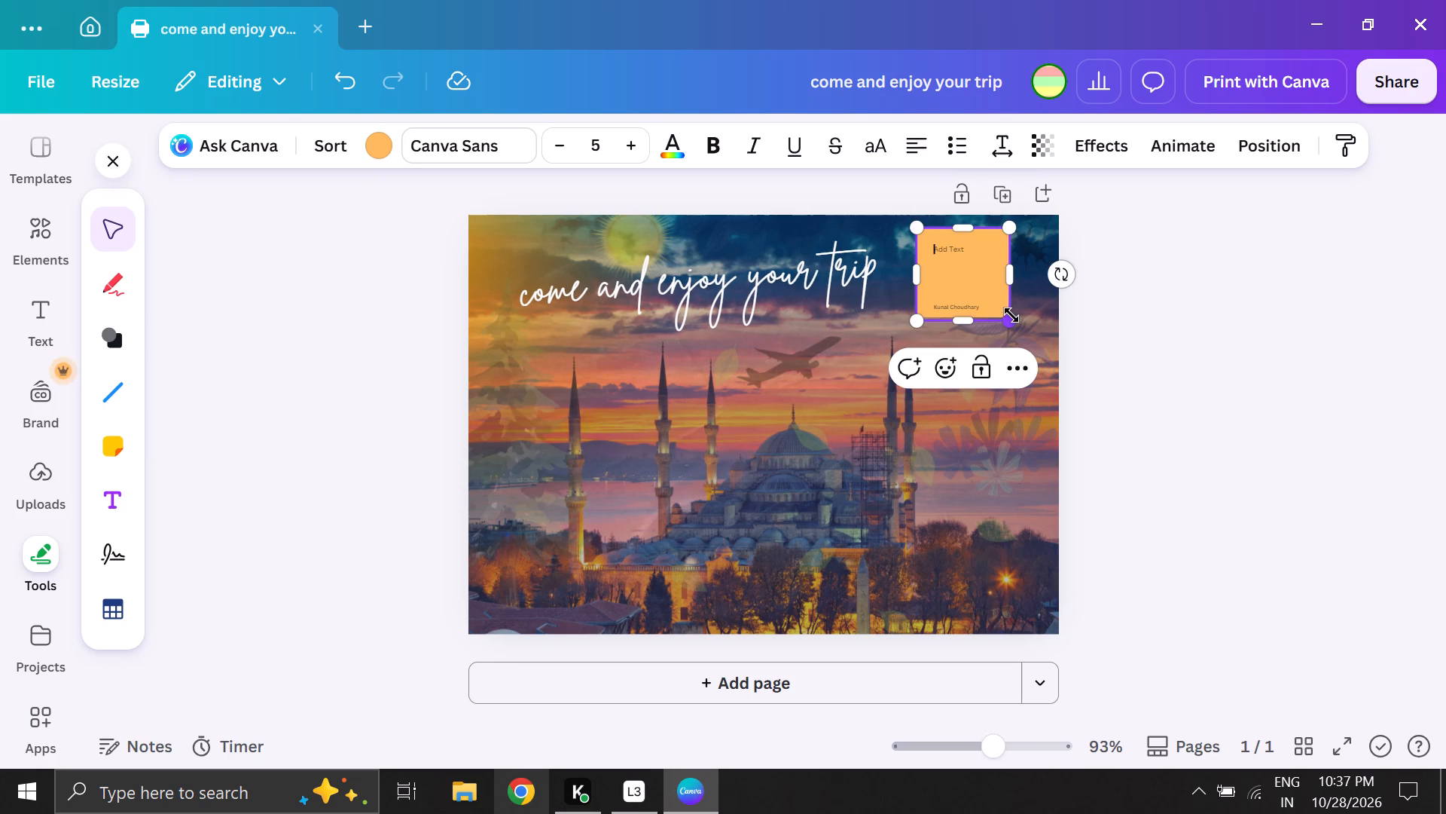
drag(1011, 315, 1048, 363)
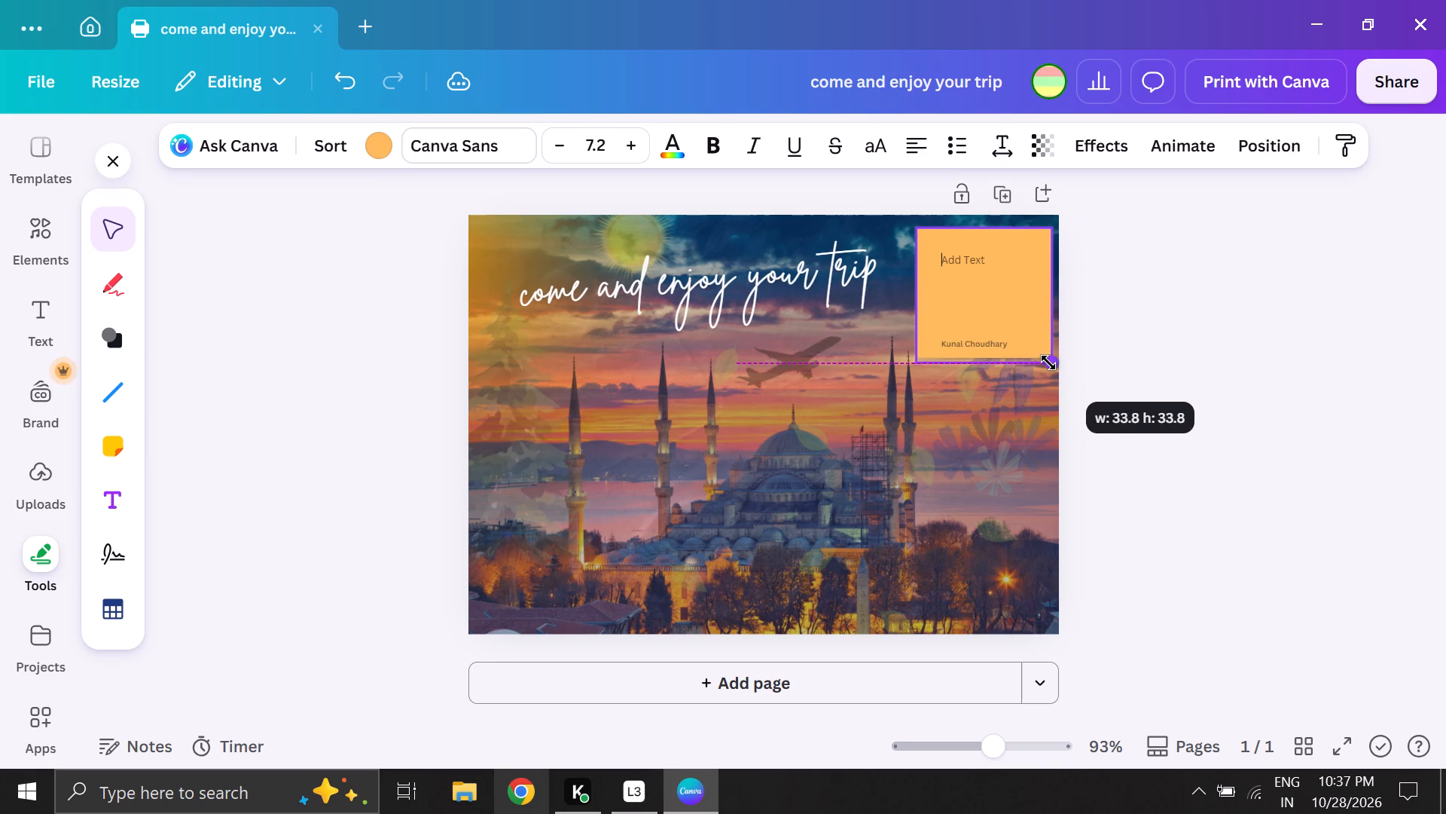
drag(1048, 363, 1050, 370)
Enter the text "life" on the orange sticky note.
text(lid)
key(BackSpace)
text(fe)
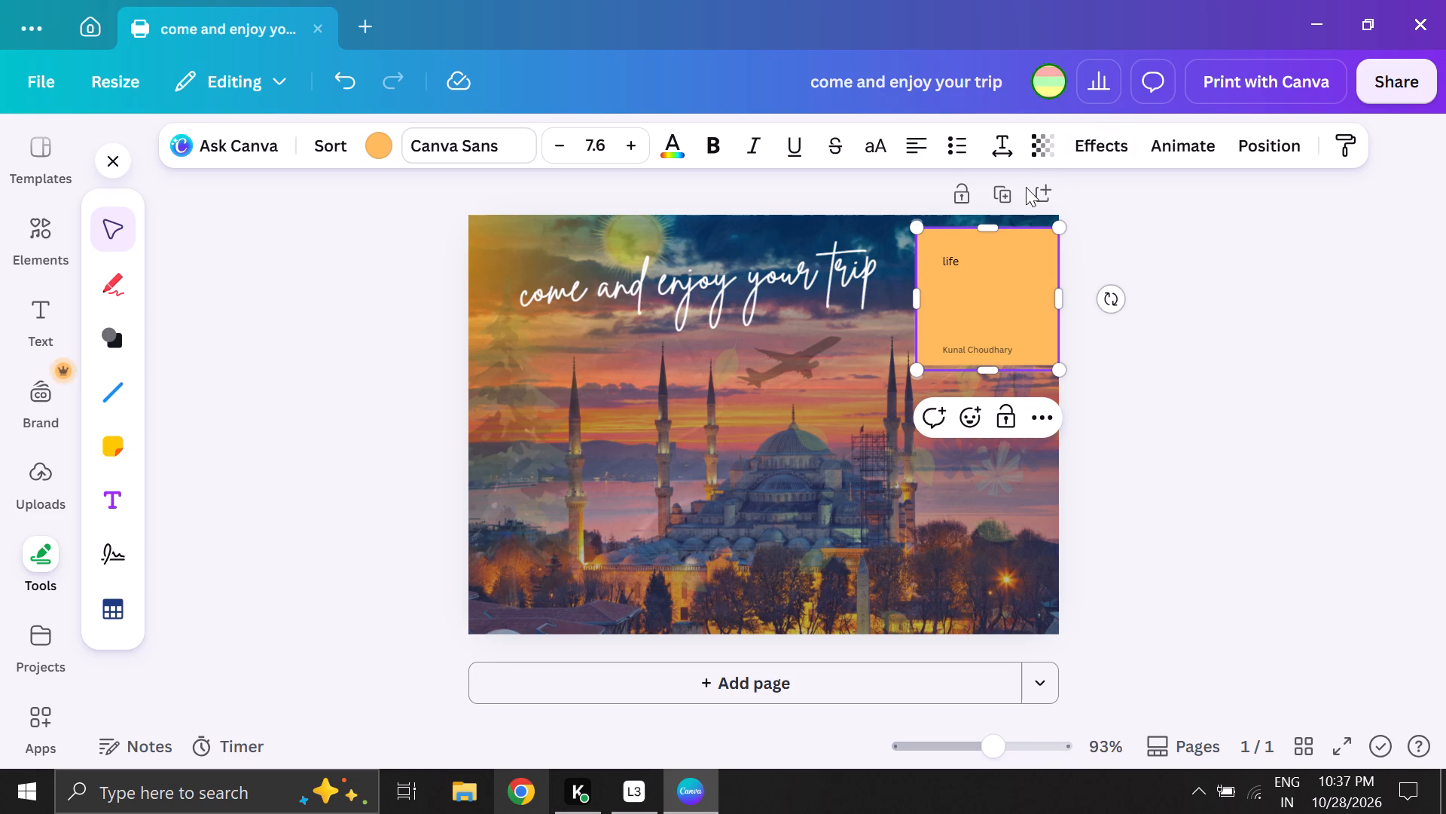
Set the sticky note's transparency to 20 and deselect it.
click(1055, 139)
click(990, 237)
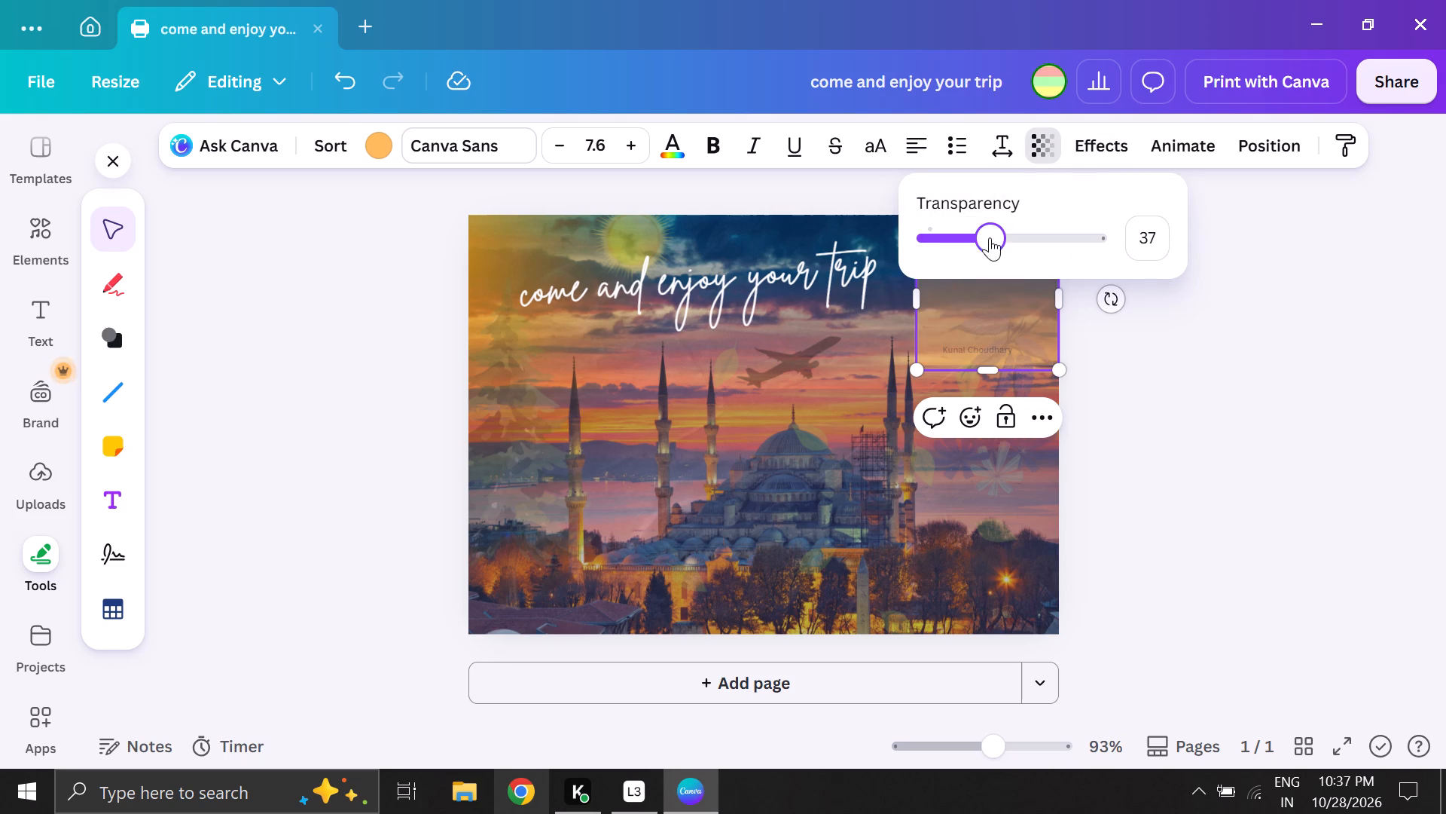
drag(969, 237, 959, 237)
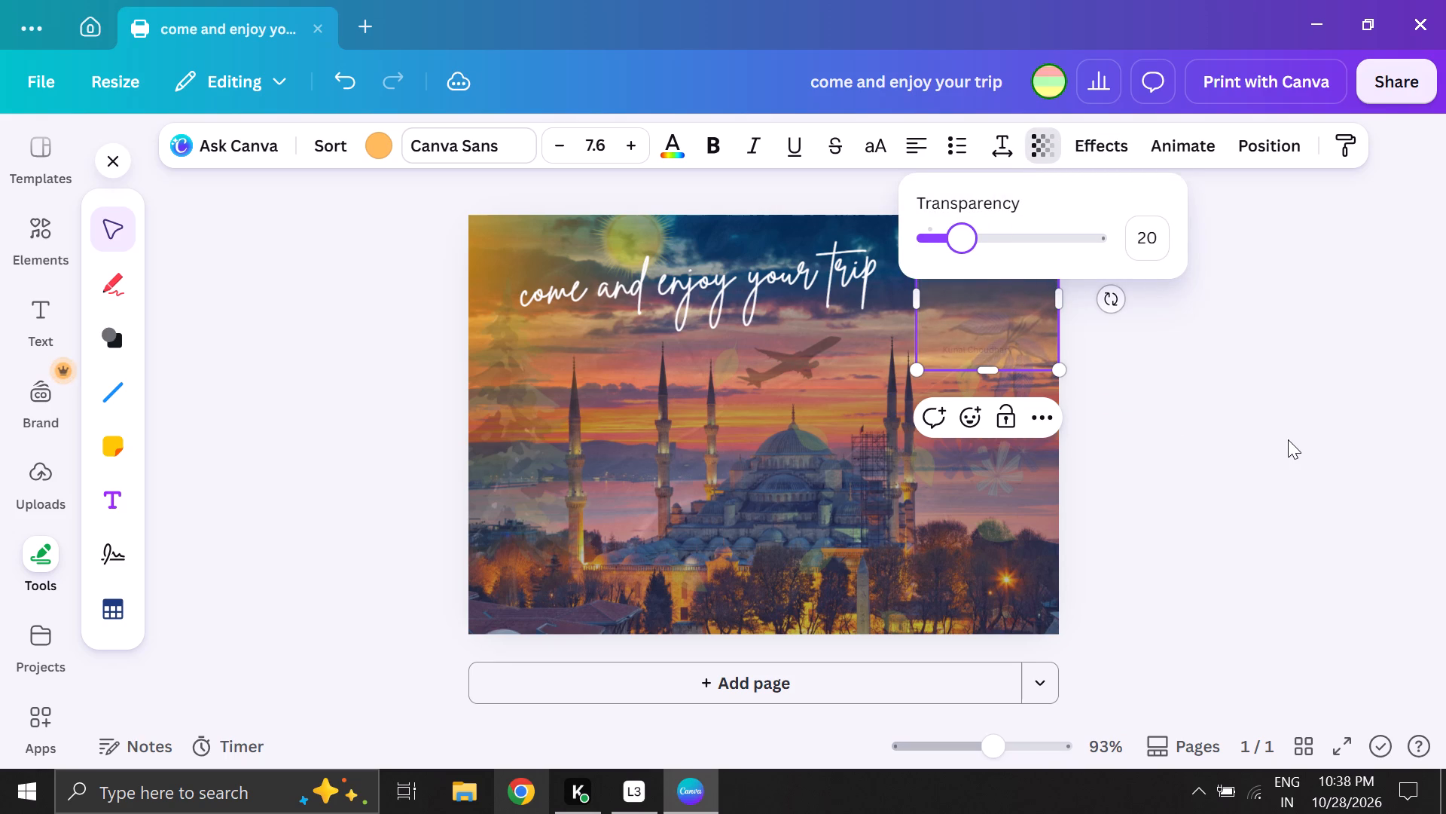
click(1288, 439)
click(1172, 320)
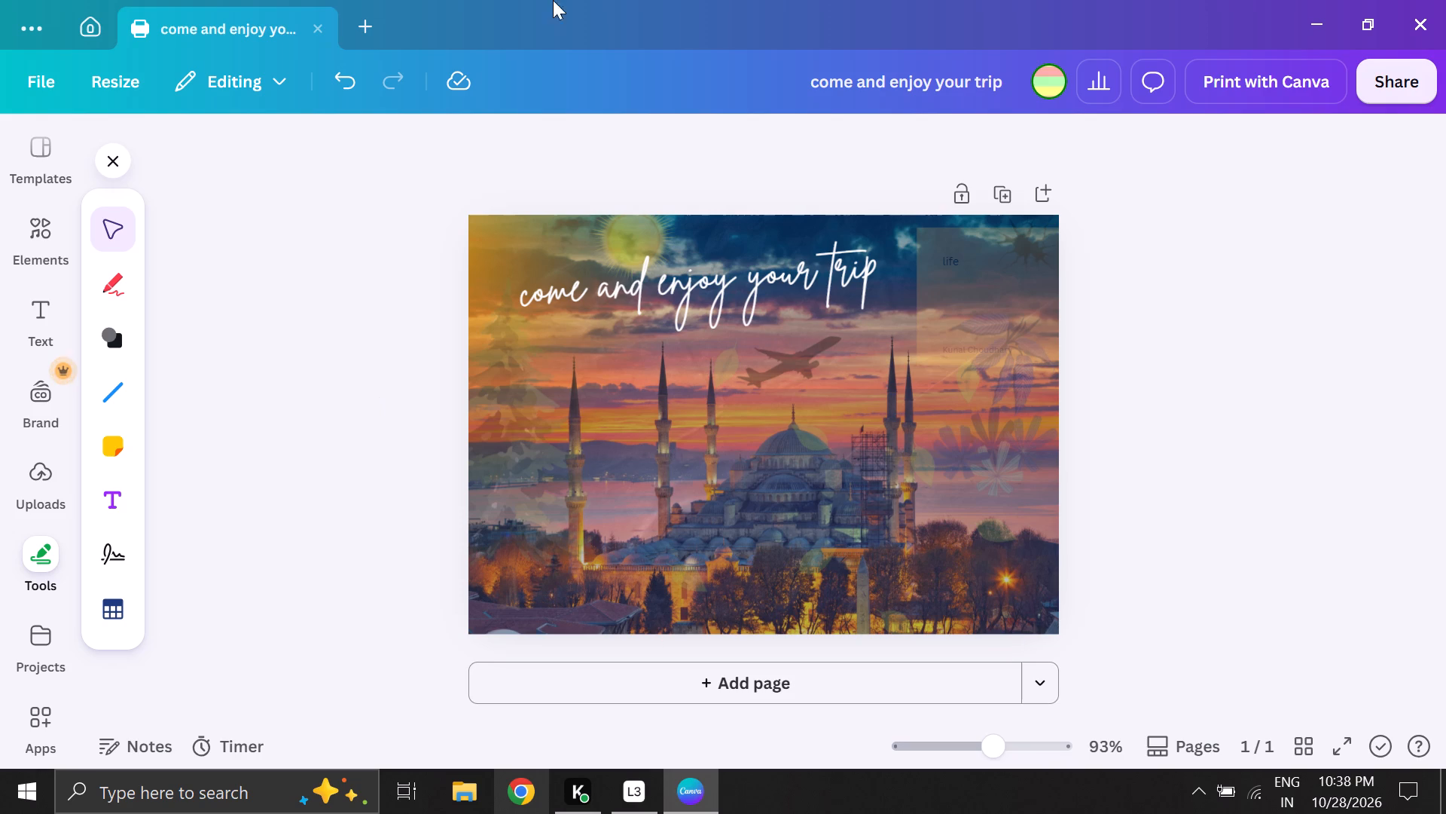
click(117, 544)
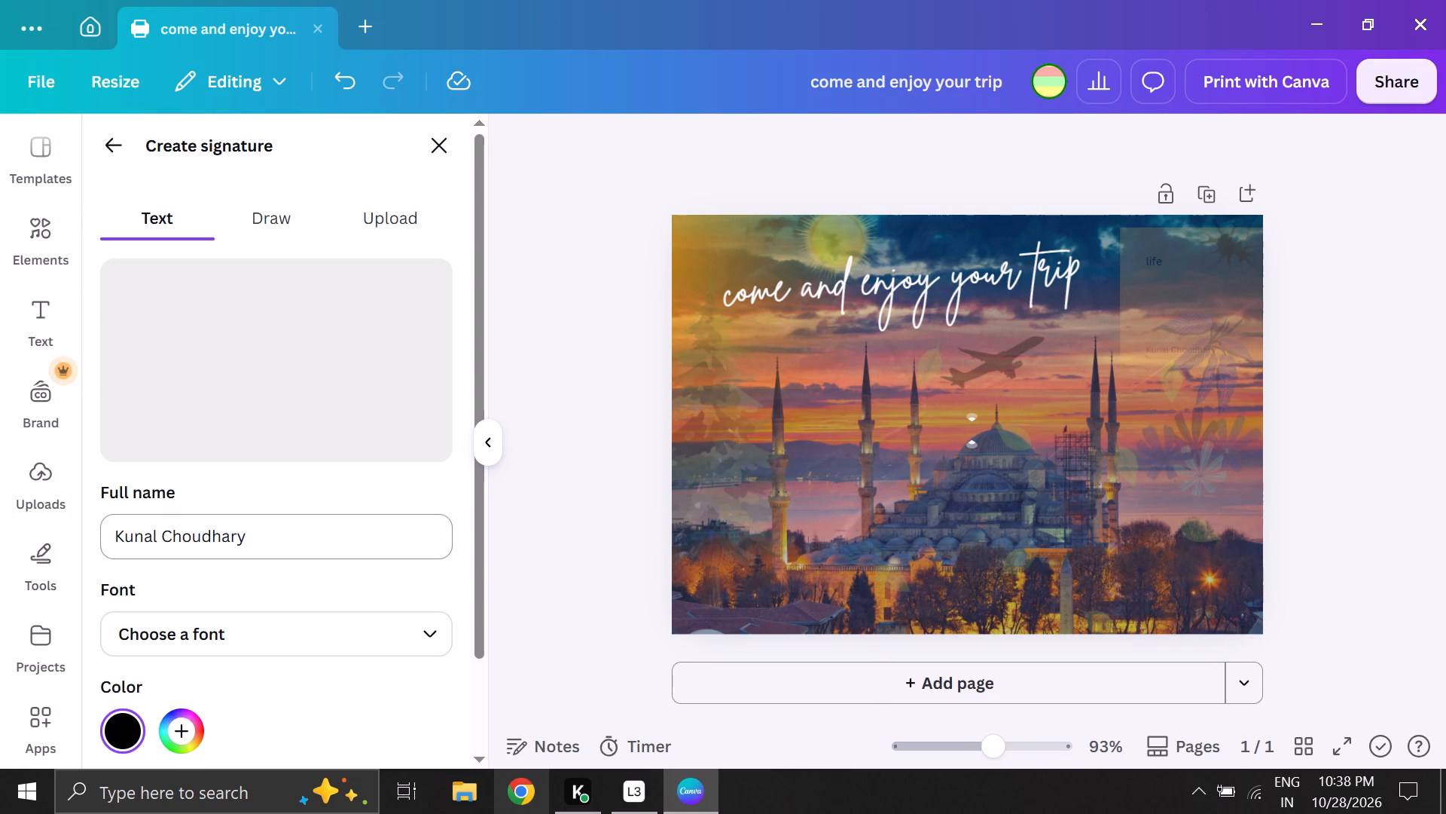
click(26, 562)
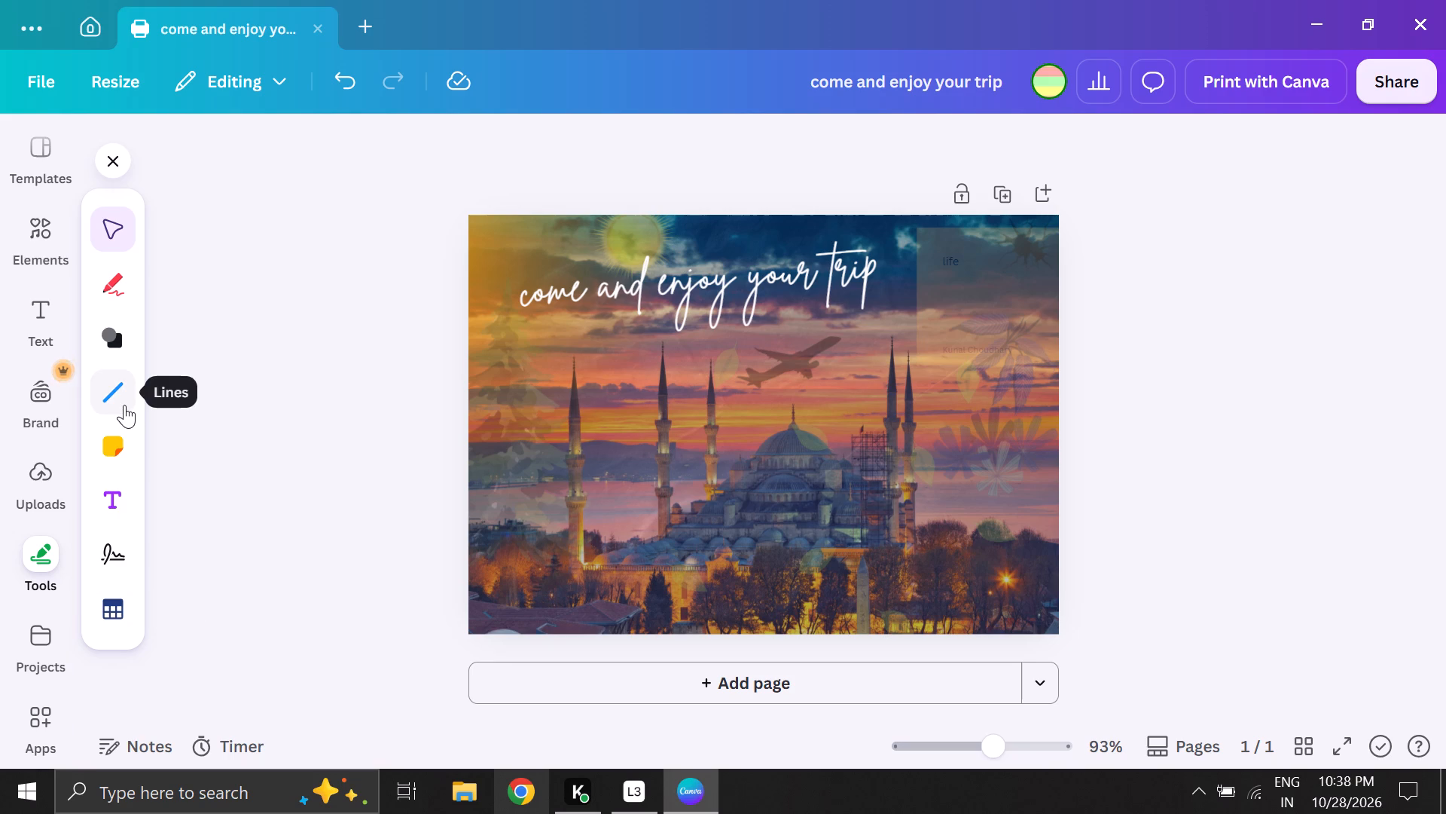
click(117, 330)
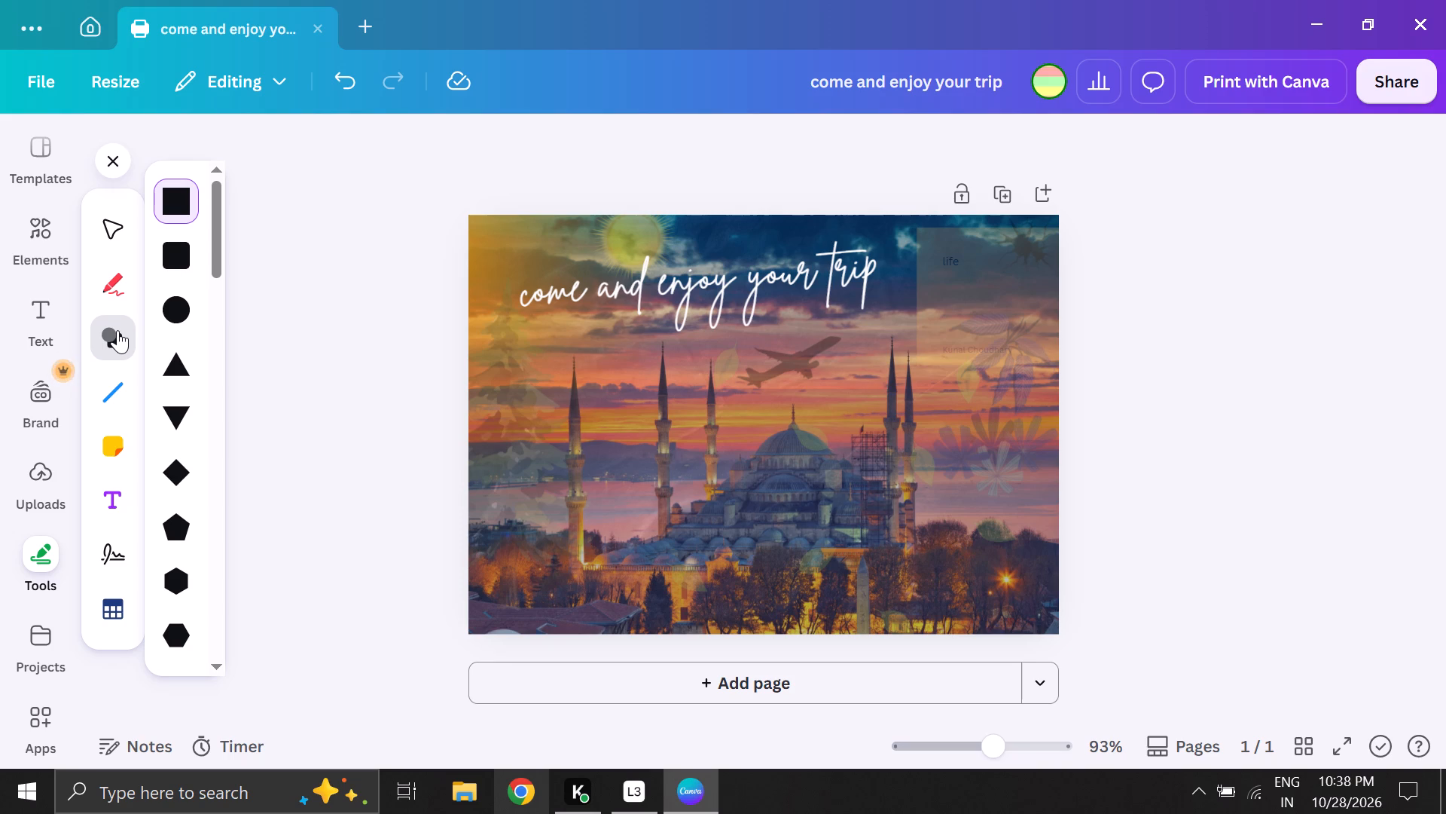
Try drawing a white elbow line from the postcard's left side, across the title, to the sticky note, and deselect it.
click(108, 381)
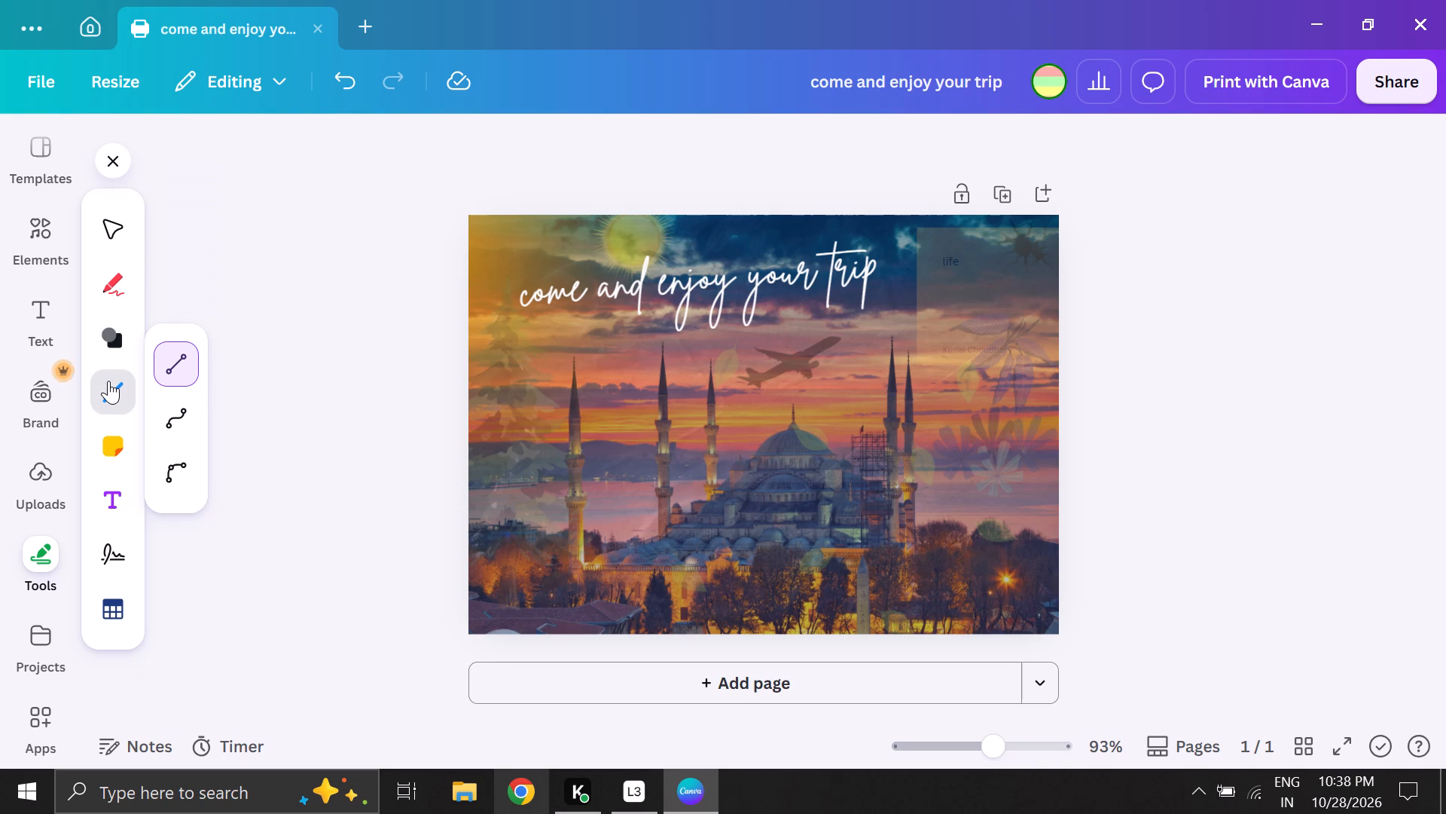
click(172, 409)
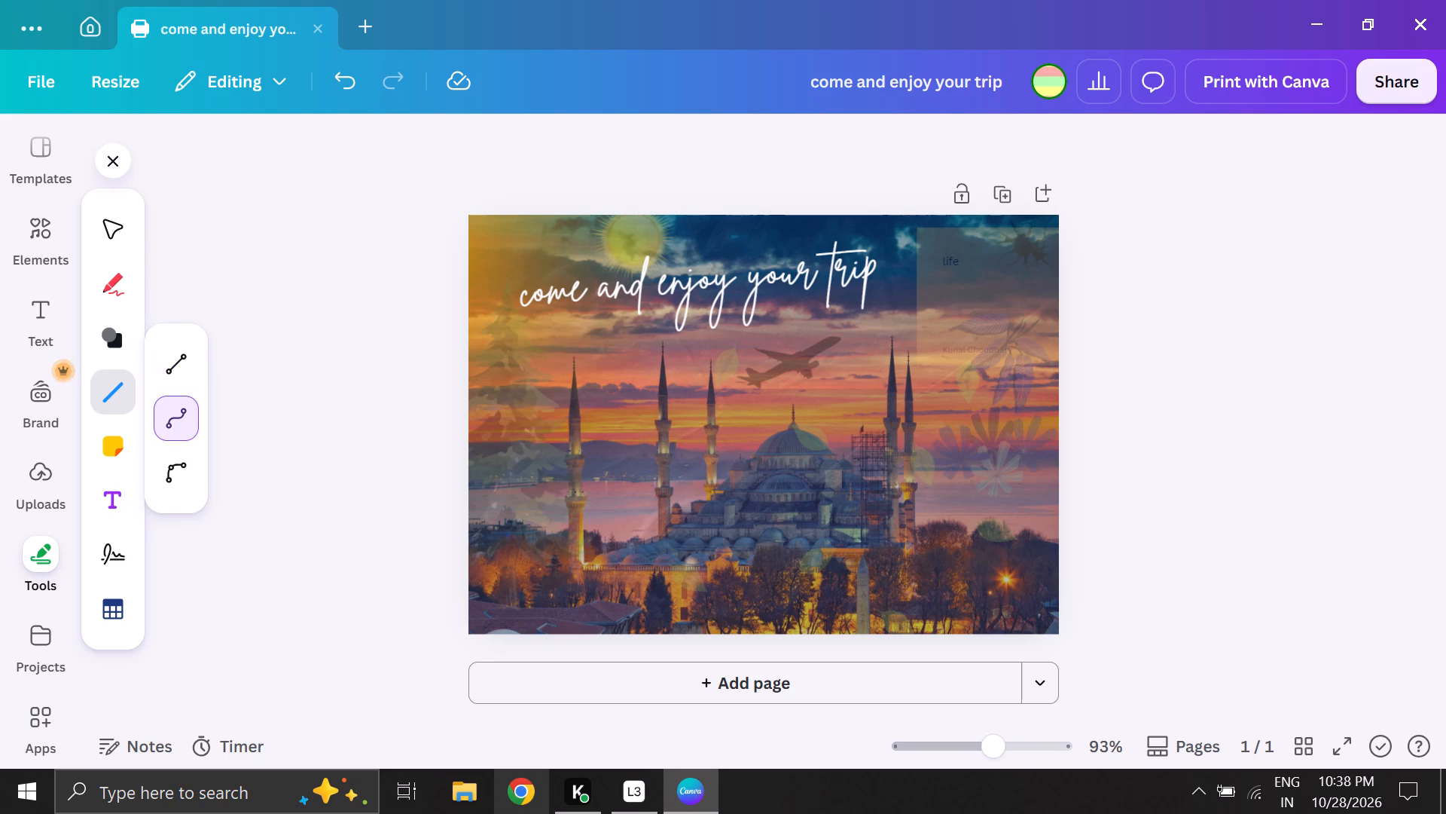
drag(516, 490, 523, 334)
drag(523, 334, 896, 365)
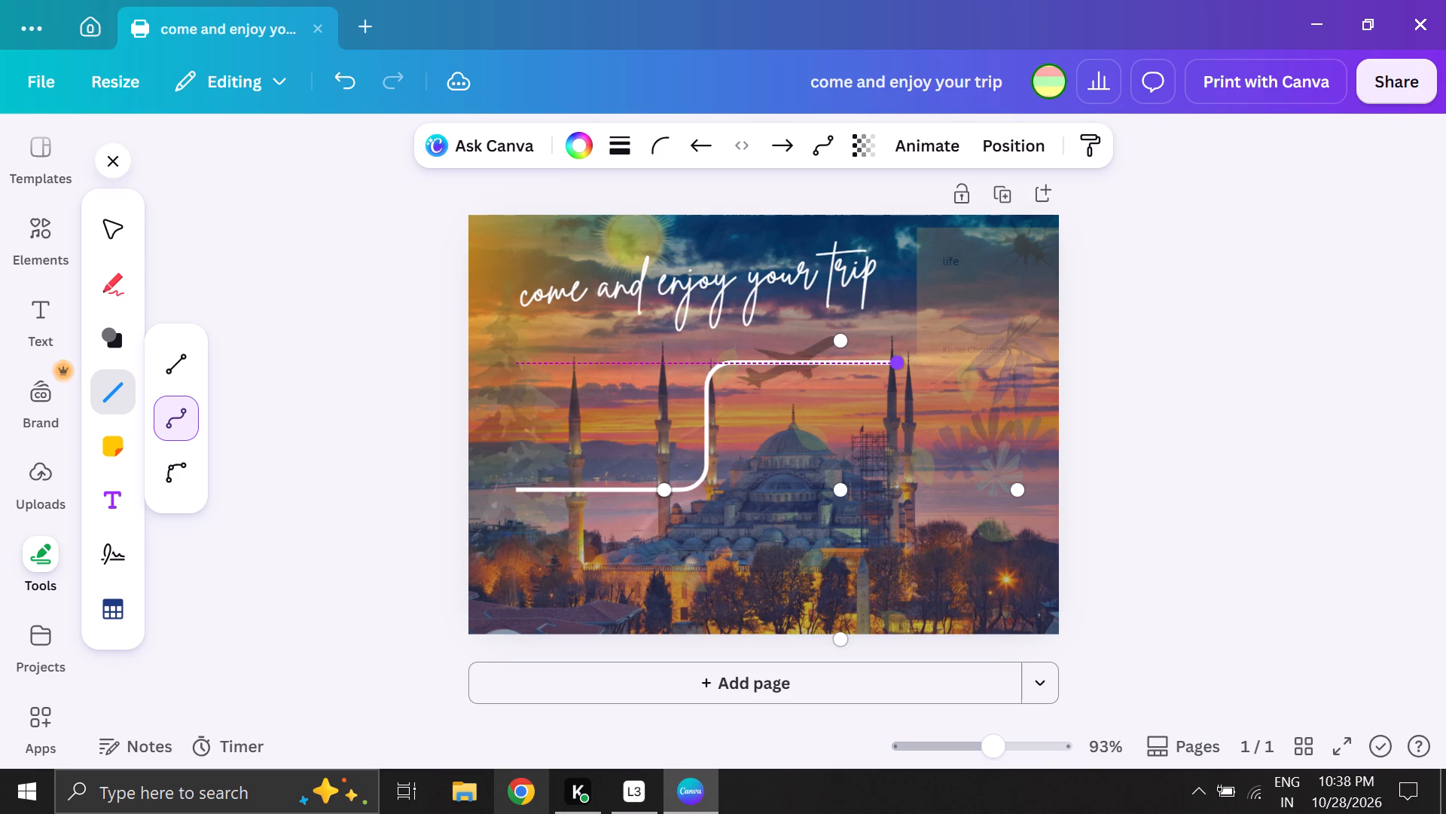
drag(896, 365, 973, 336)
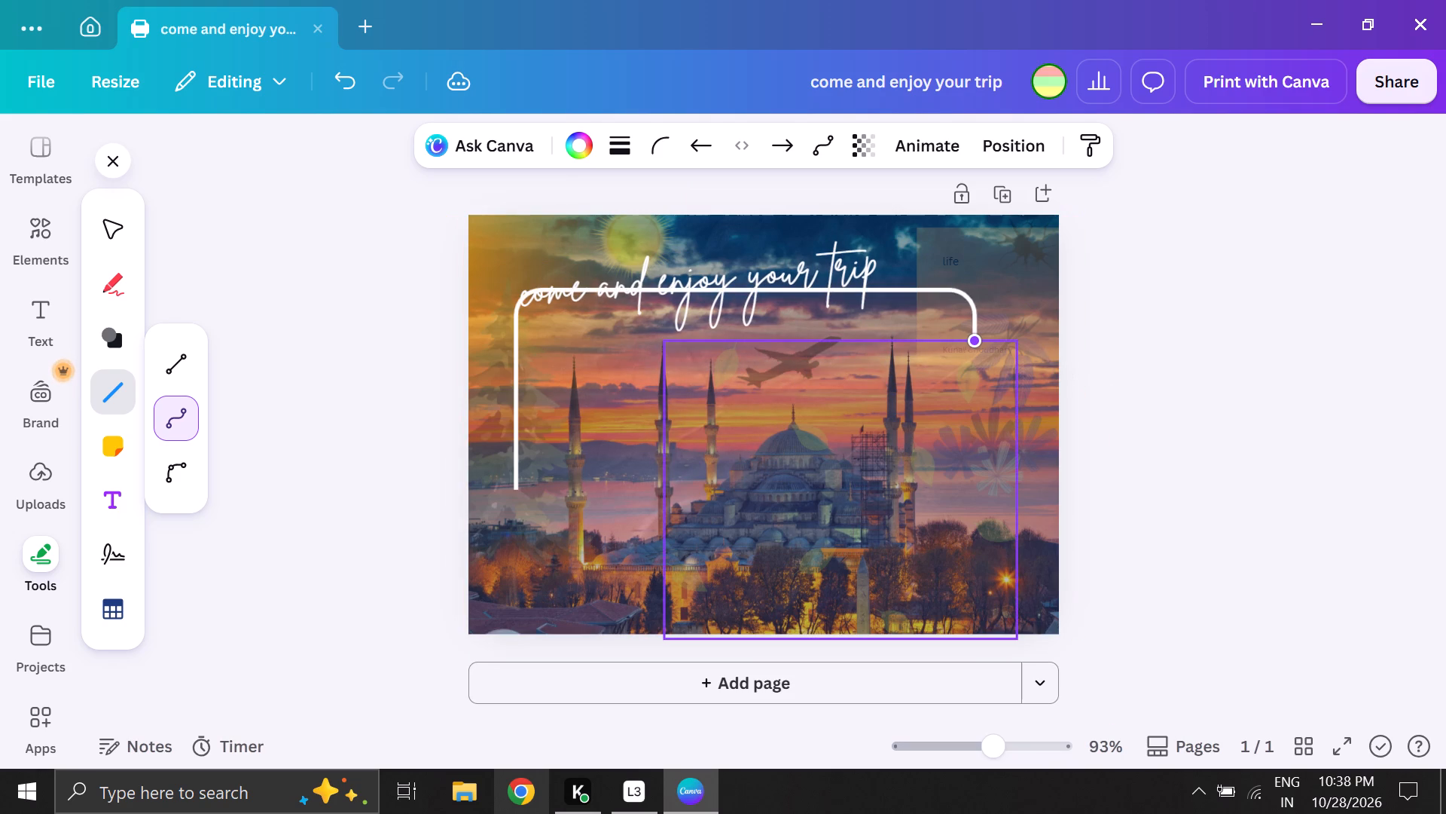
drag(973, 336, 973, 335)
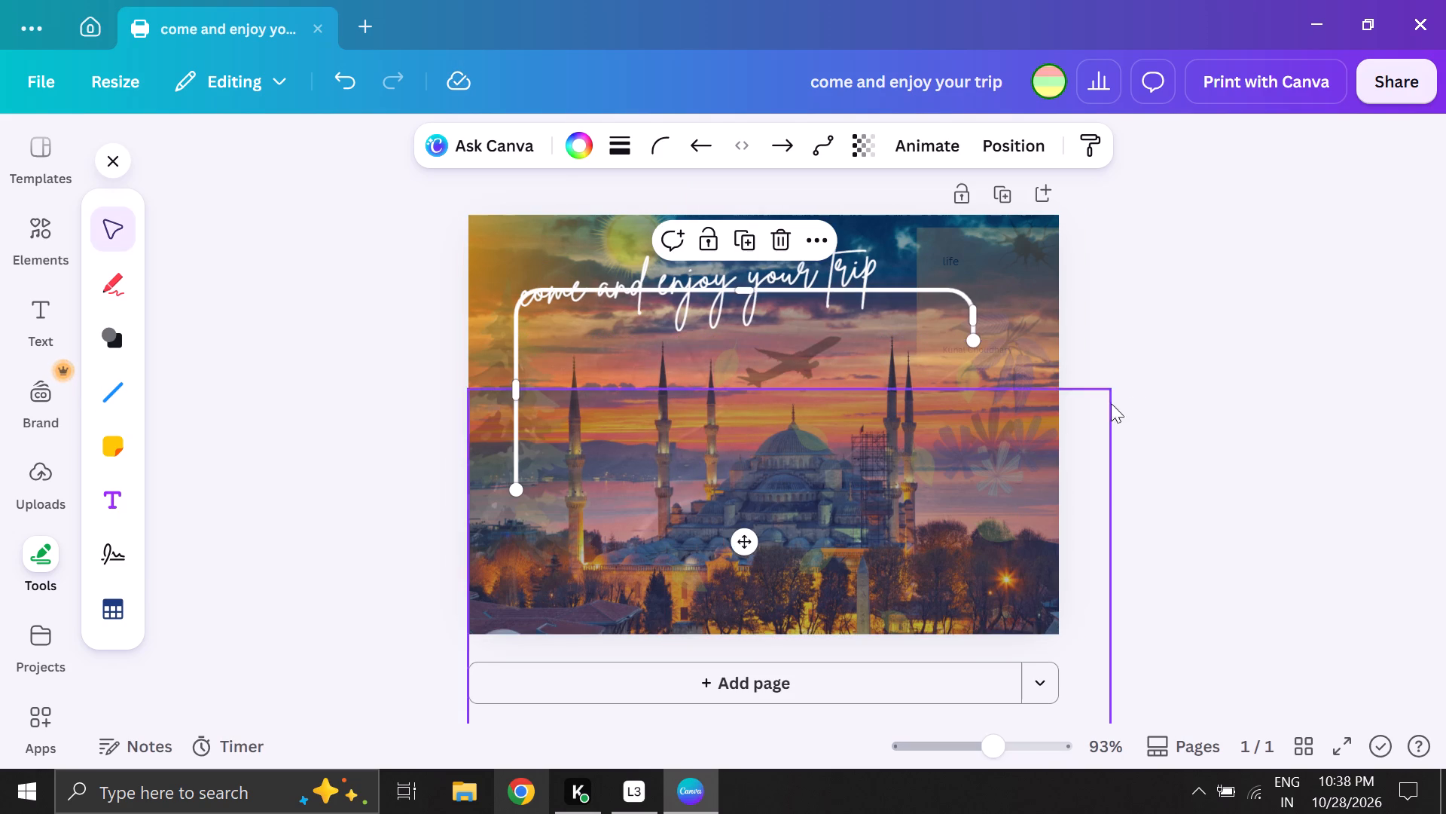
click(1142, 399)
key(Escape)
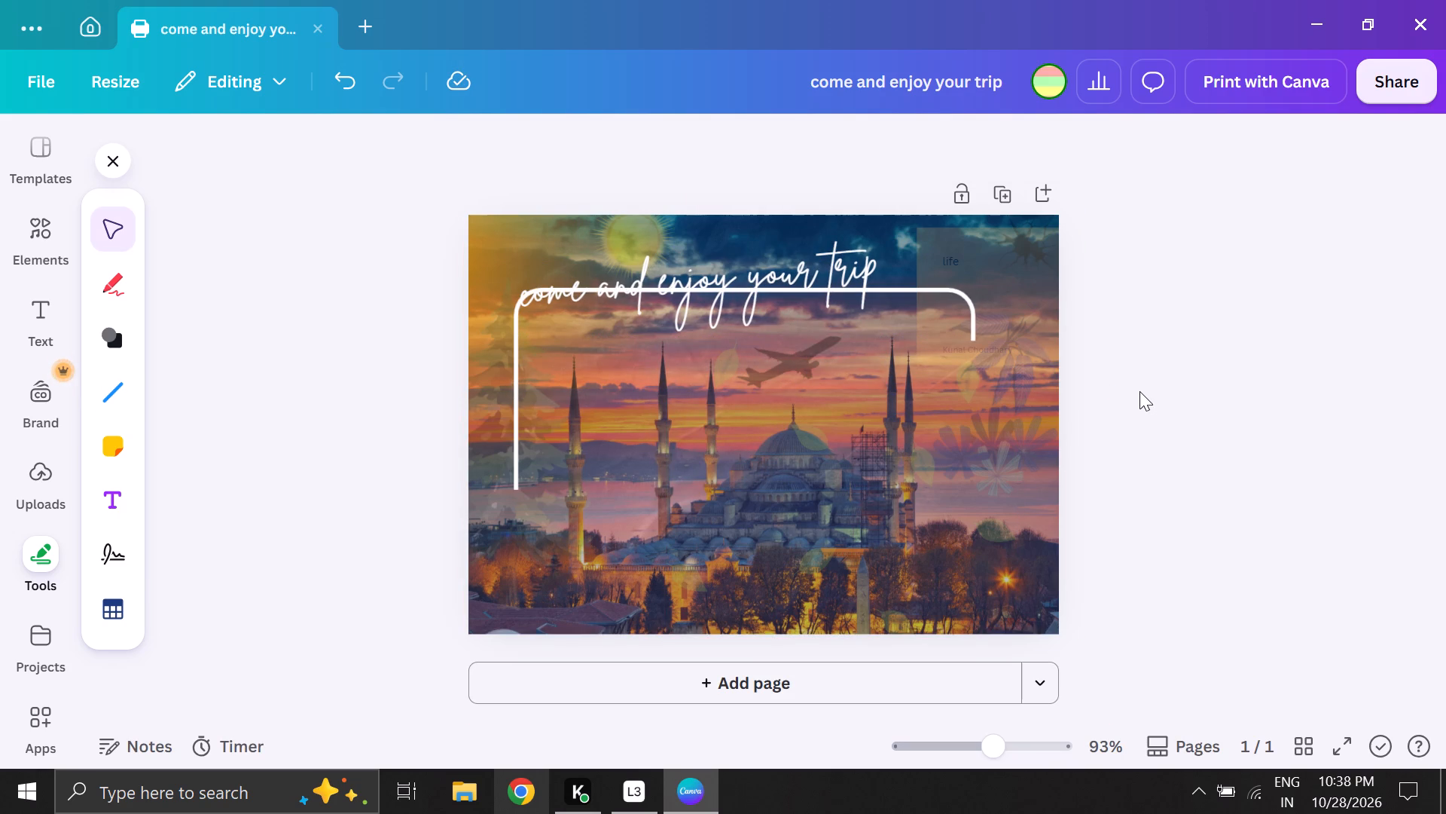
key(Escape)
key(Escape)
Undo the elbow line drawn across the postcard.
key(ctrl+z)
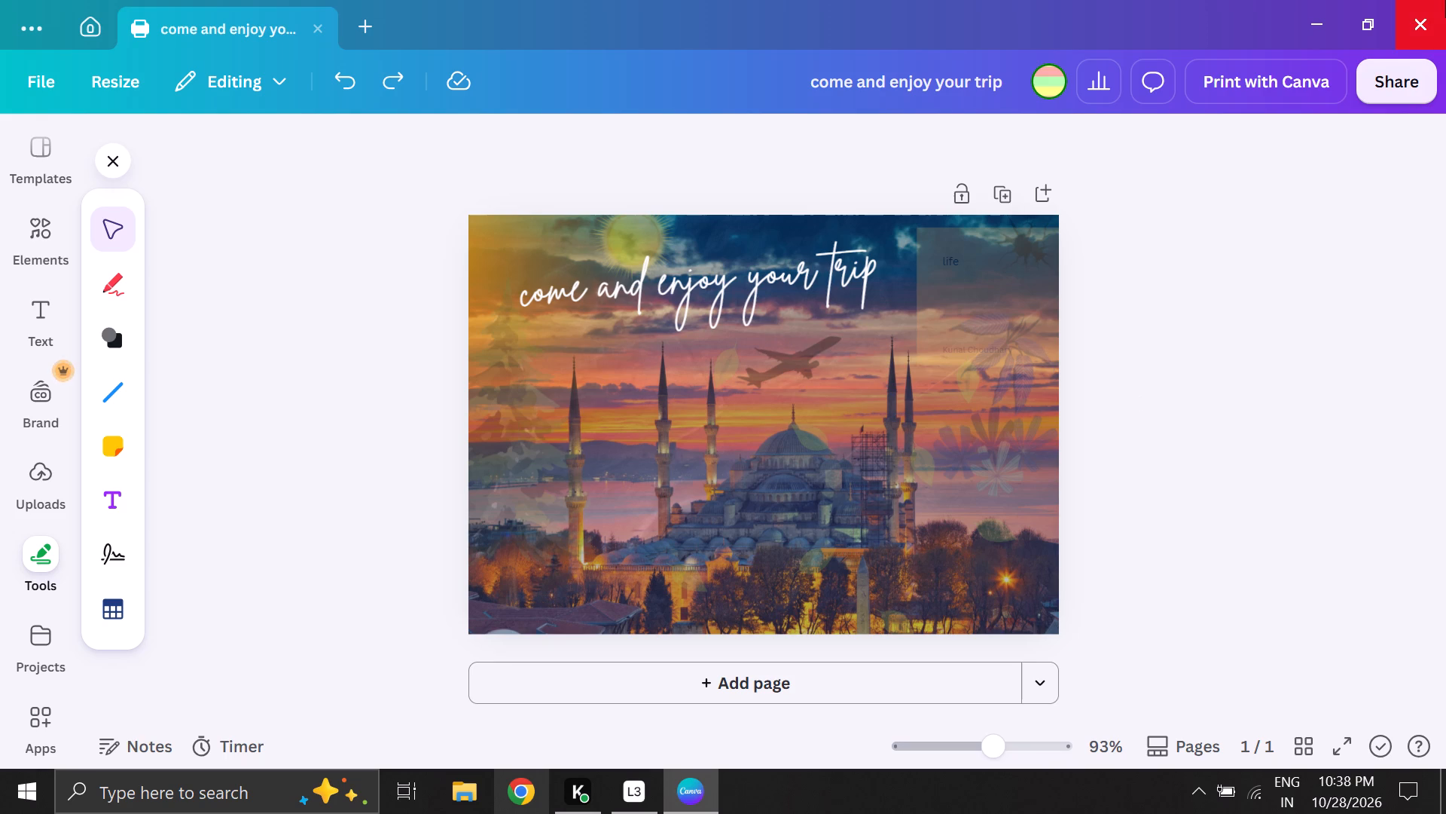